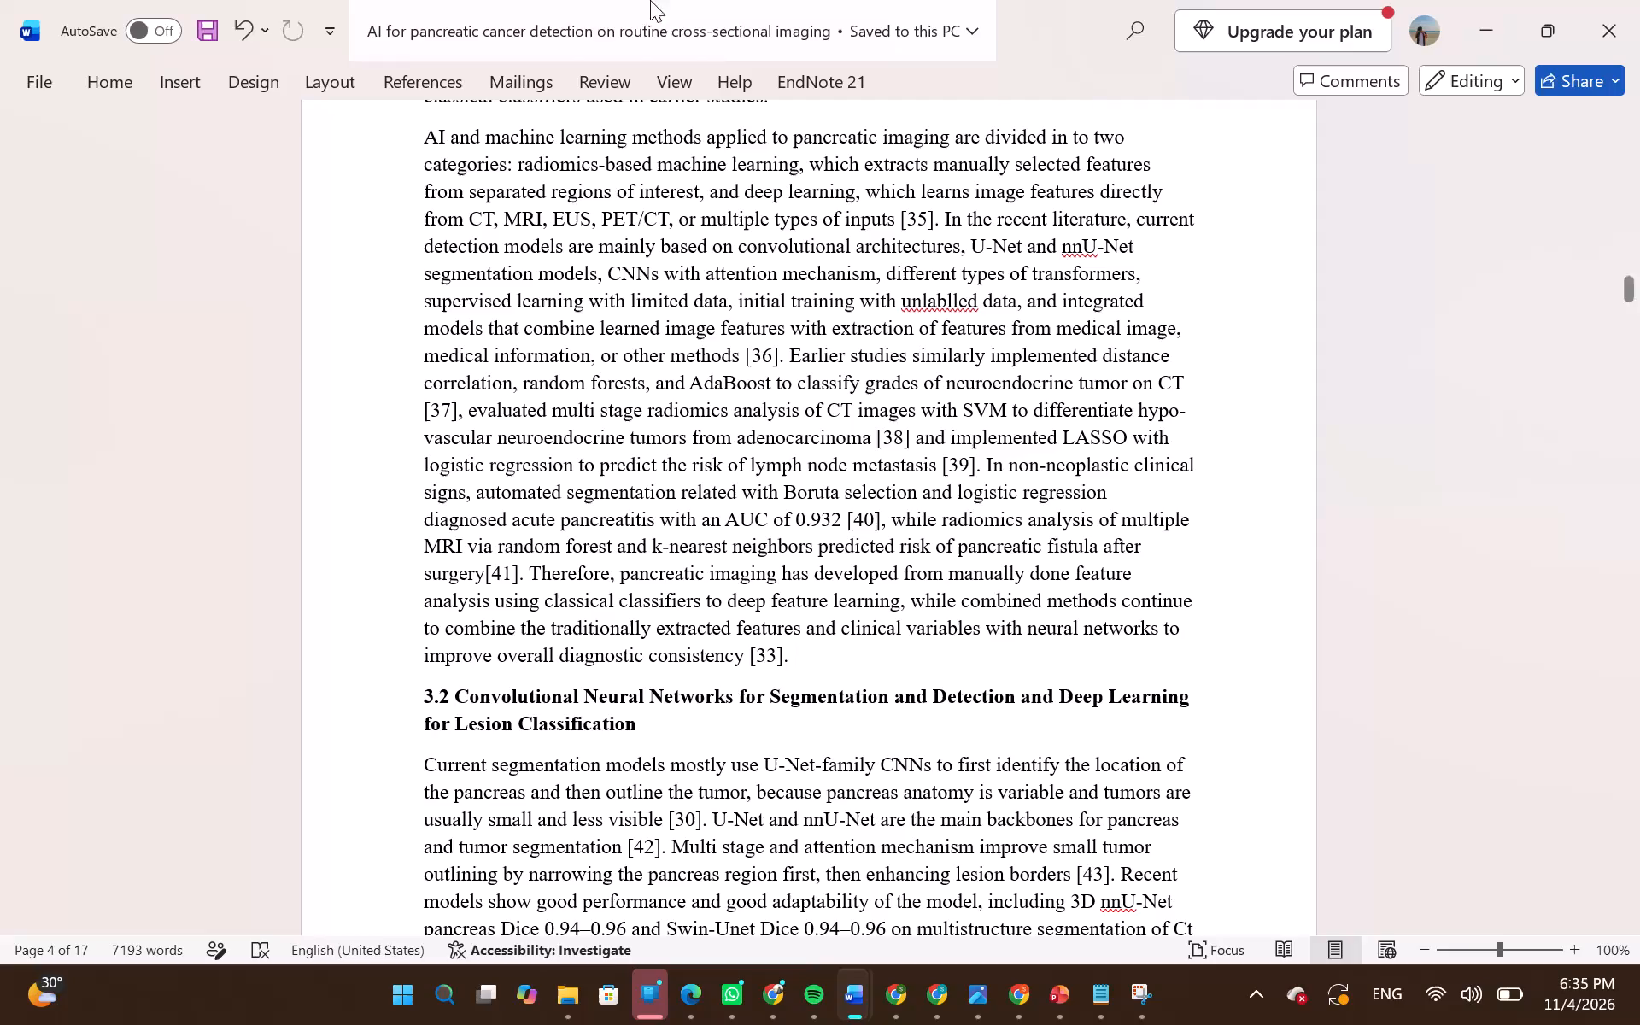
Skim the manuscript from section 3.2 through the section 5.4 subsections, returning to section 4's opening paragraph.
scroll(690, 499, down, 2)
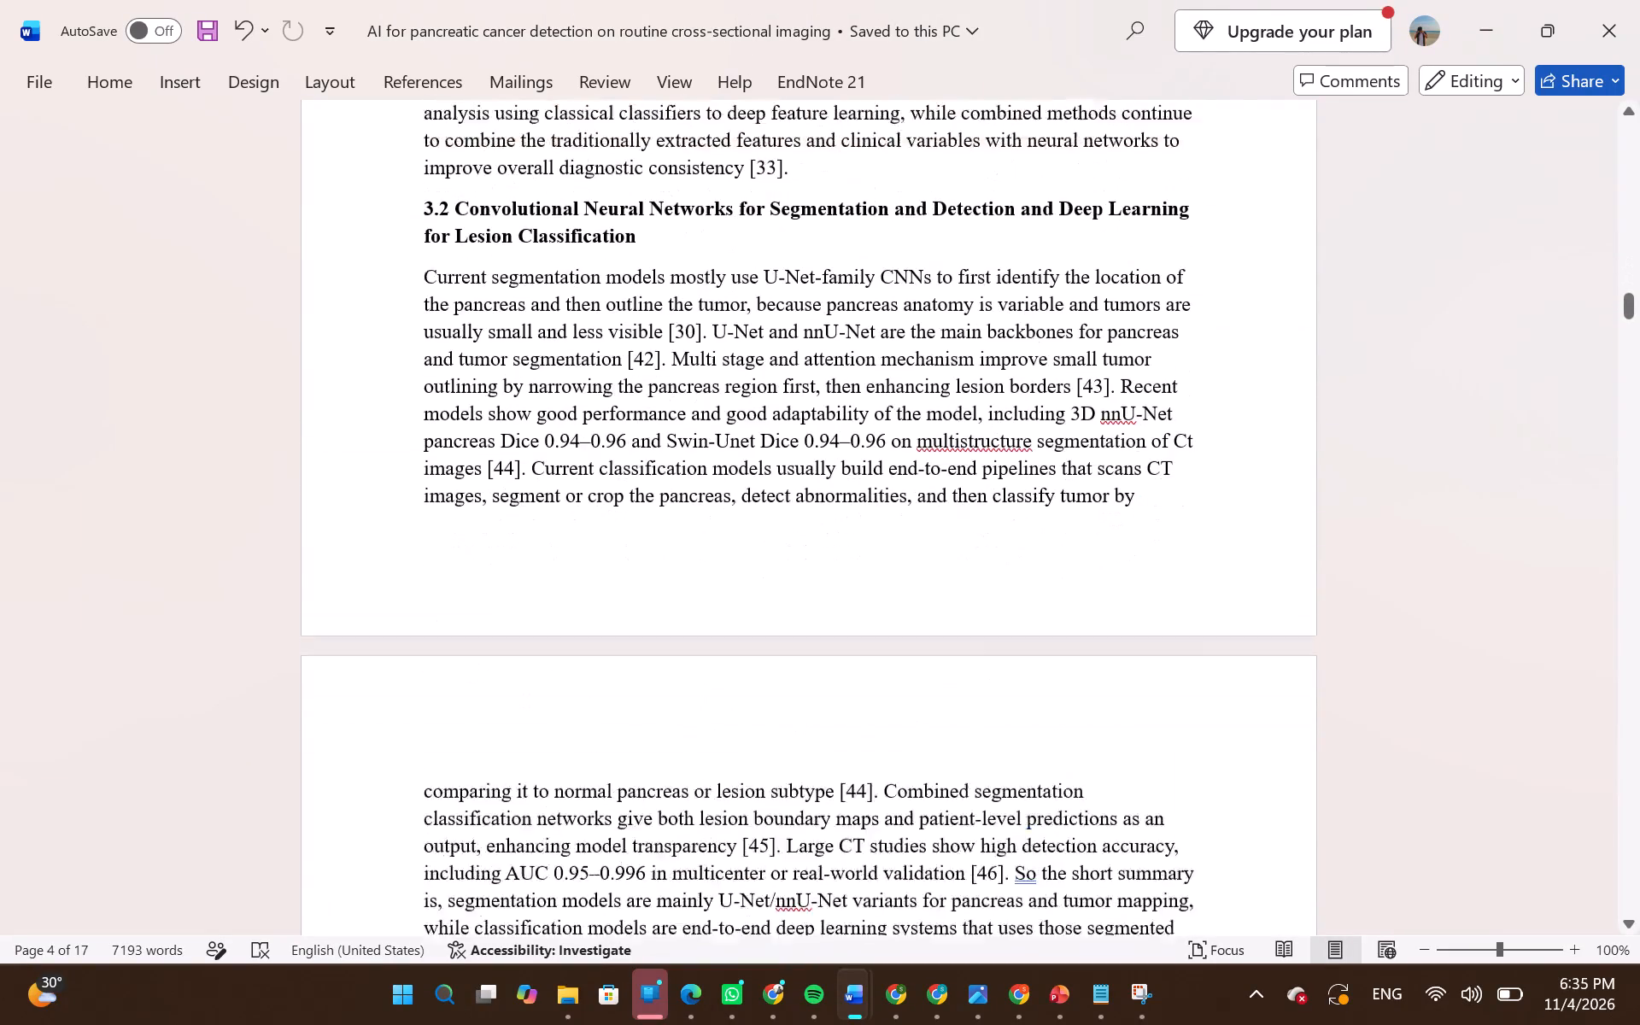
scroll(690, 499, down, 3)
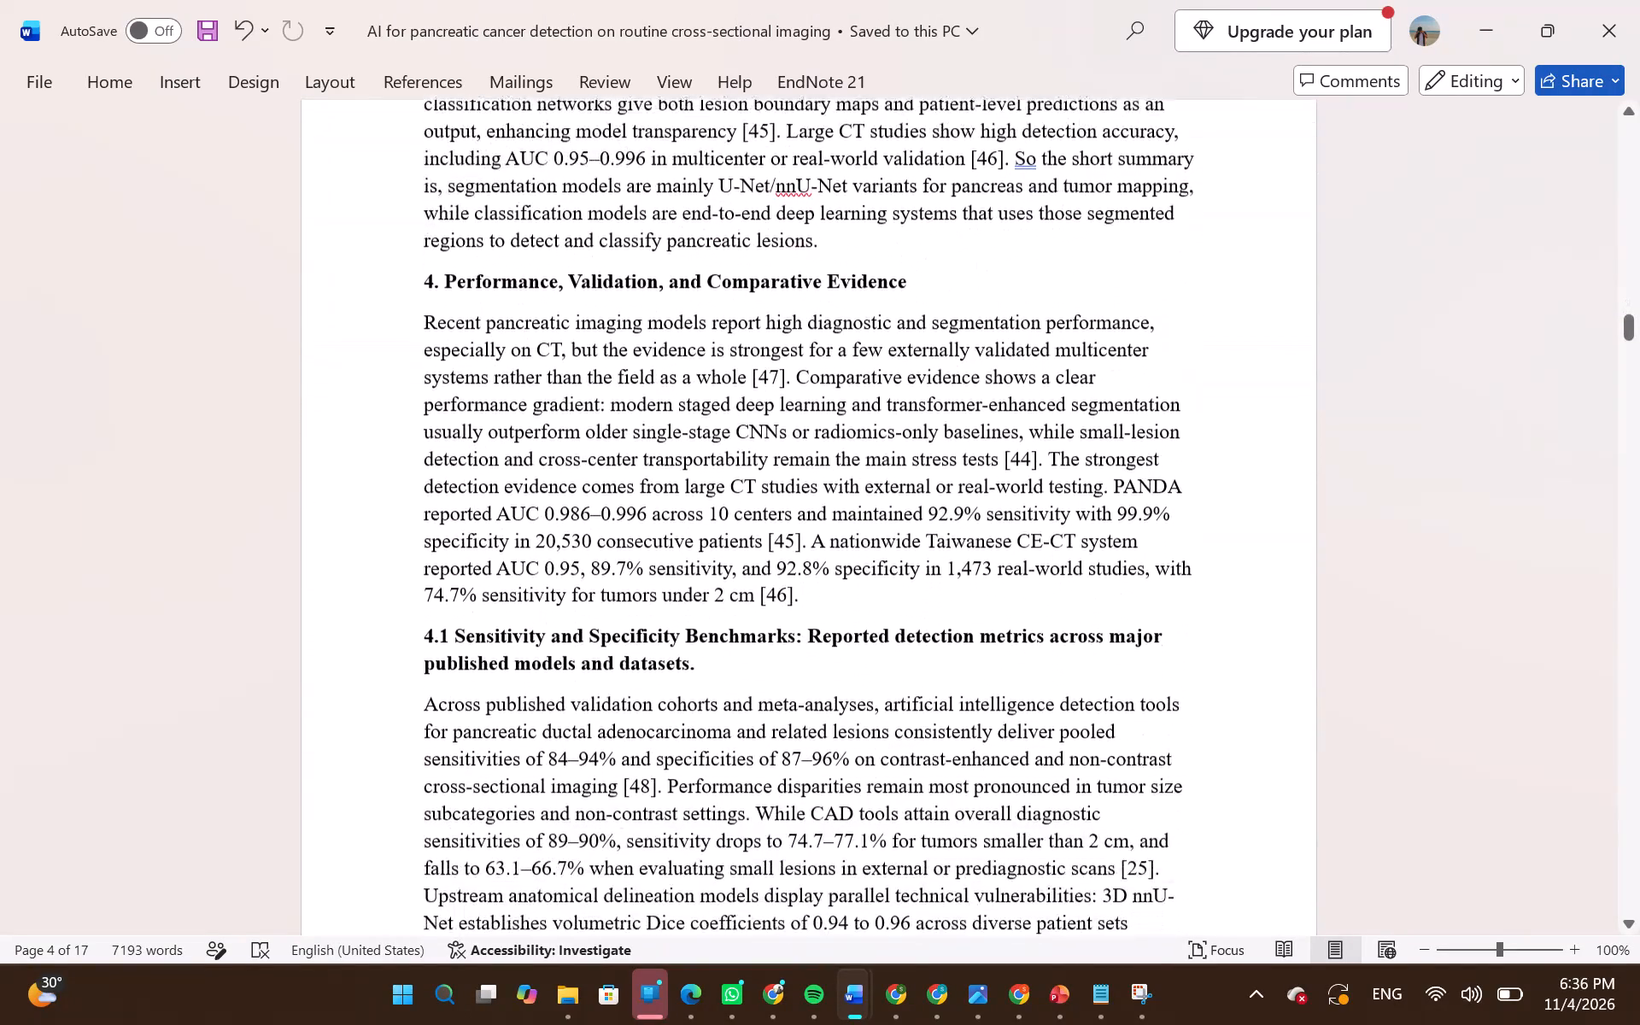
scroll(690, 499, down, 1)
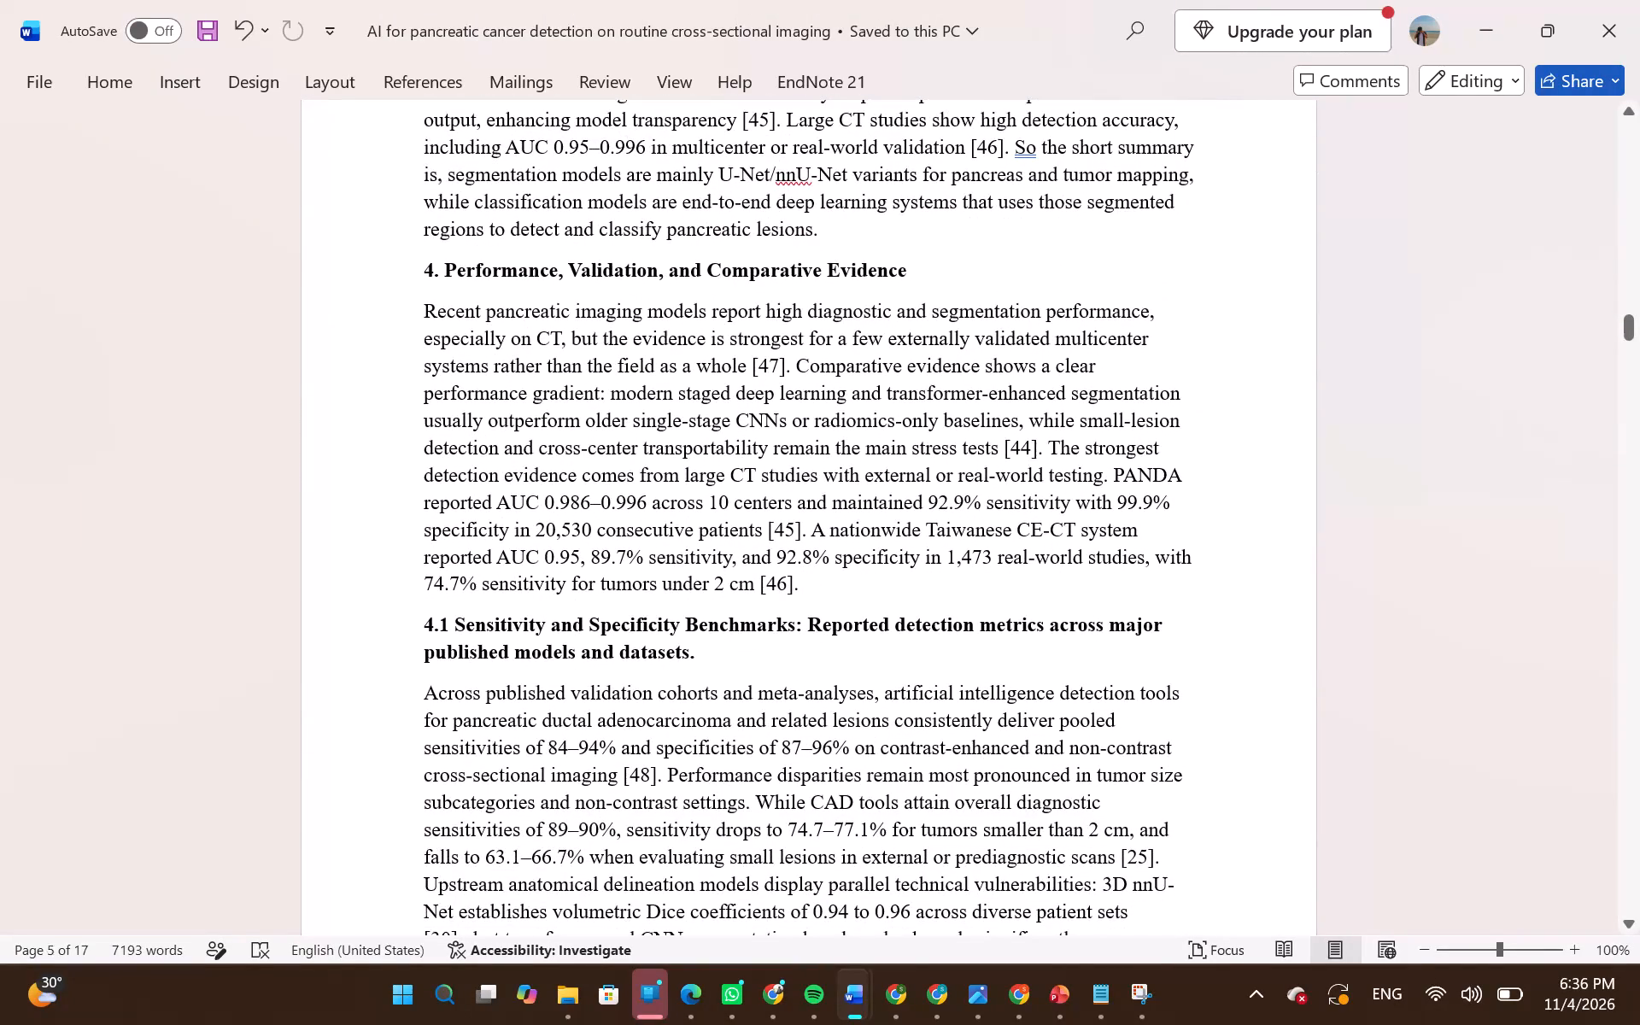
scroll(690, 499, down, 6)
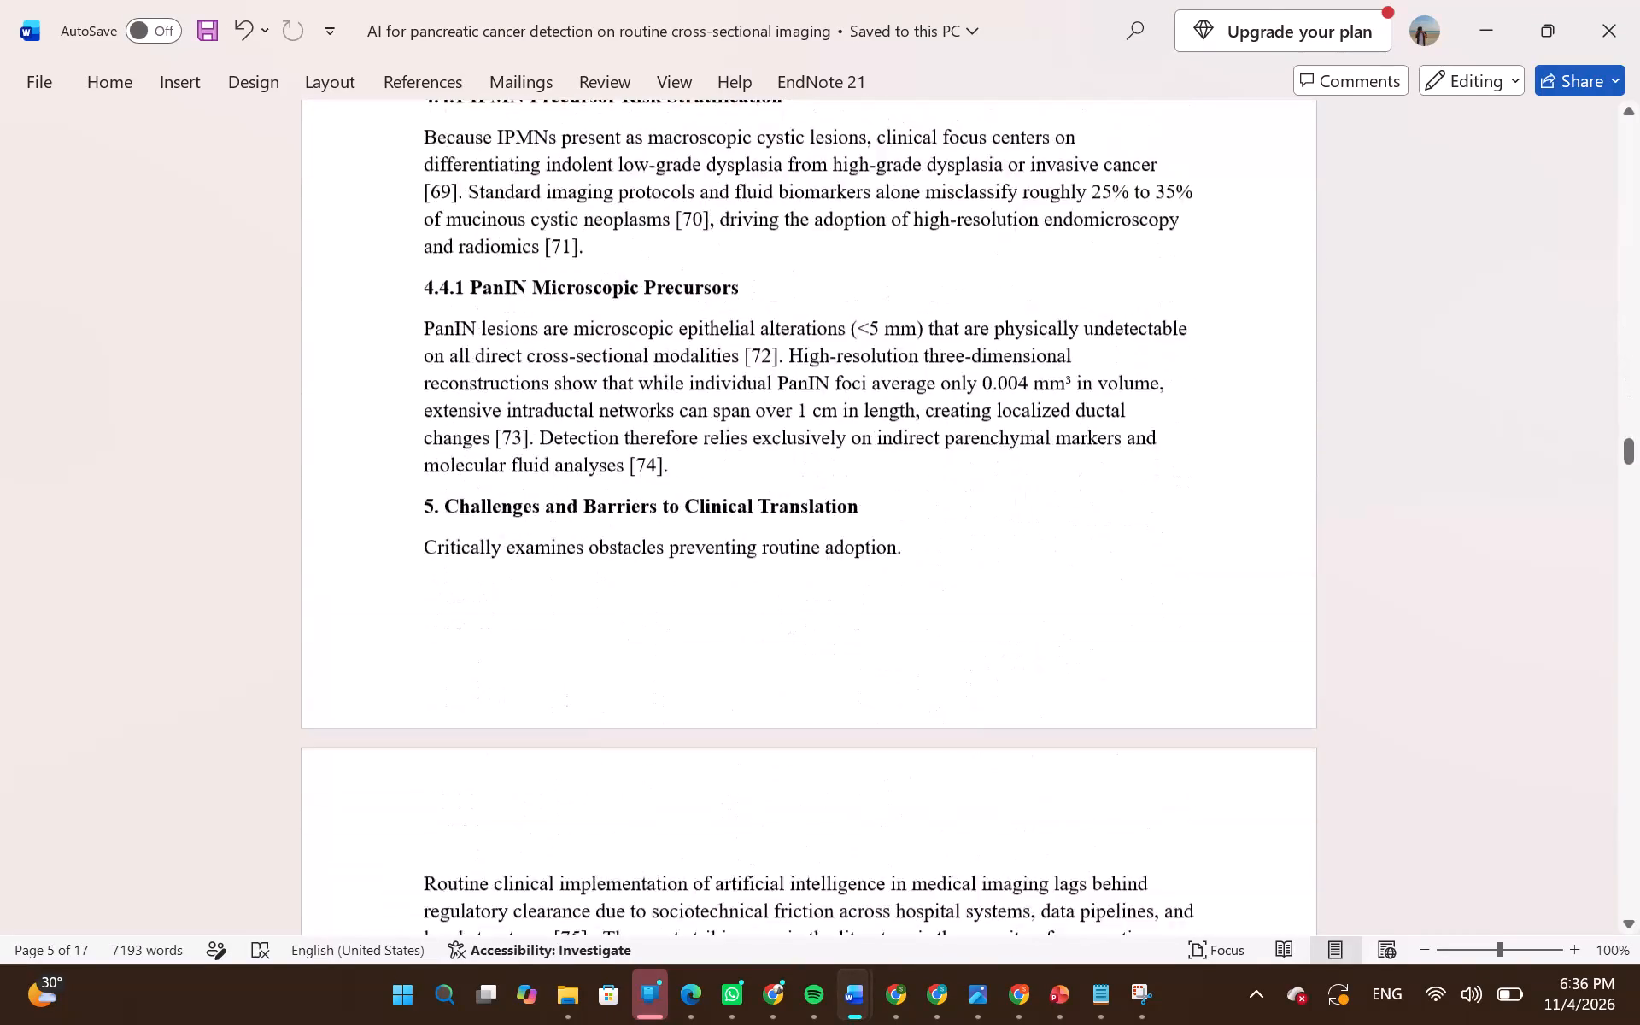
scroll(690, 499, down, 1)
scroll(690, 499, up, 3)
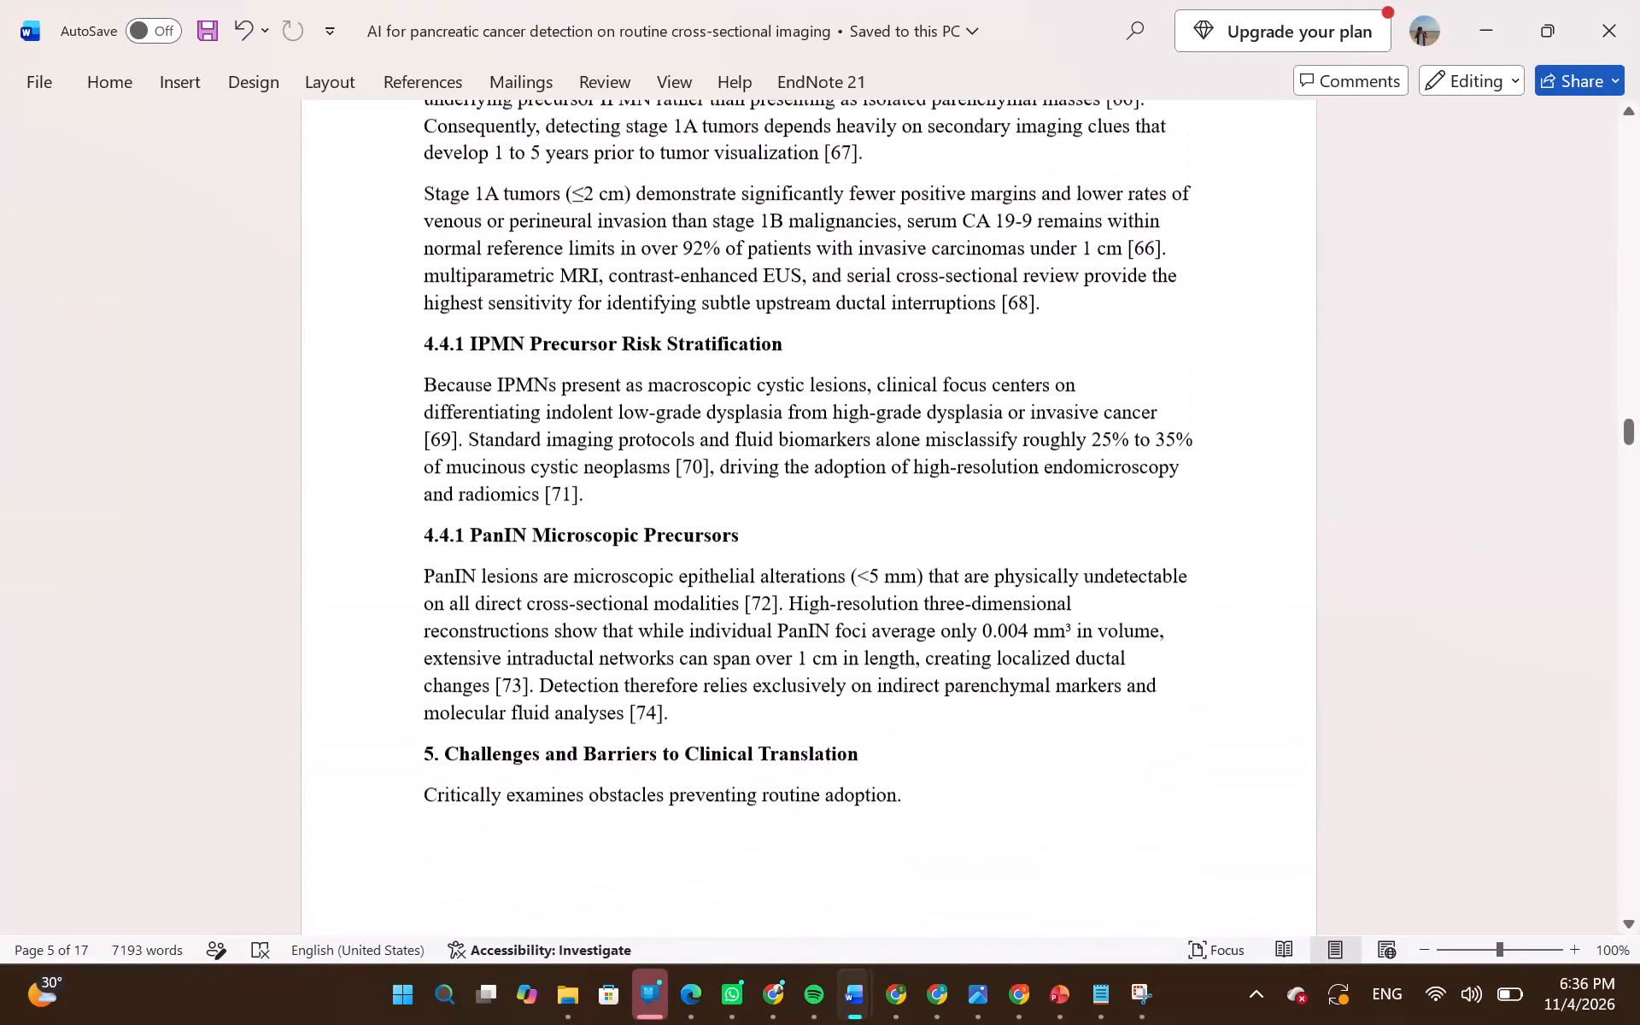
scroll(690, 499, up, 1)
scroll(690, 499, down, 1)
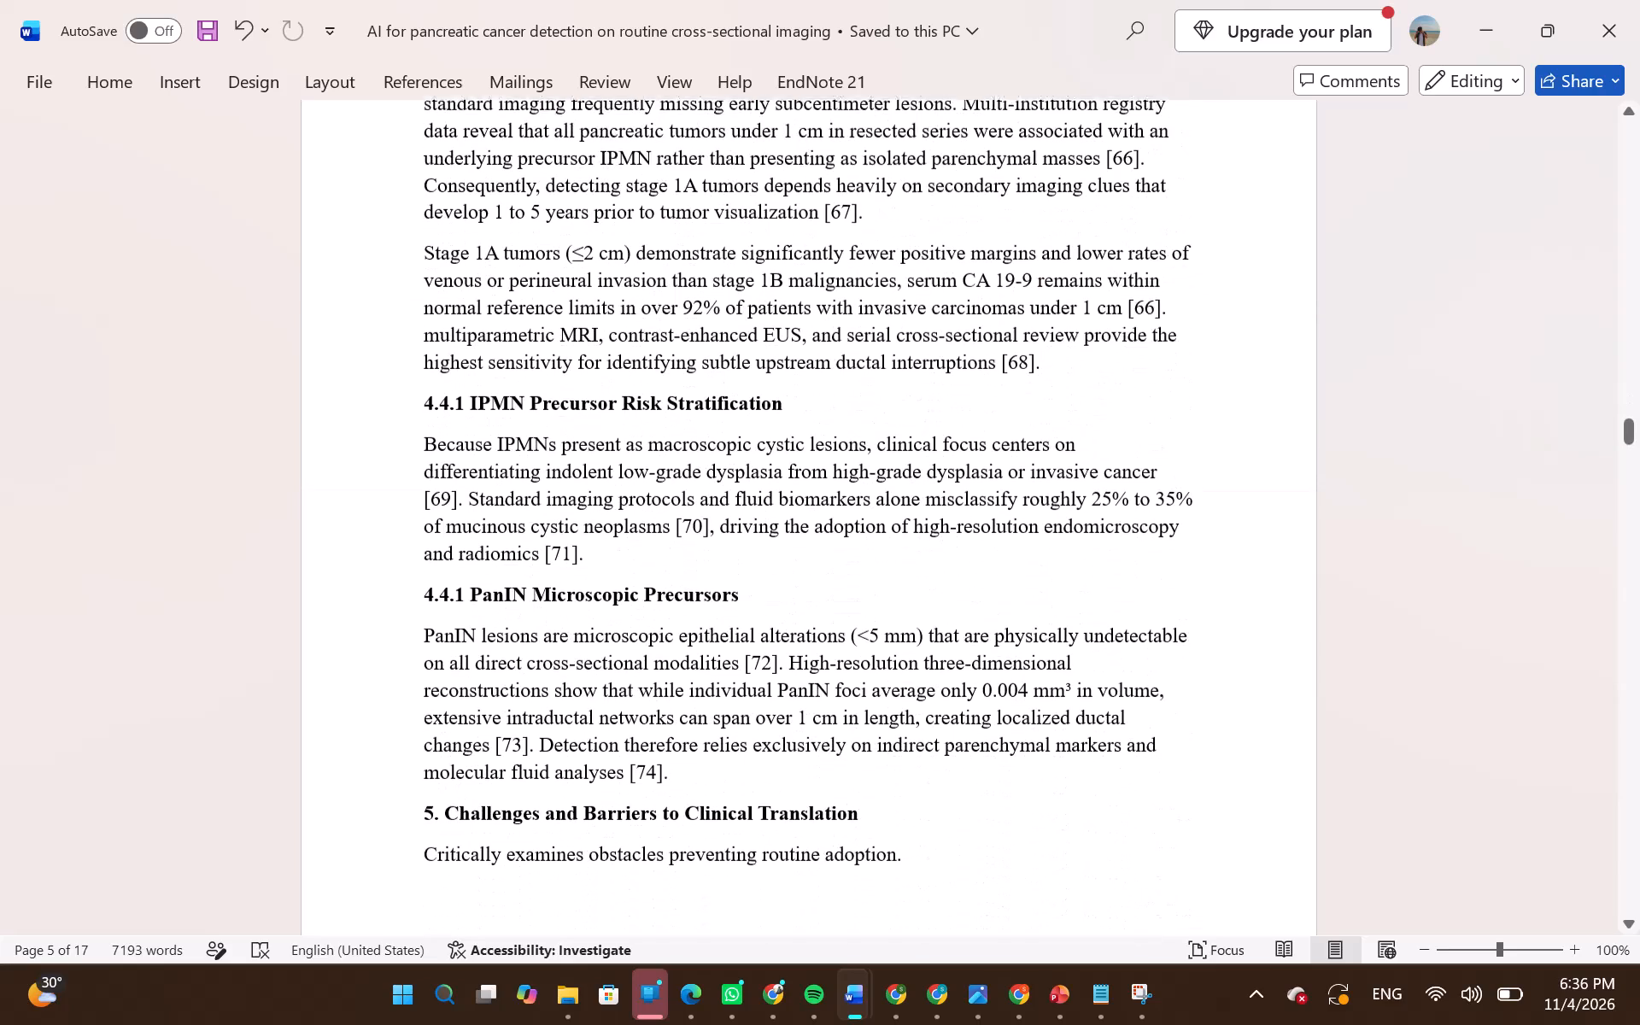
scroll(690, 499, down, 2)
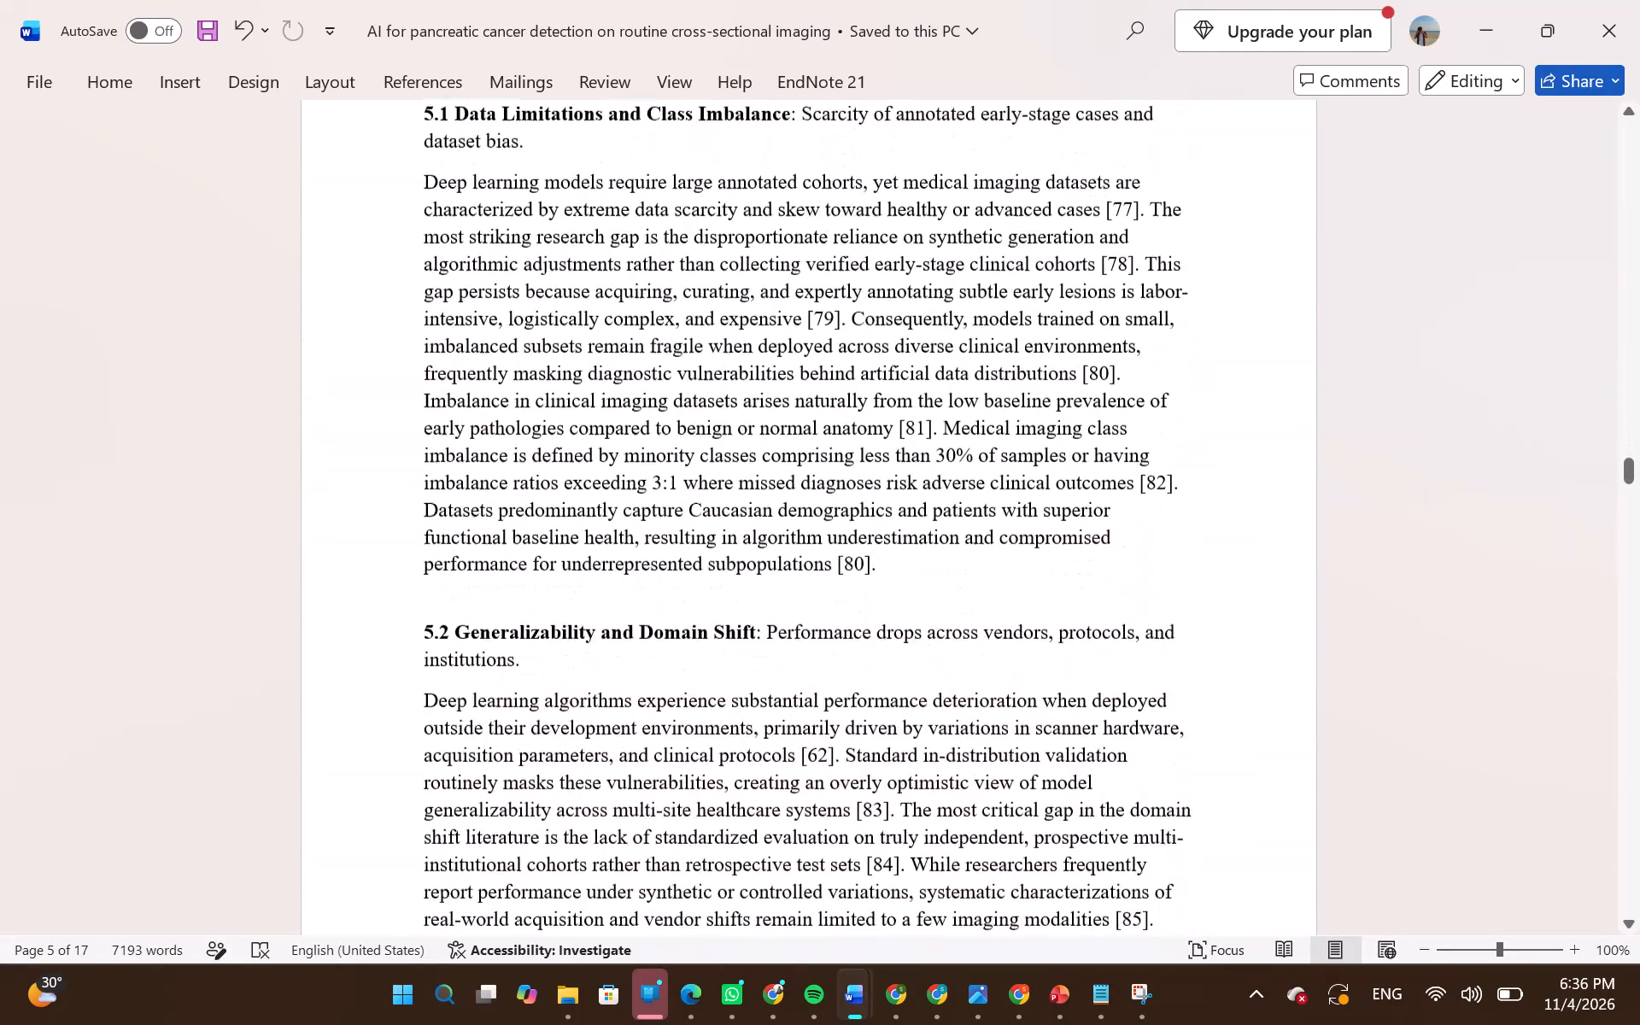
scroll(690, 499, up, 2)
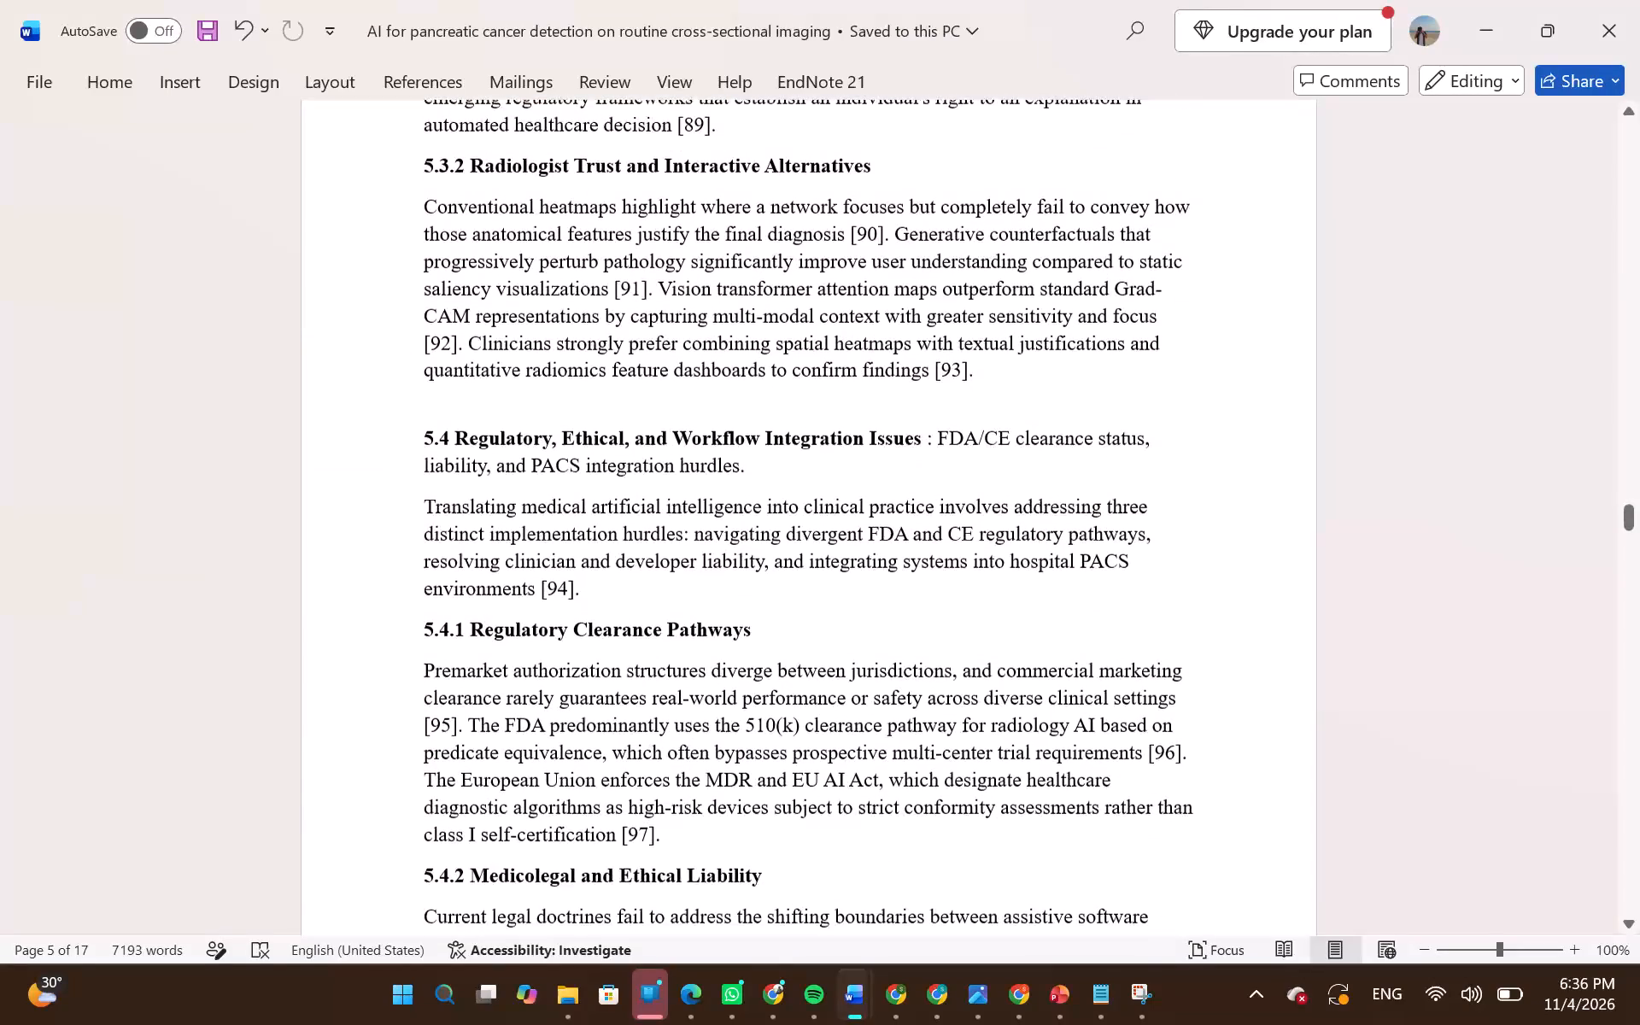
scroll(690, 499, up, 2)
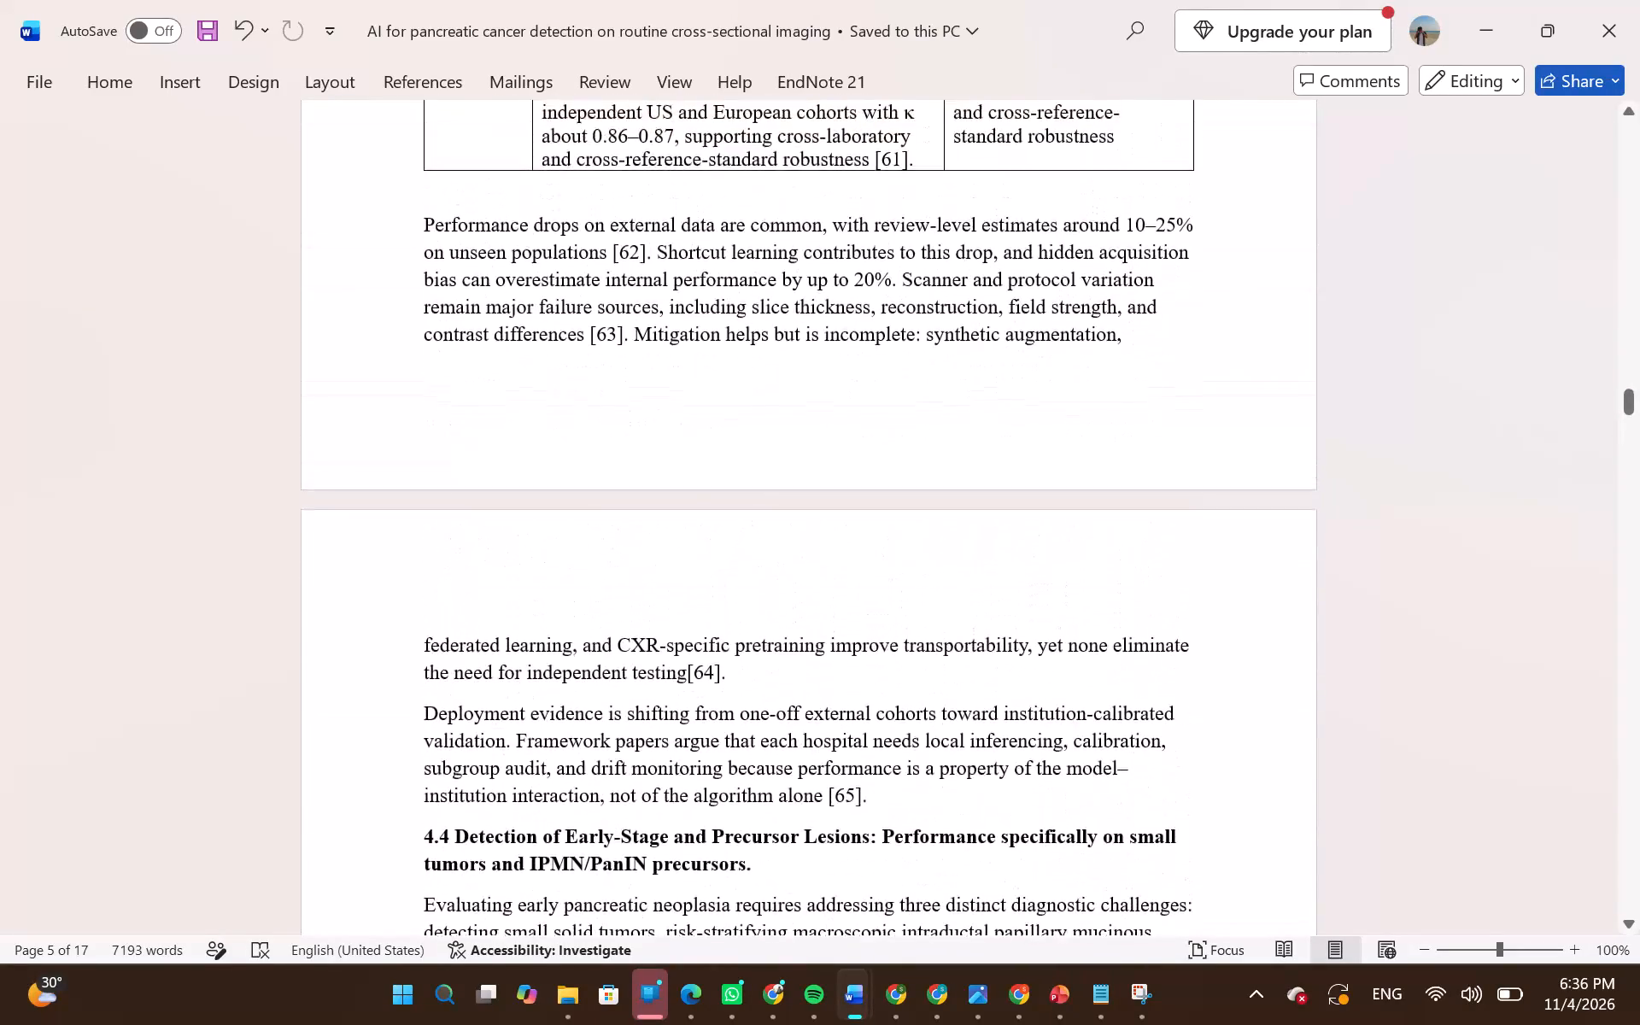
scroll(690, 499, up, 3)
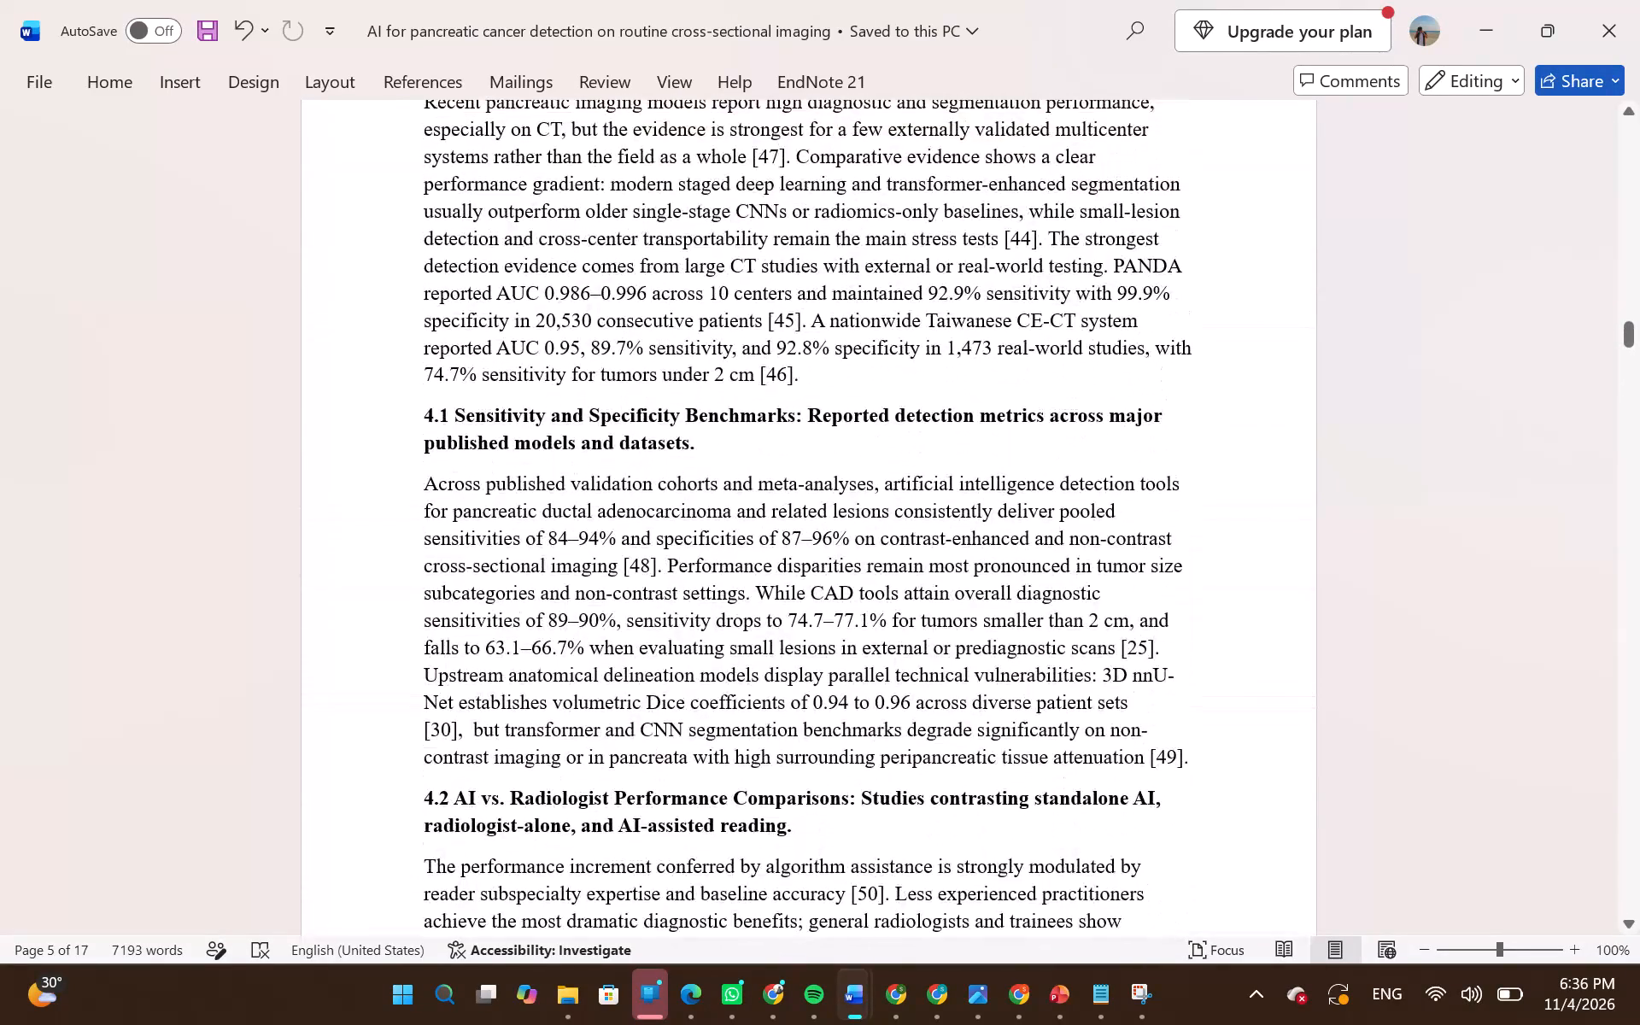
scroll(943, 380, up, 2)
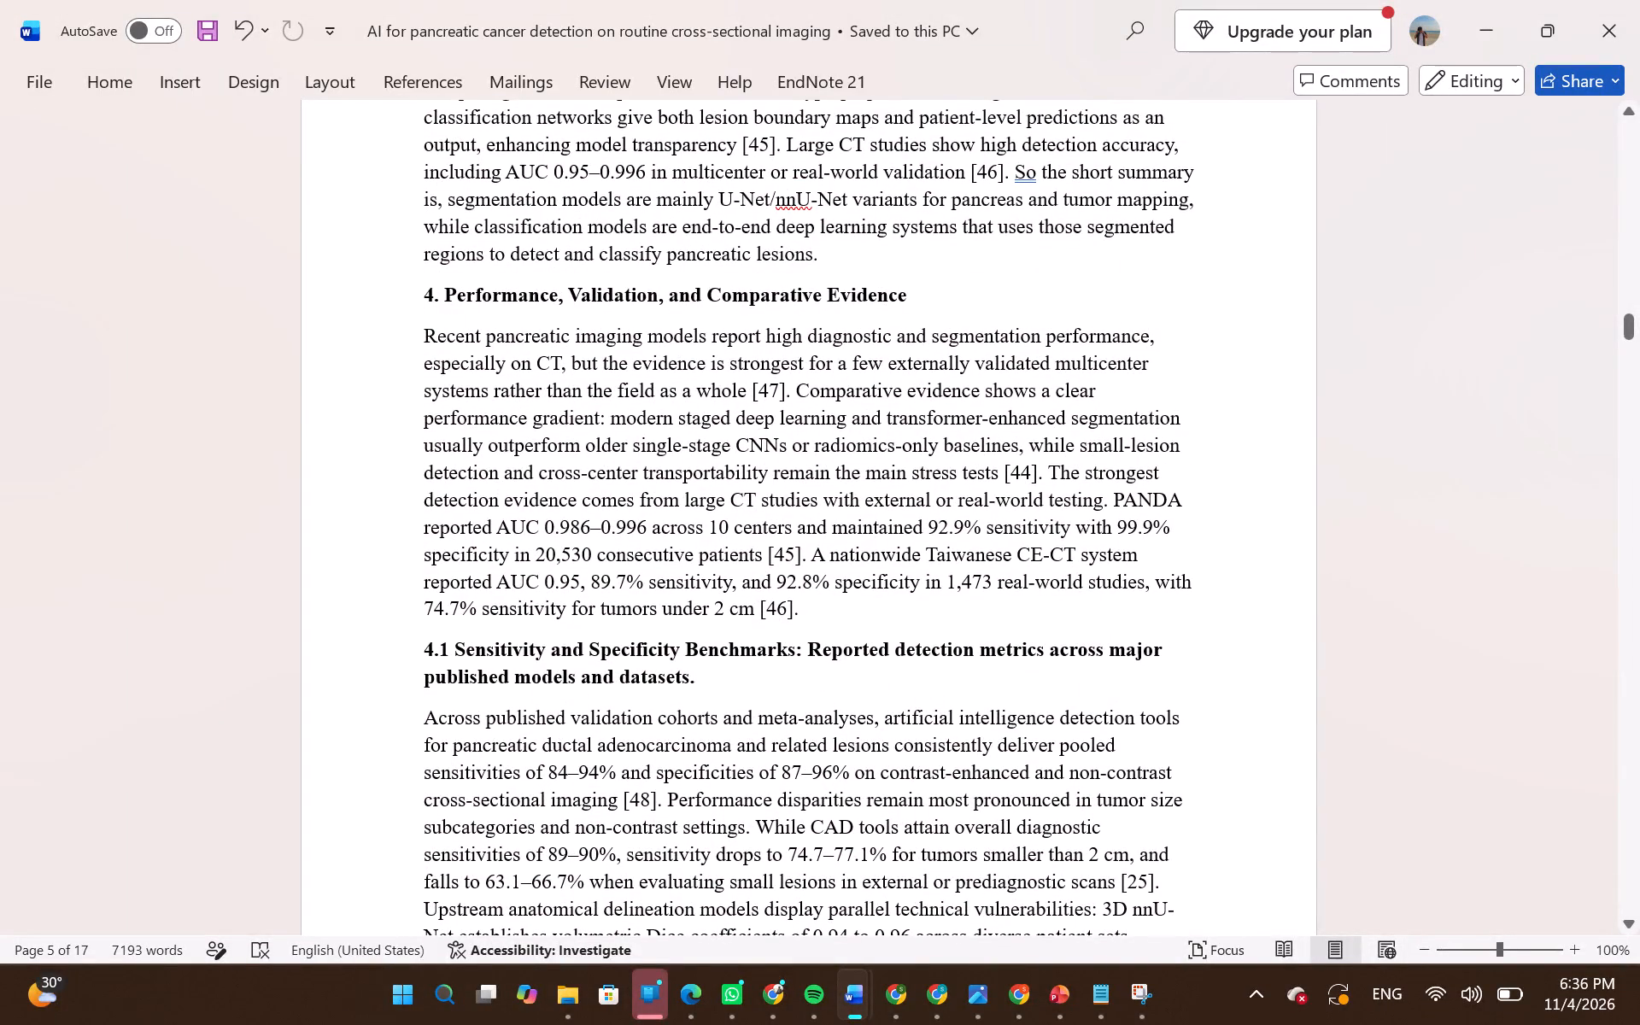
Reword the start of section 4's first sentence to read "Recent pancreatic imaging model analysis shows high diagnostic and segmentation performance".
click(761, 331)
key(ctrl+BackSpace)
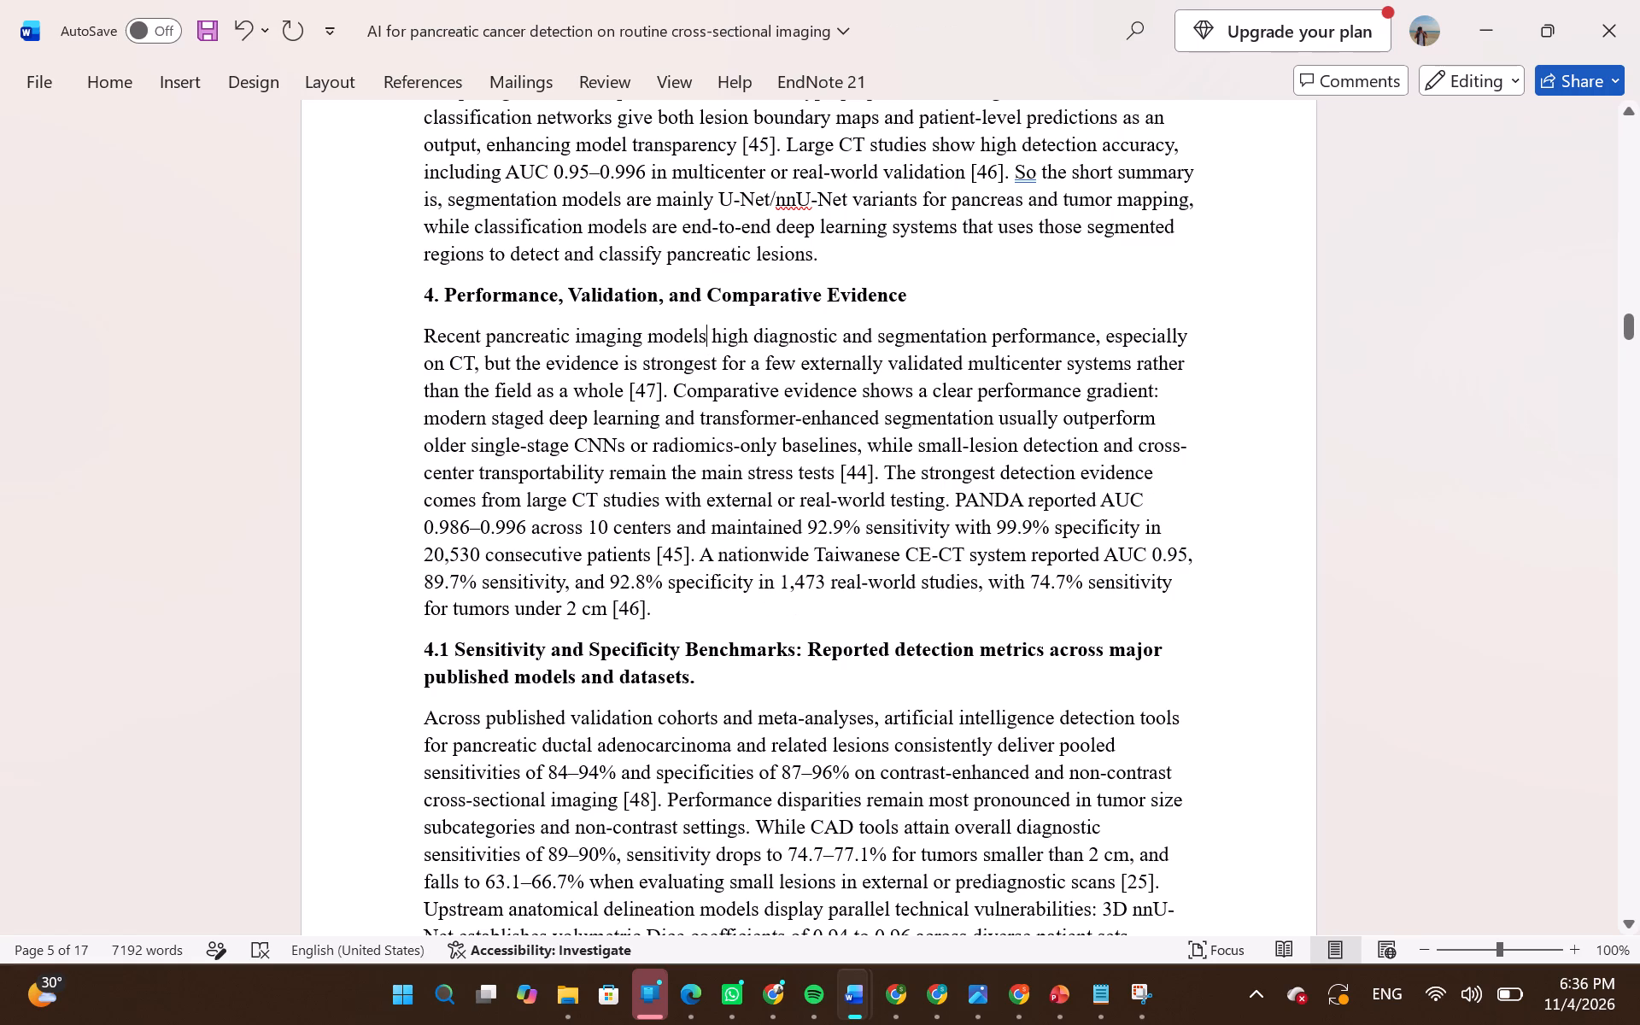
key(BackSpace)
key(space)
text(analysis)
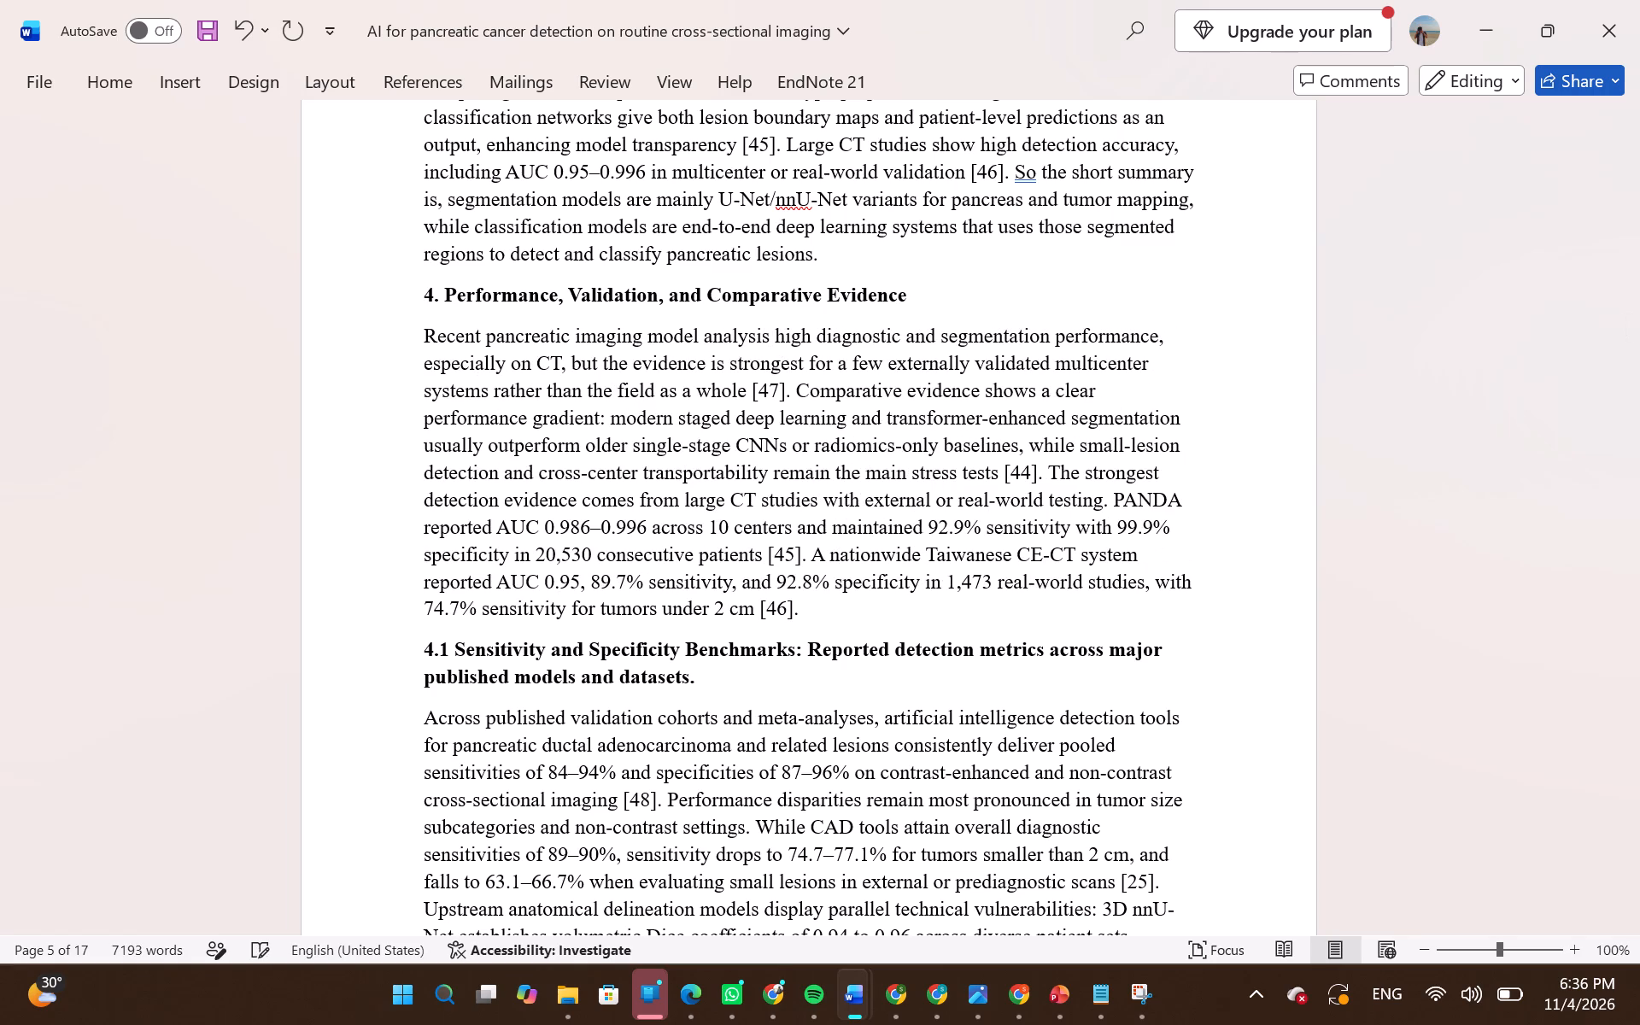
key(space)
text(do)
key(BackSpace)
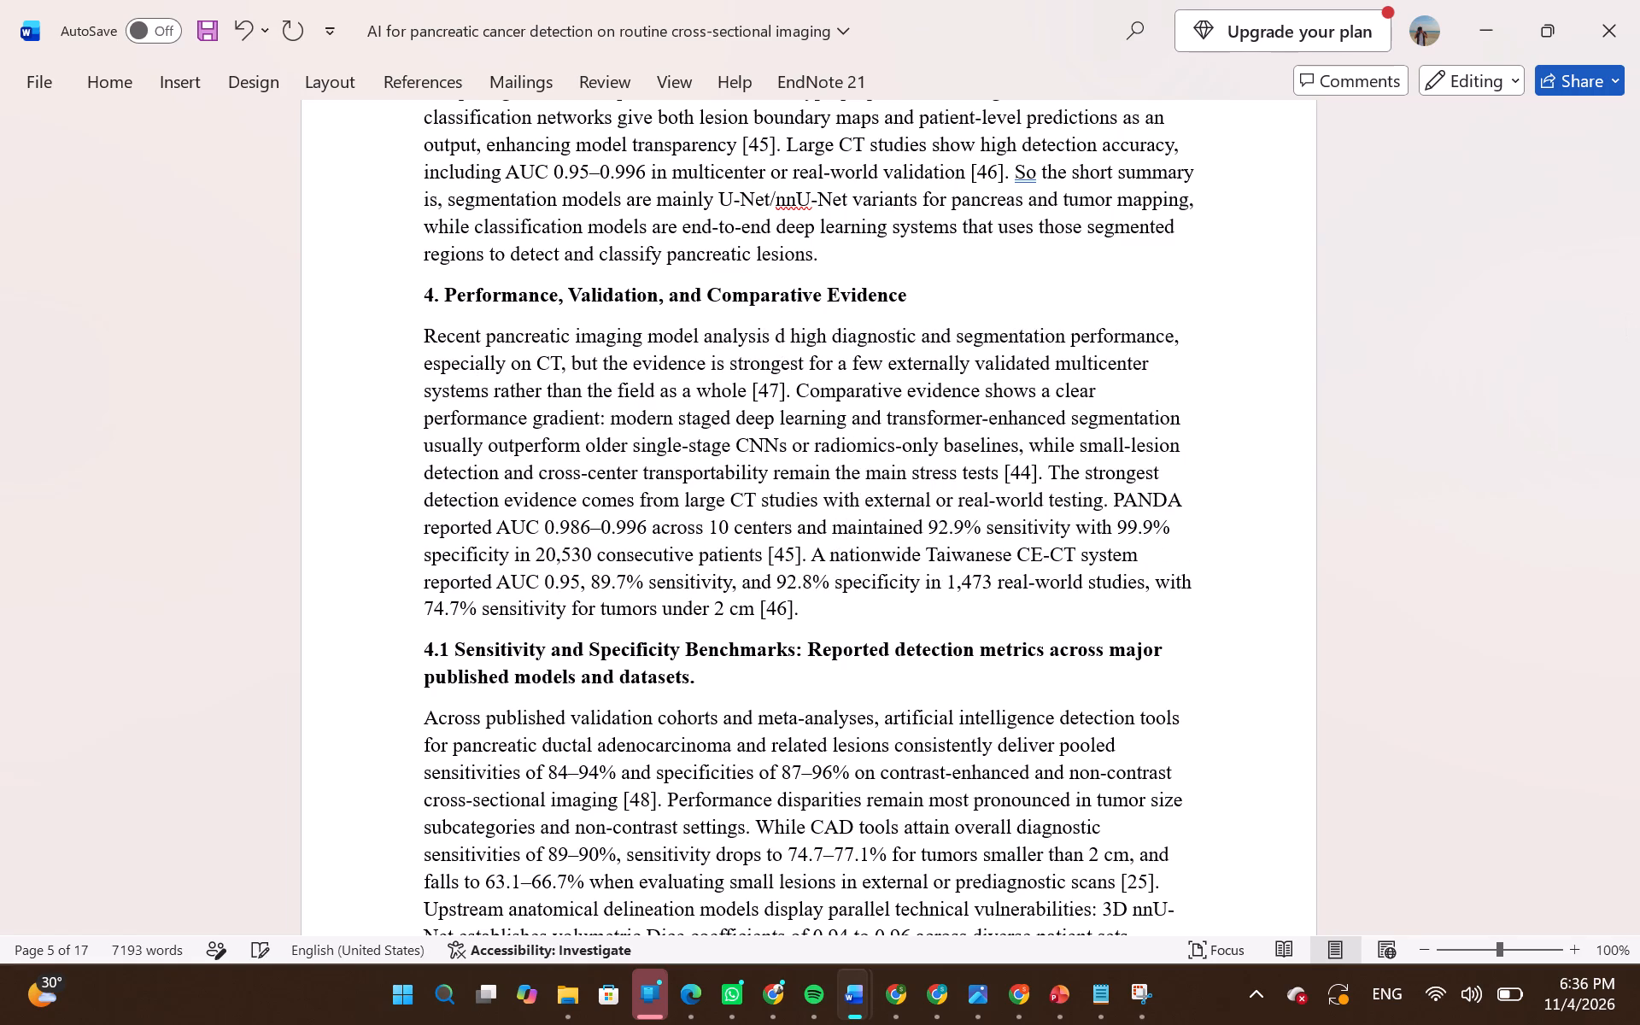
key(BackSpace)
text(doe)
text(sn)
key(BackSpace)
key(BackSpace)
key(BackSpace)
key(BackSpace)
key(BackSpace)
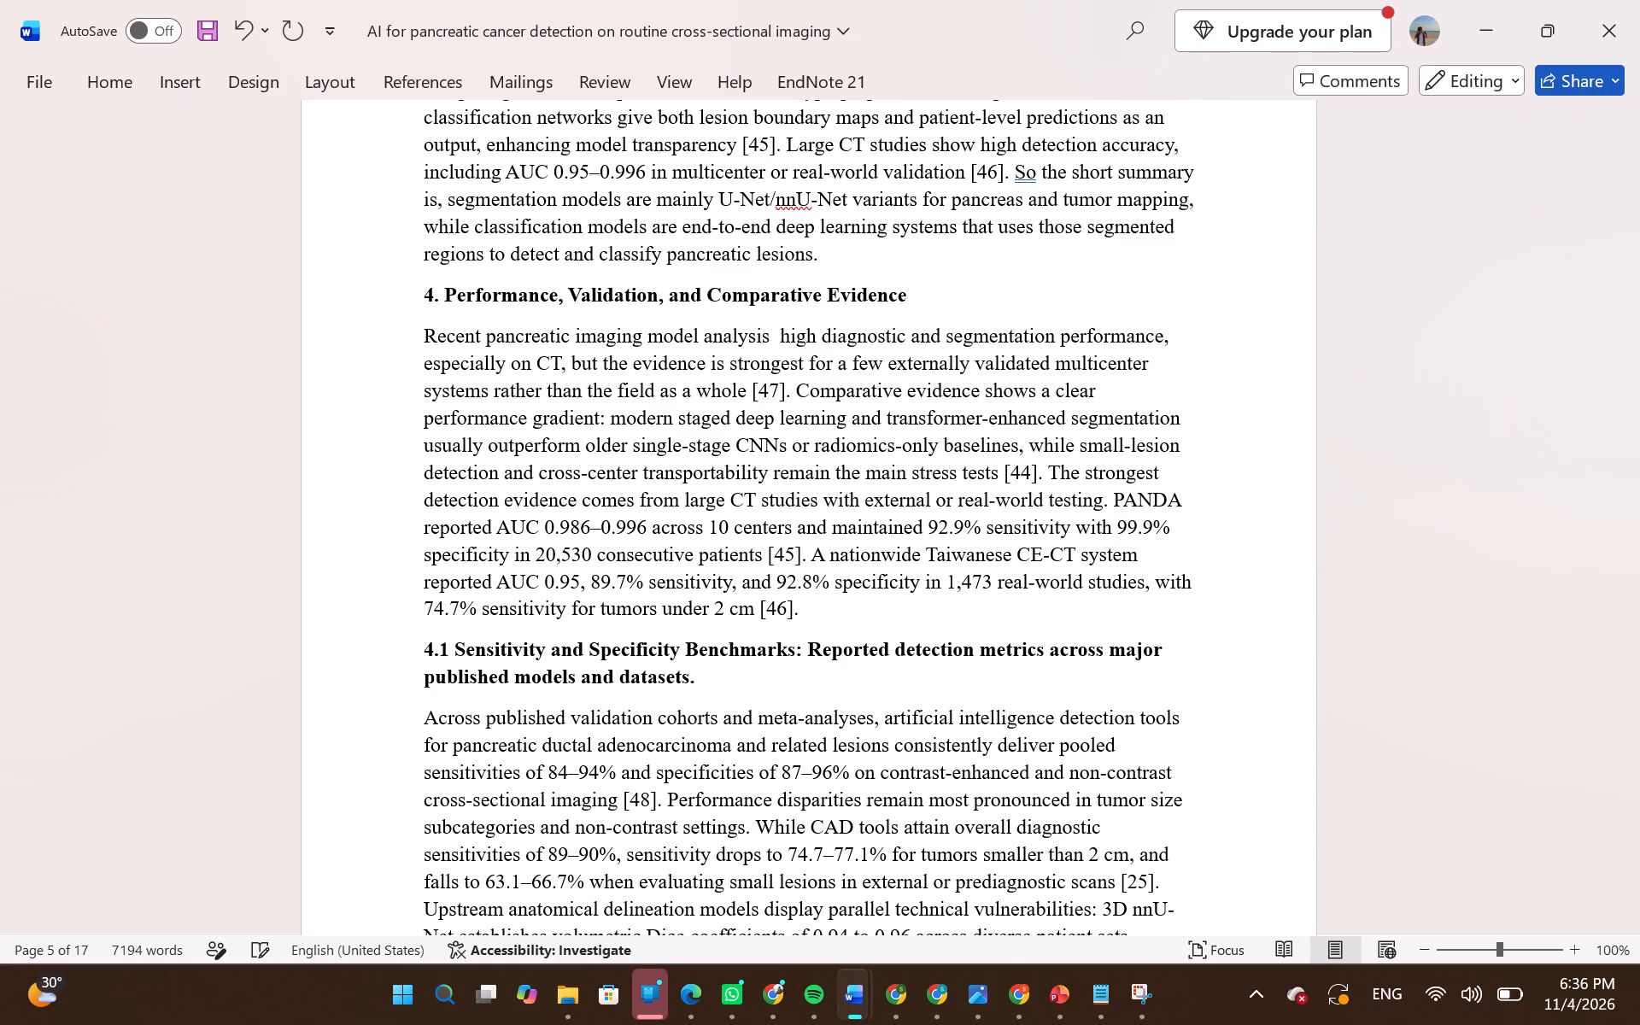
text(shows)
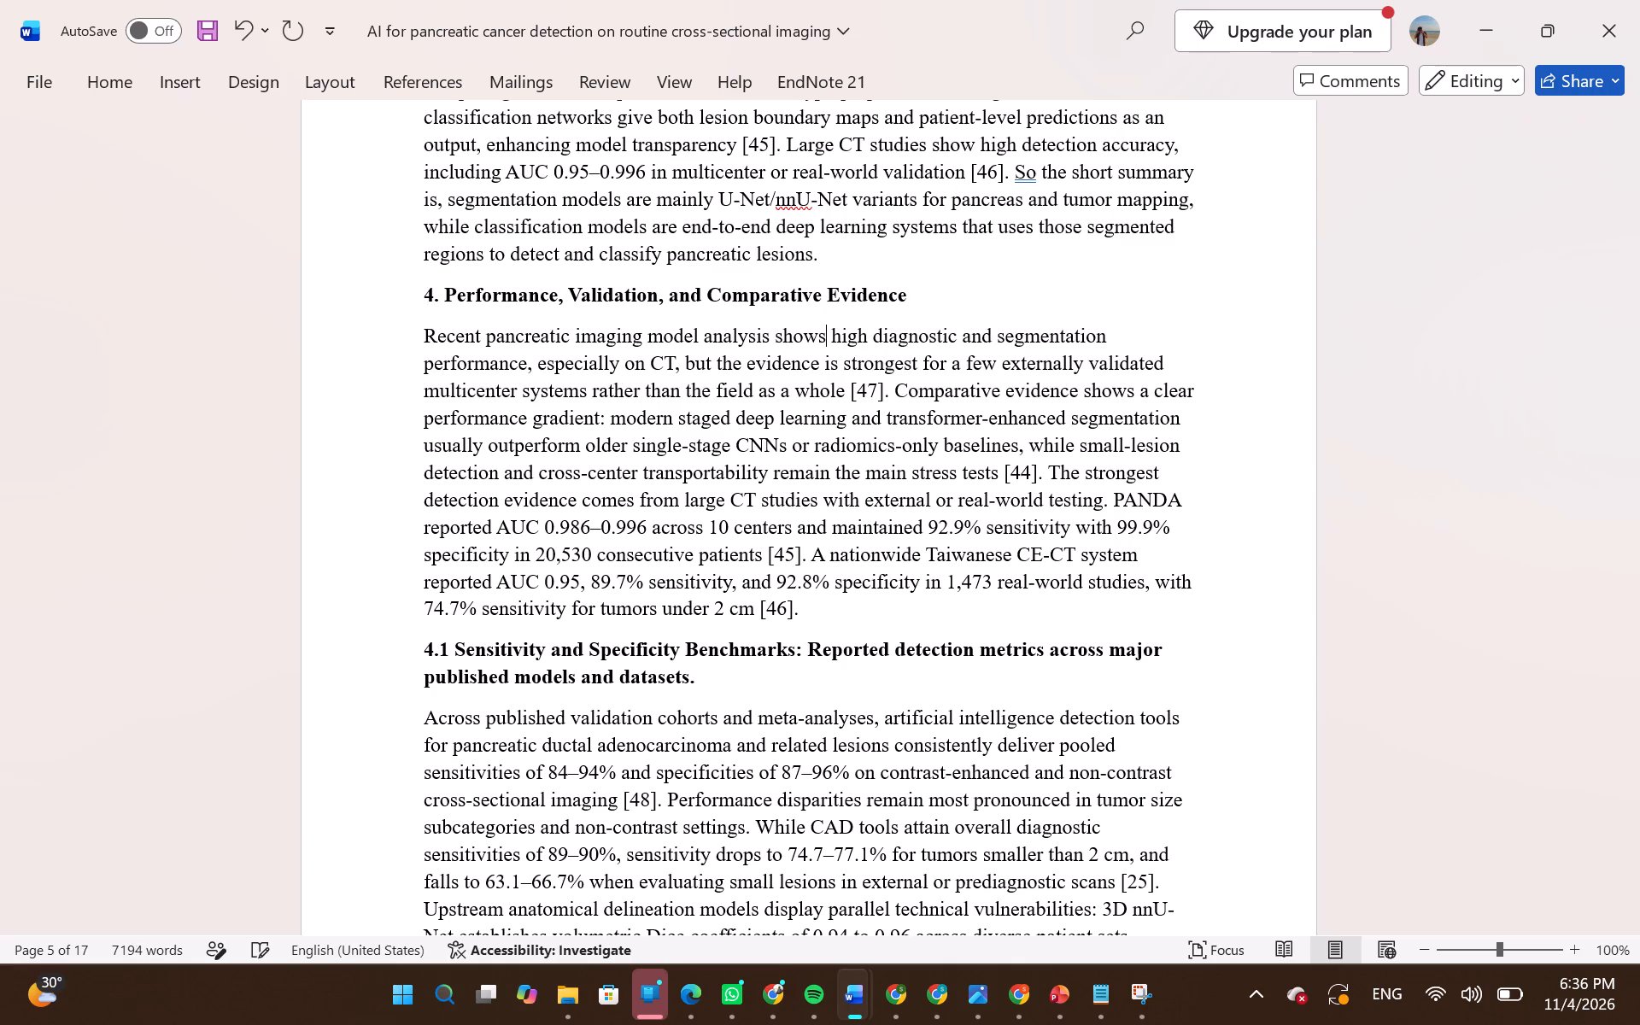
key(space)
text(th)
key(BackSpace)
key(BackSpace)
key(BackSpace)
Add "images" after "especially on CT" in the first sentence of section 4.
key(Right)
key(ctrl+Right)
key(ctrl+Right)
key(ctrl+Right)
key(ctrl+Right)
key(ctrl+Right)
key(ctrl+Right)
key(ctrl+Right)
key(ctrl+Right)
key(ctrl+Right)
key(ctrl+Right)
key(ctrl+Left)
key(space)
text(imaging)
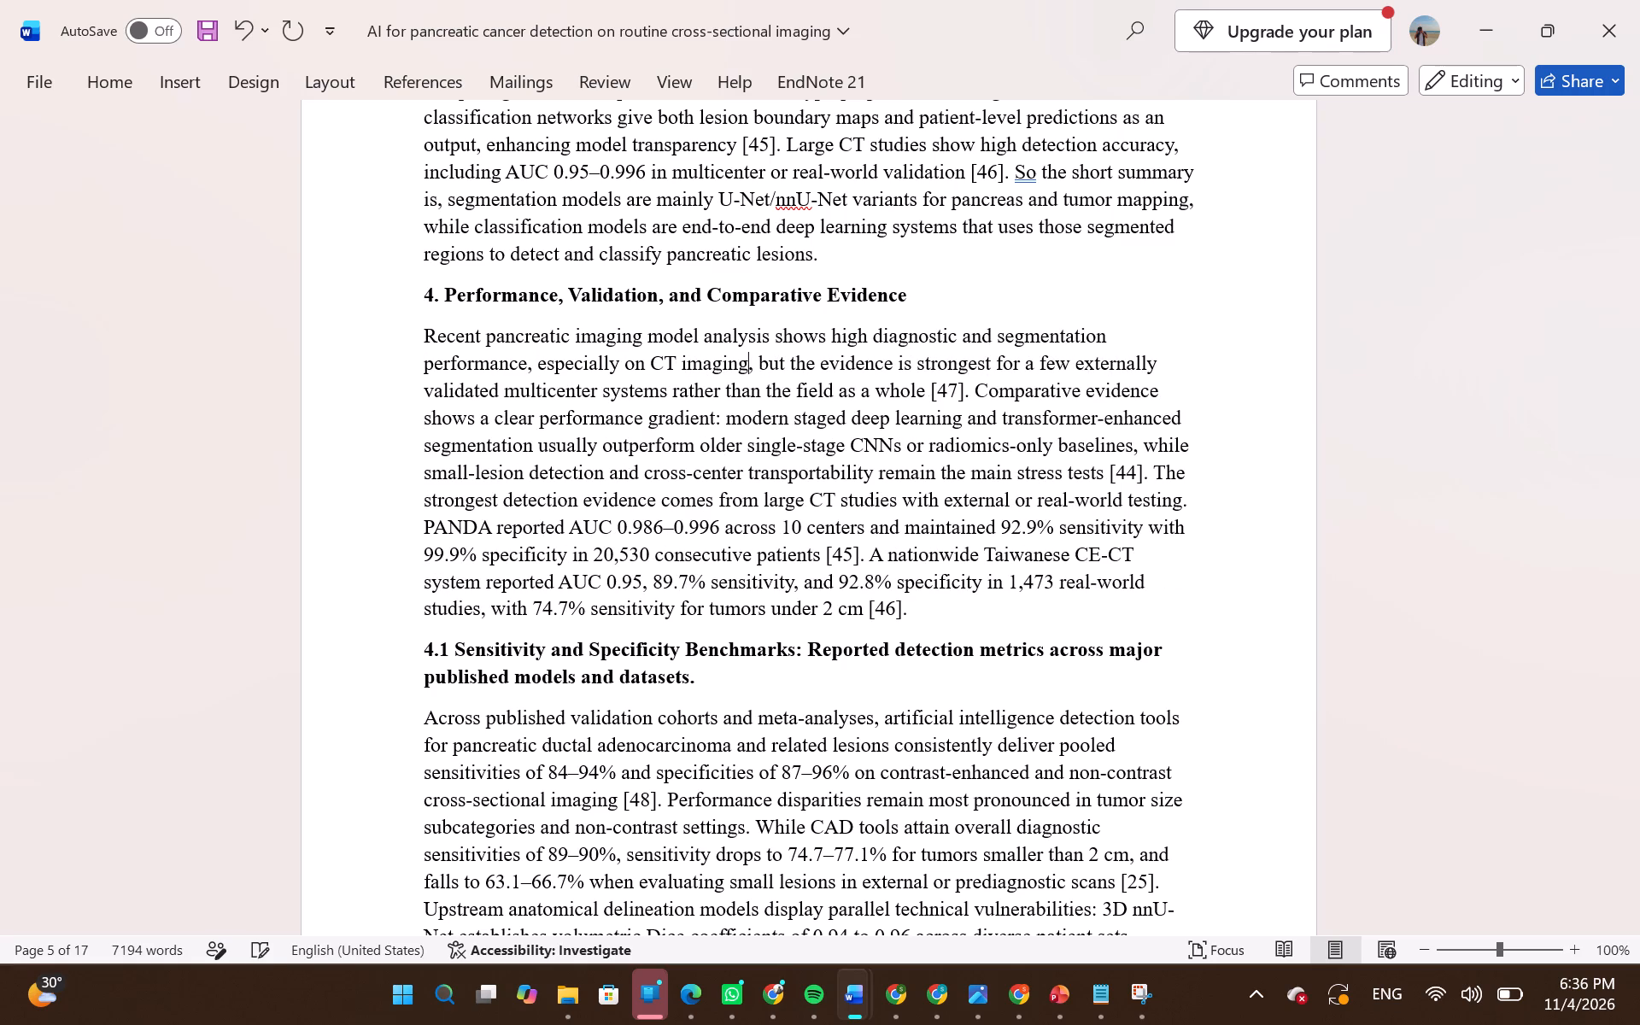
key(BackSpace)
key(BackSpace)
key(s)
key(BackSpace)
key(BackSpace)
text(es)
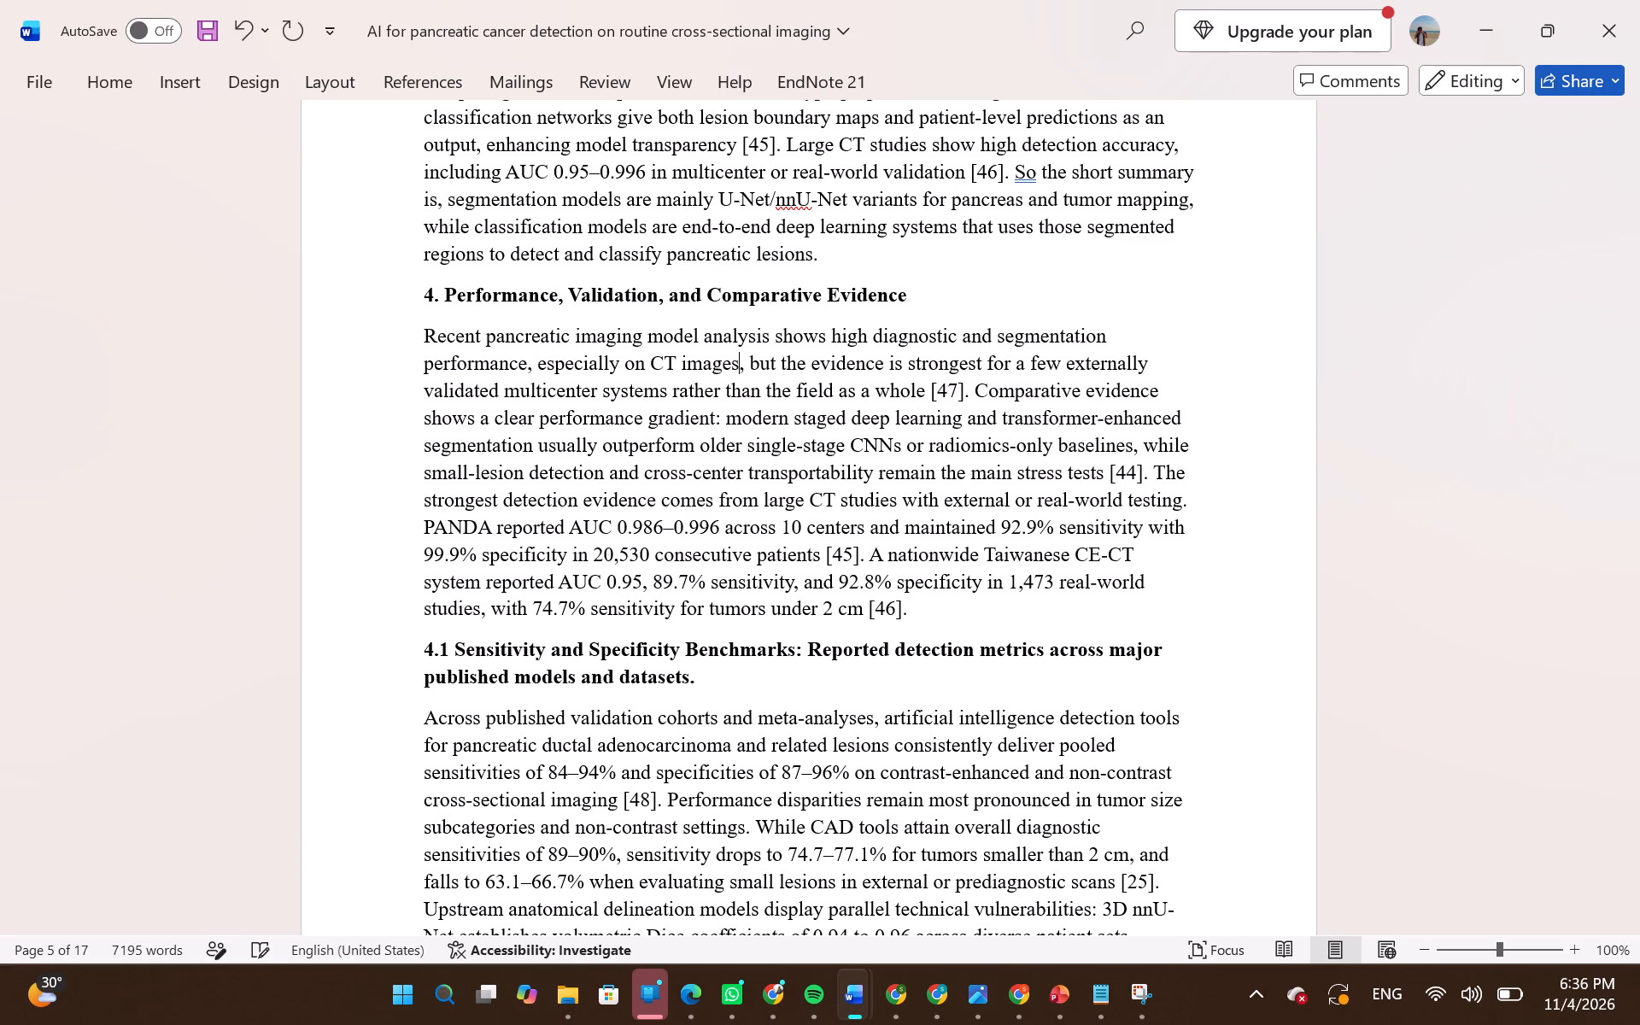
Copy the phrase "few externally validated multicenter systems" from the first sentence of section 4 and switch windows.
key(Right)
key(ctrl+Right)
key(ctrl+Right)
key(ctrl+Right)
key(ctrl+Right)
key(ctrl+Right)
key(ctrl+Left)
key(ctrl+Left)
key(ctrl+Right)
key(Right)
key(ctrl+Right)
key(ctrl+Right)
key(ctrl+Right)
drag(1032, 358, 811, 385)
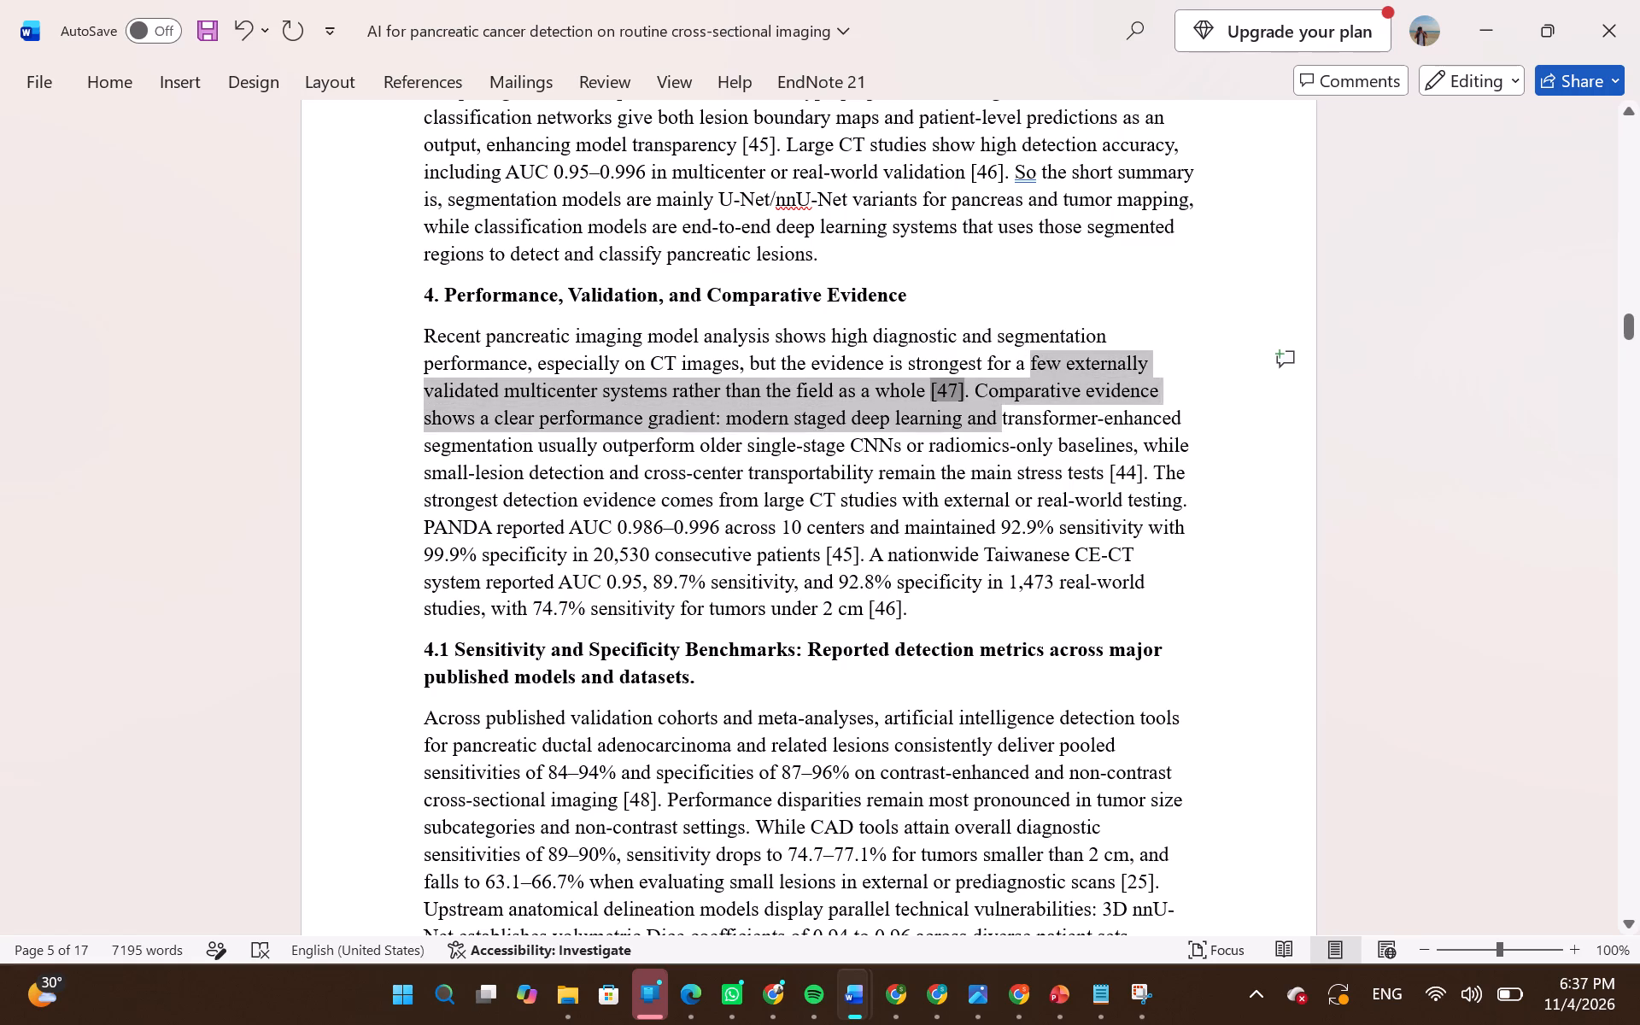
drag(811, 385, 713, 390)
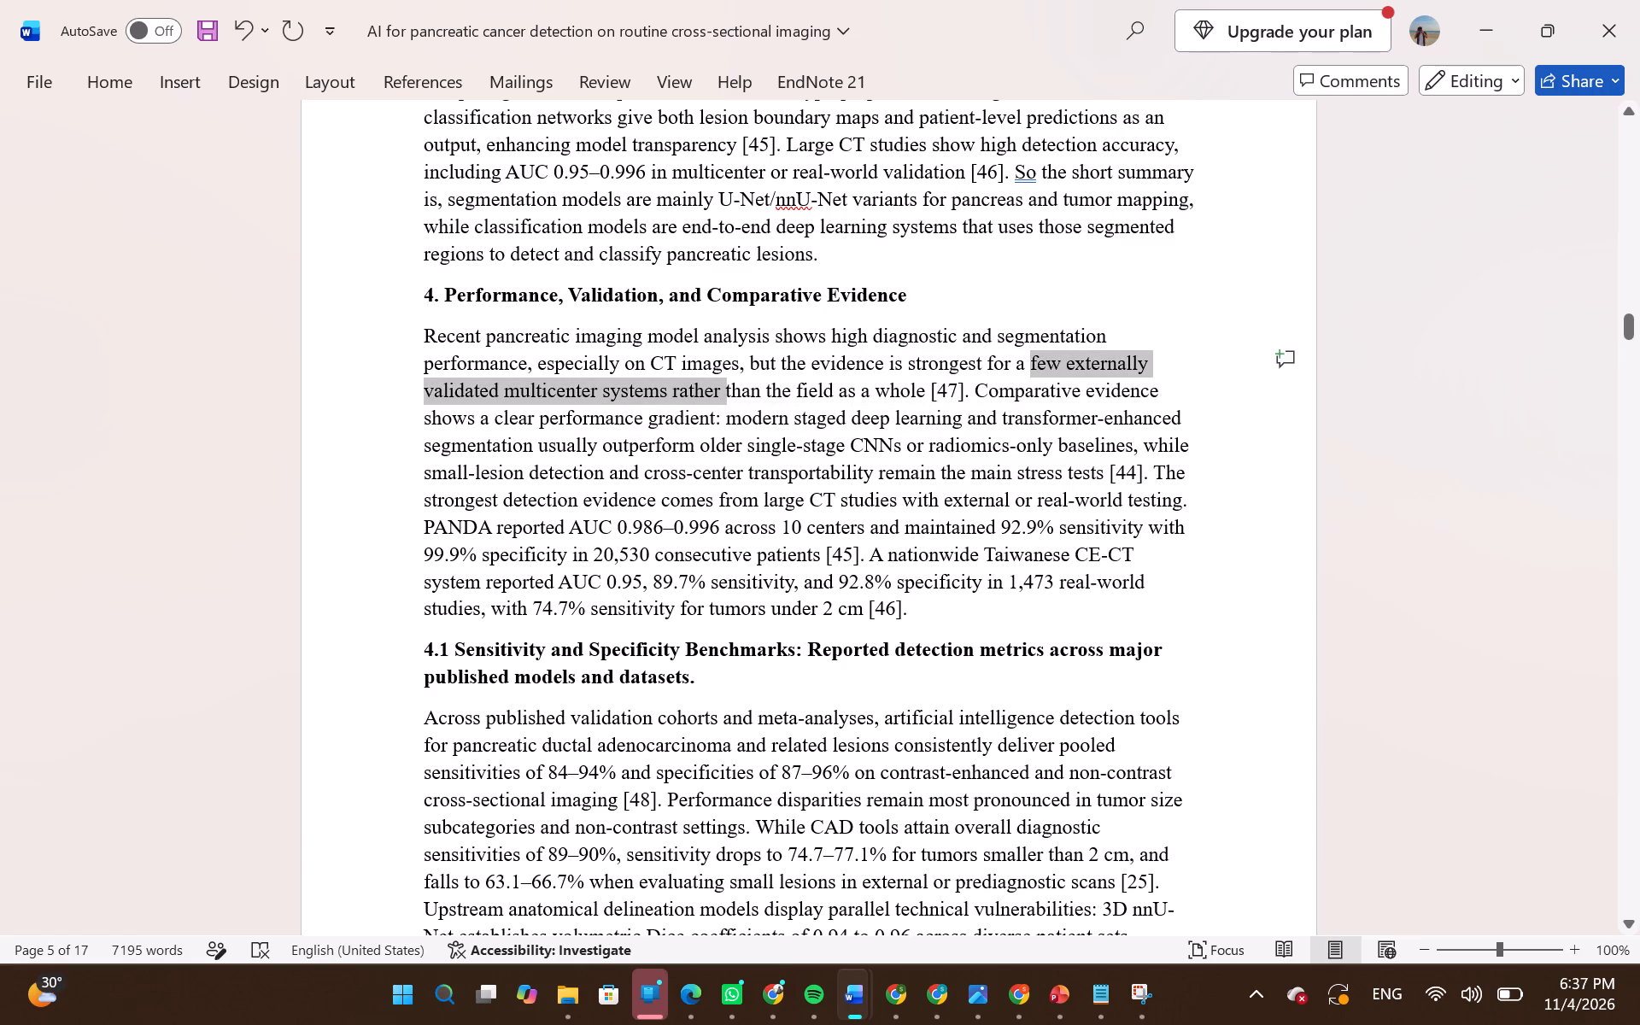
drag(713, 390, 647, 391)
key(ctrl+c)
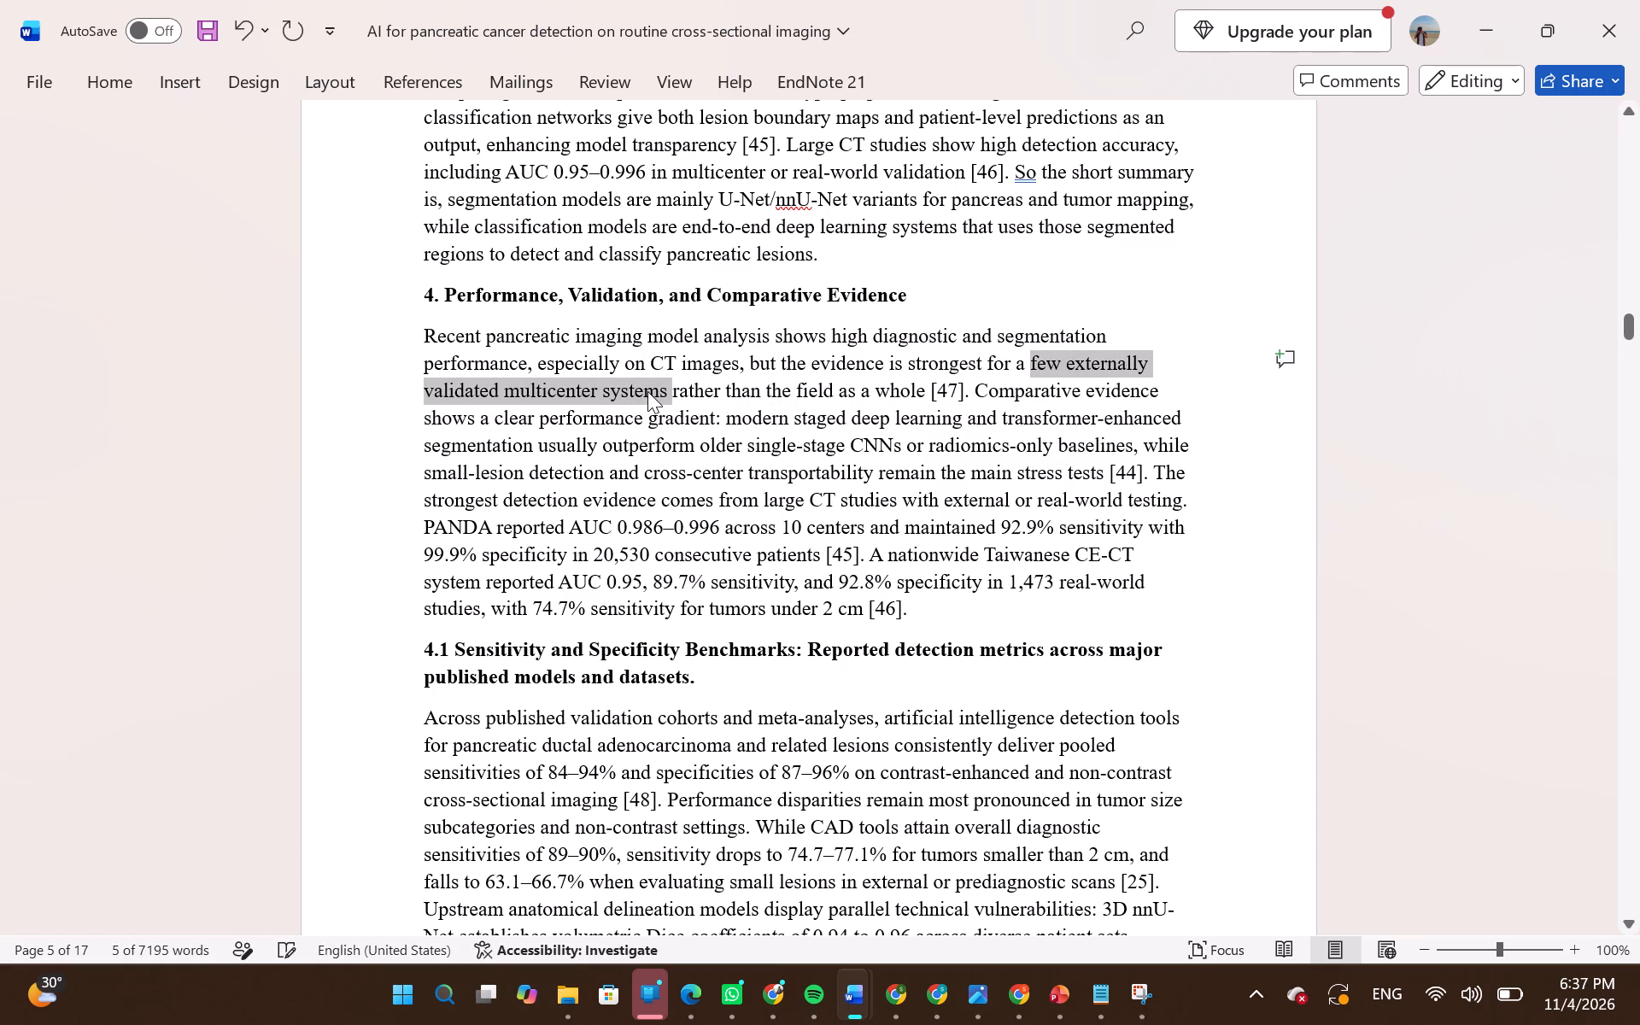
key(alt+Tab)
key(alt+Tab)
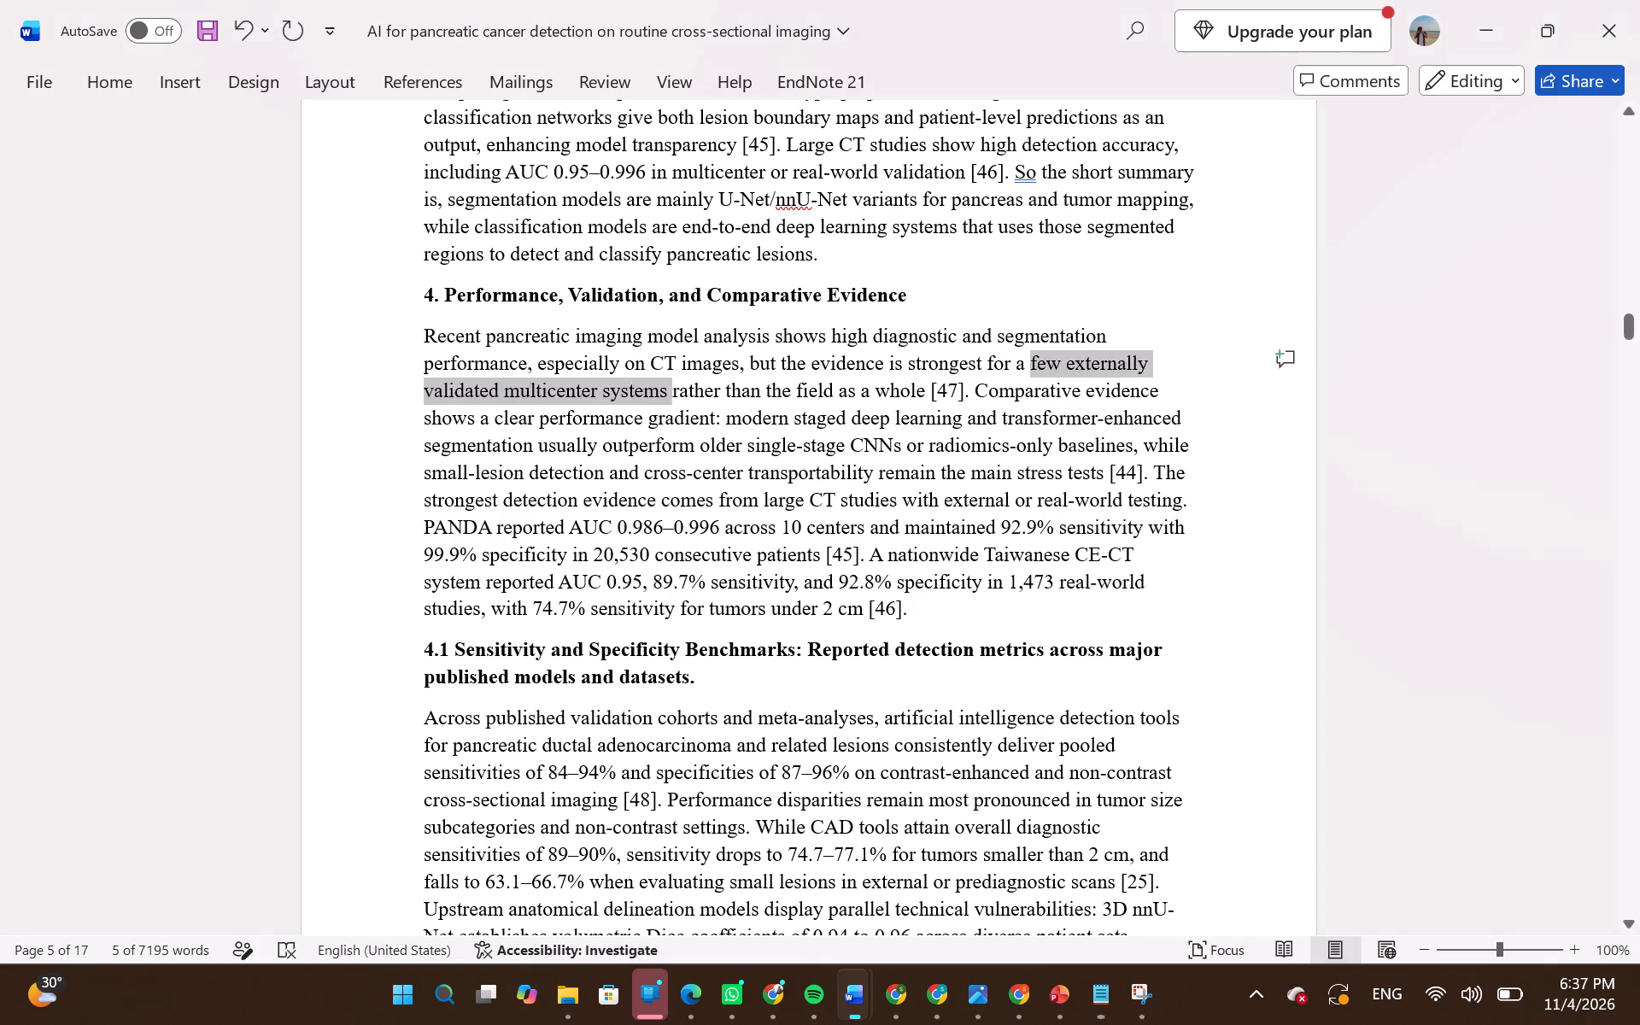
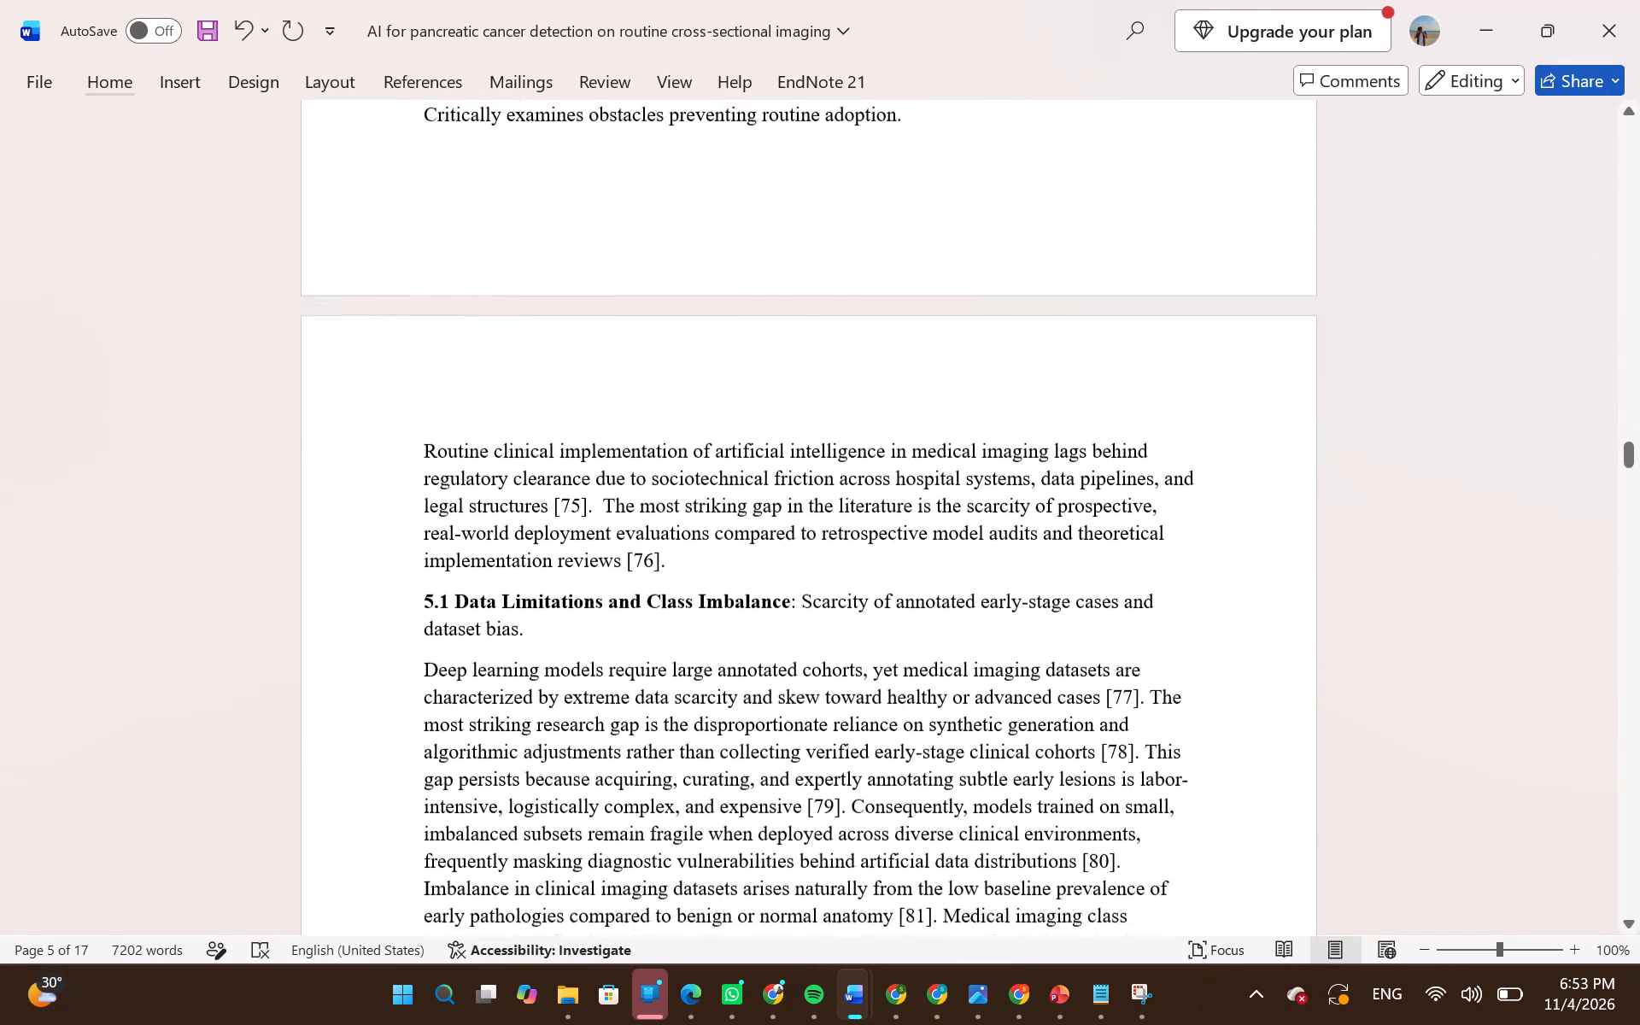
scroll(747, 590, down, 5)
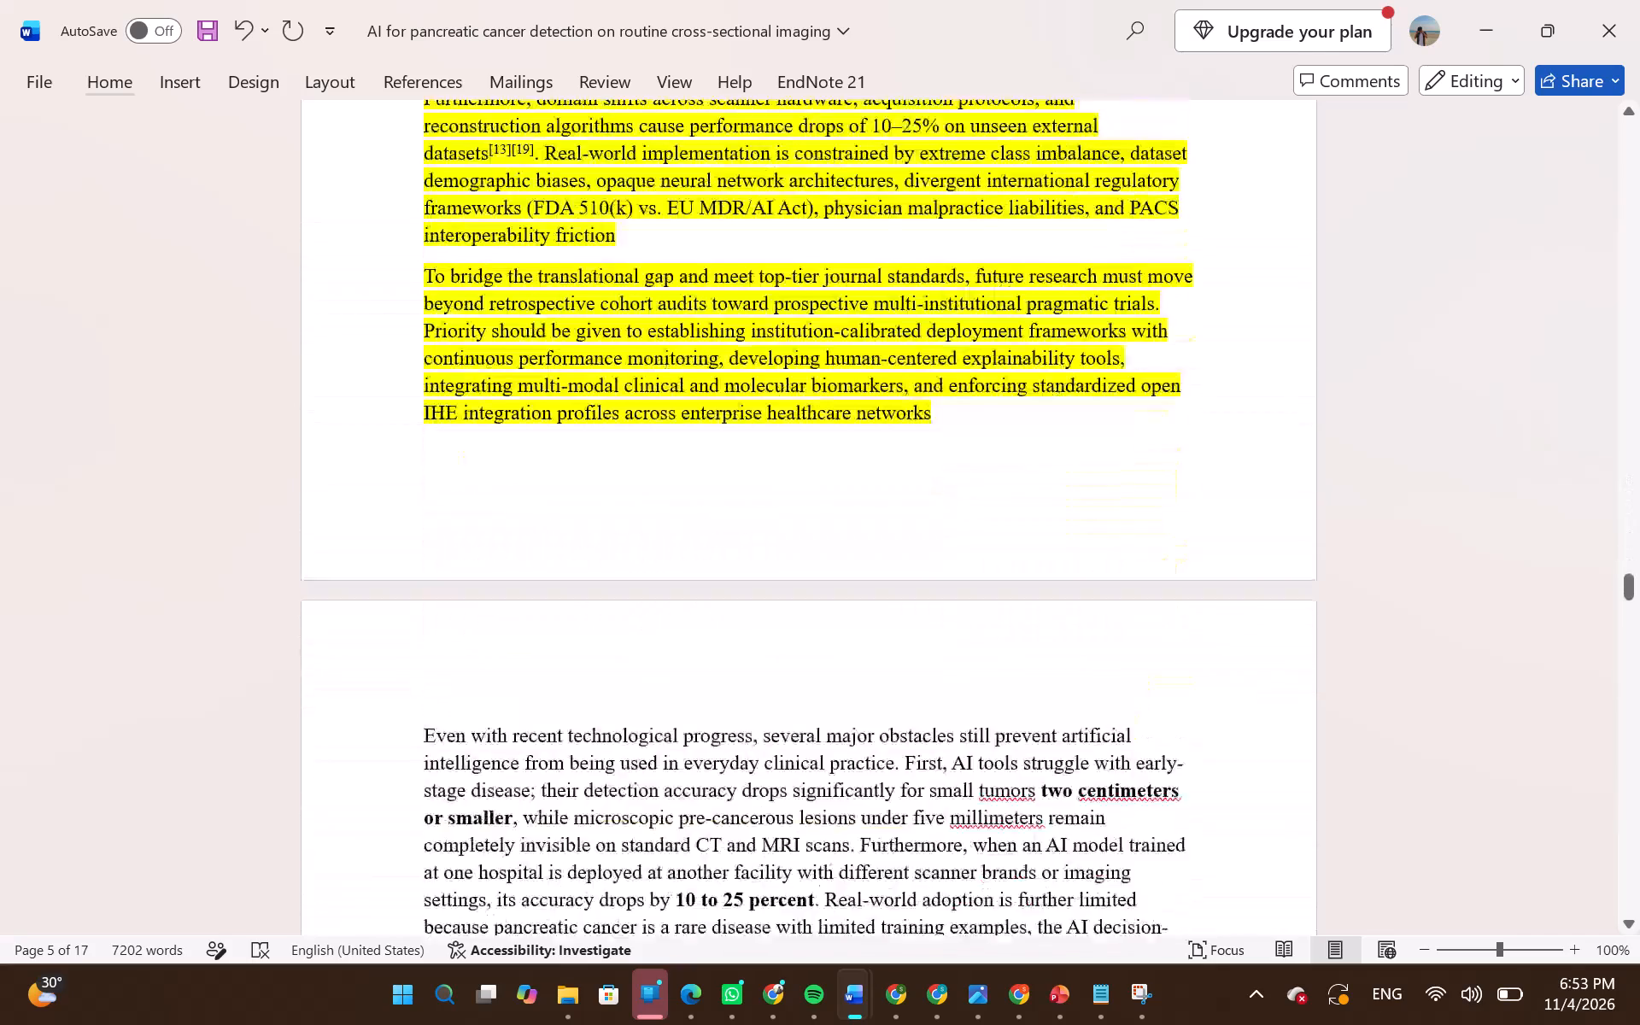
scroll(747, 590, up, 1)
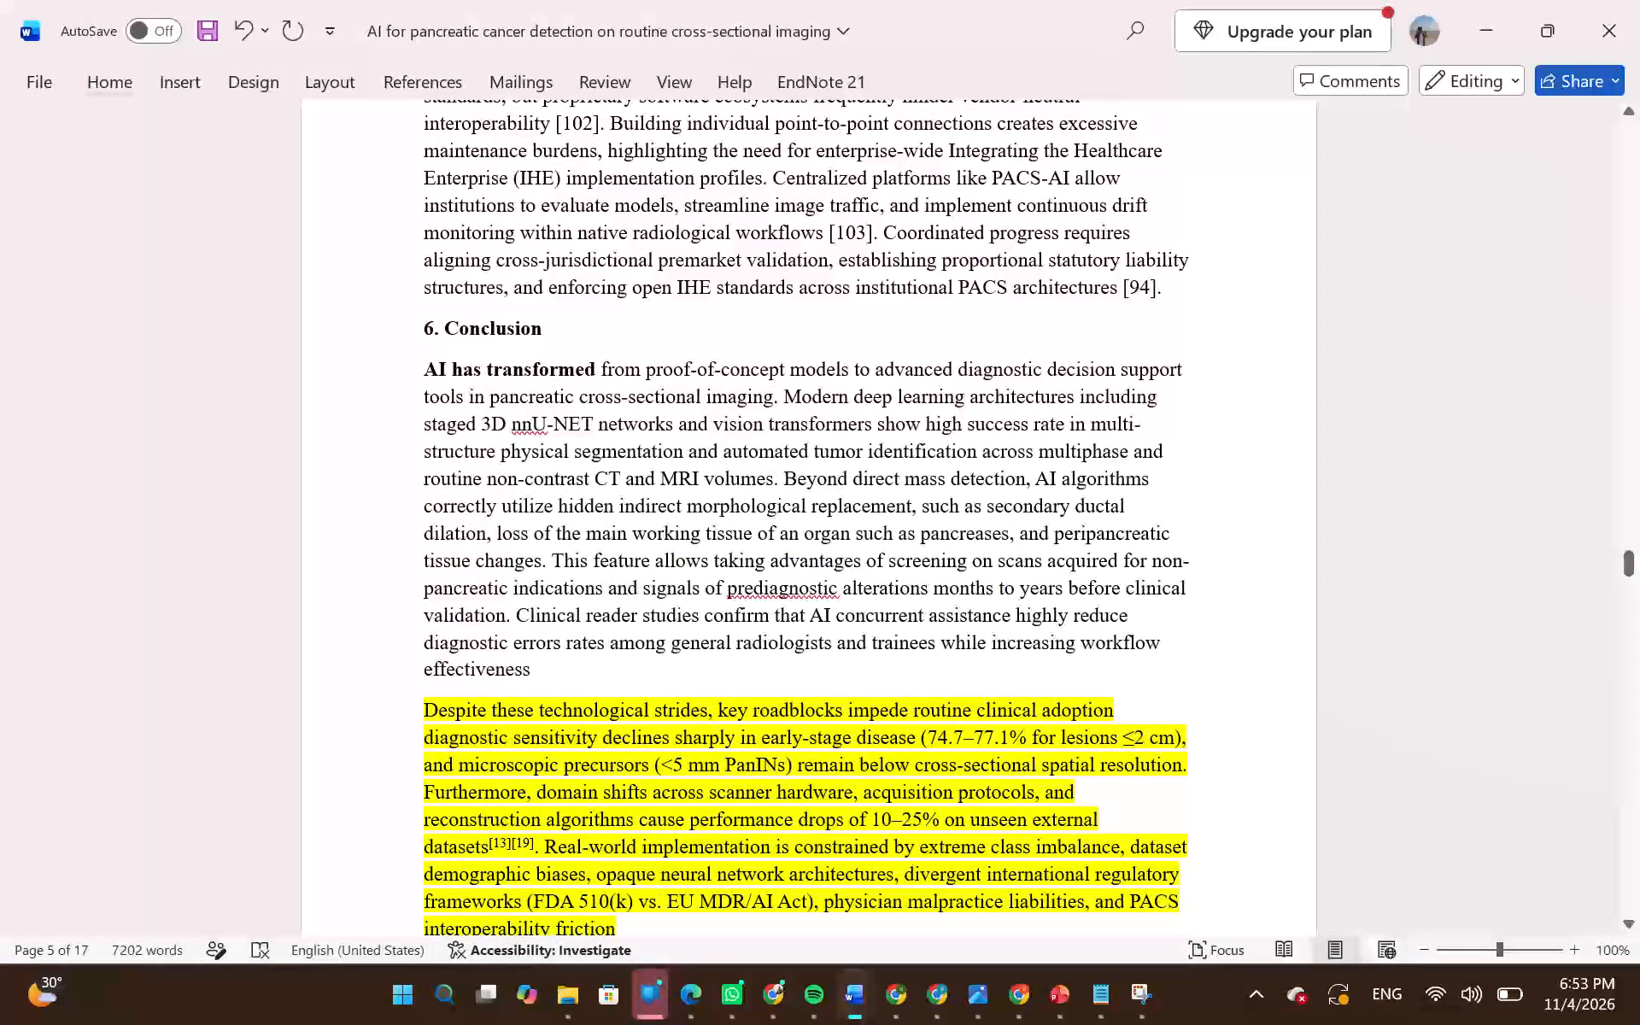
scroll(747, 590, up, 1)
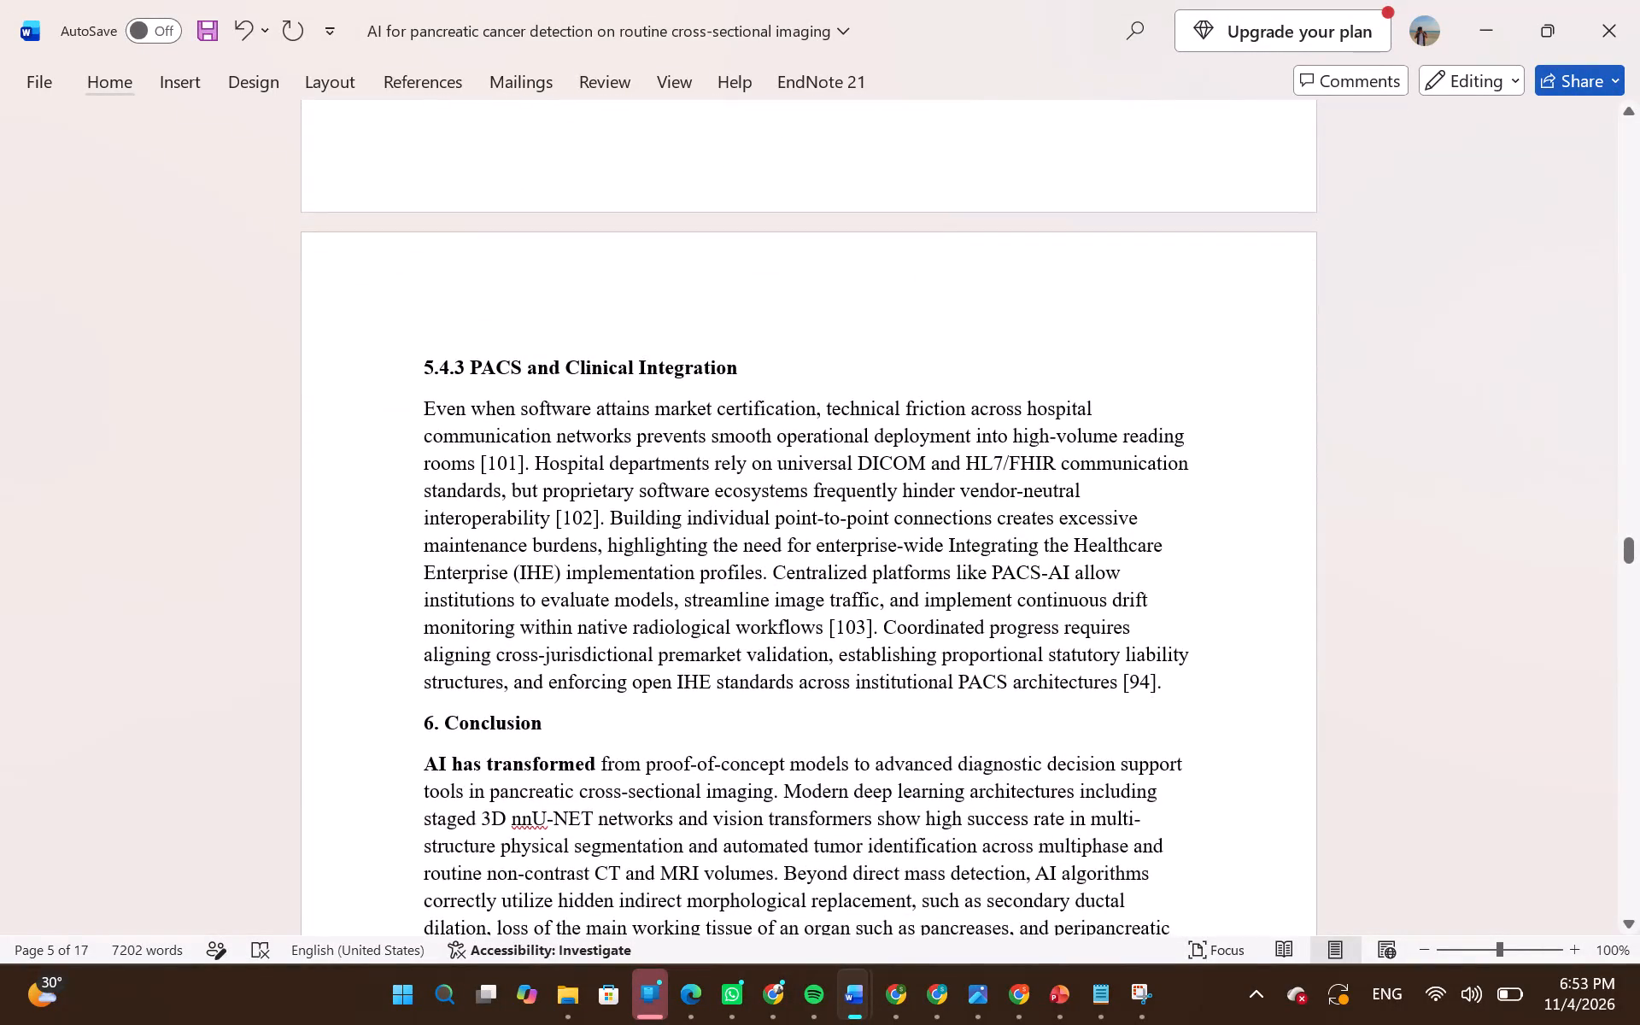
scroll(747, 590, down, 2)
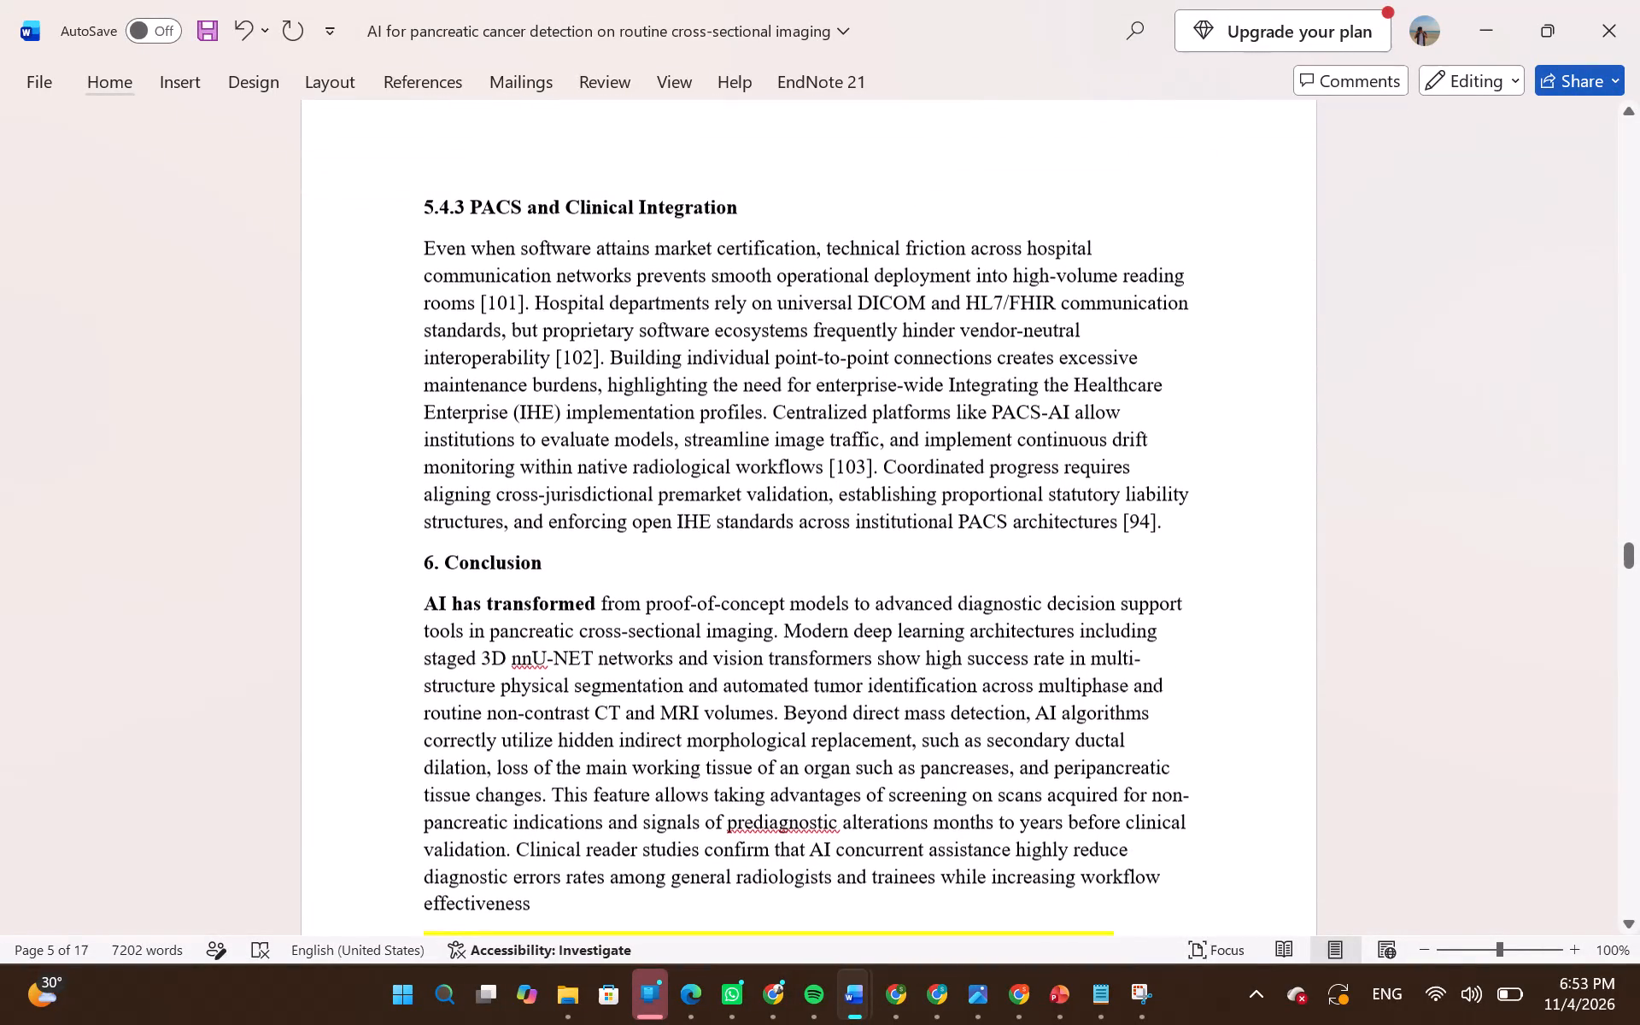
scroll(747, 590, down, 1)
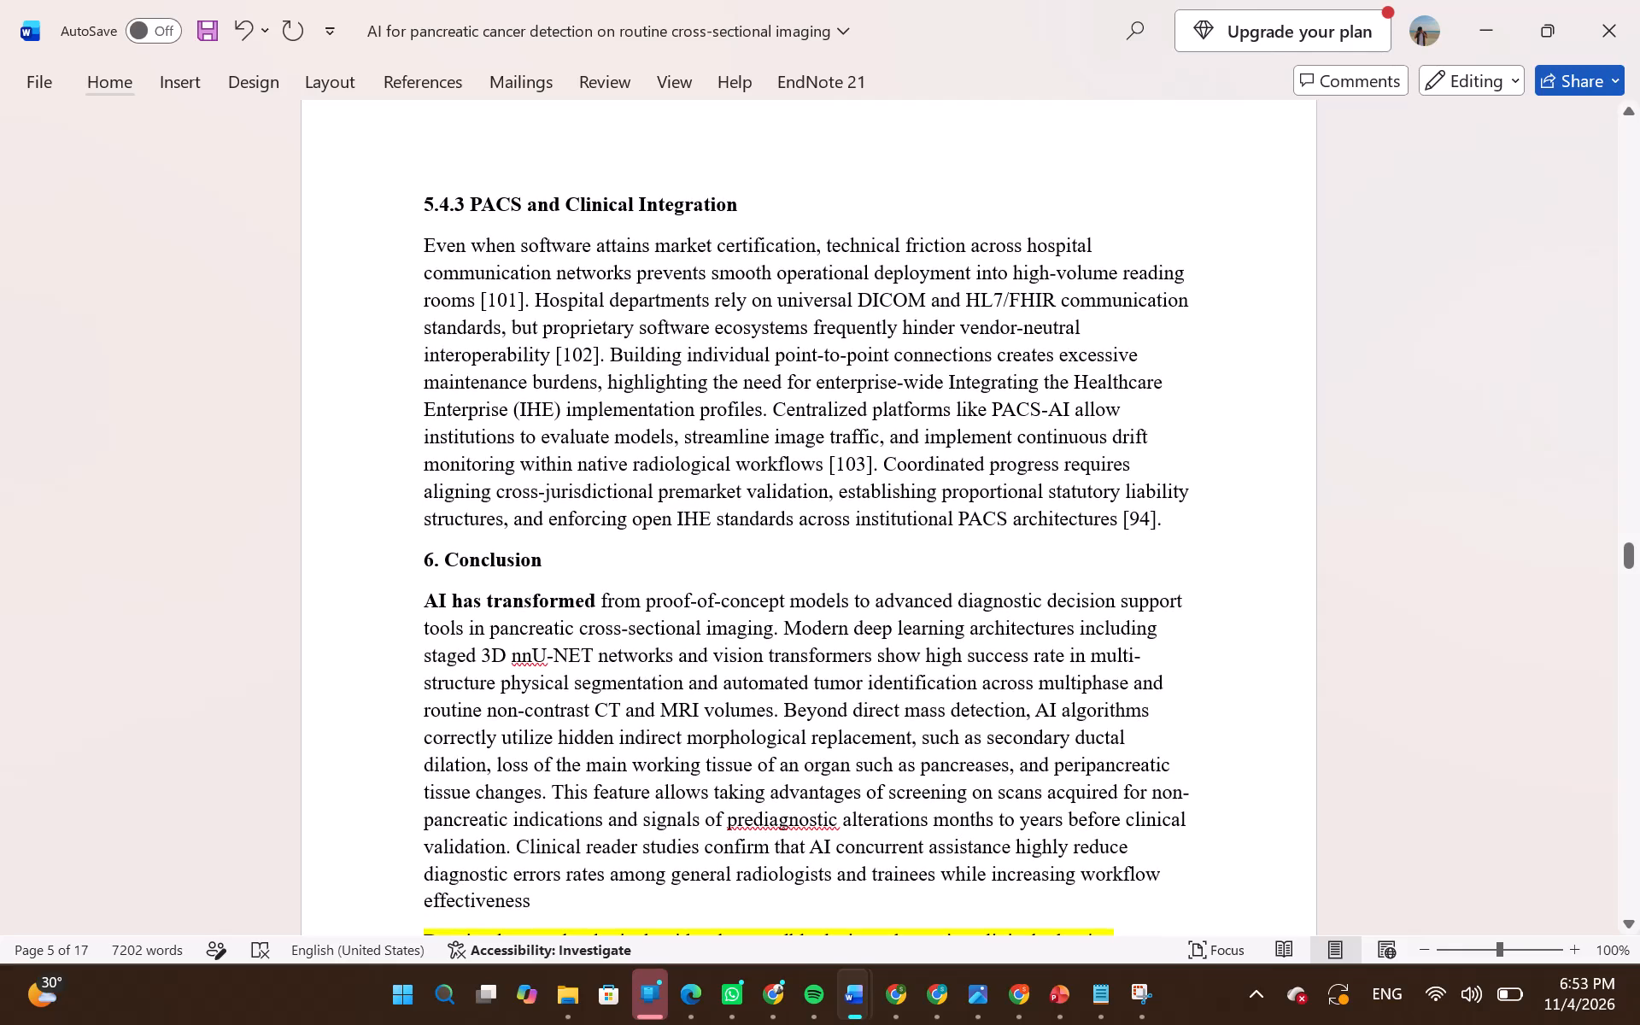
scroll(747, 590, down, 1)
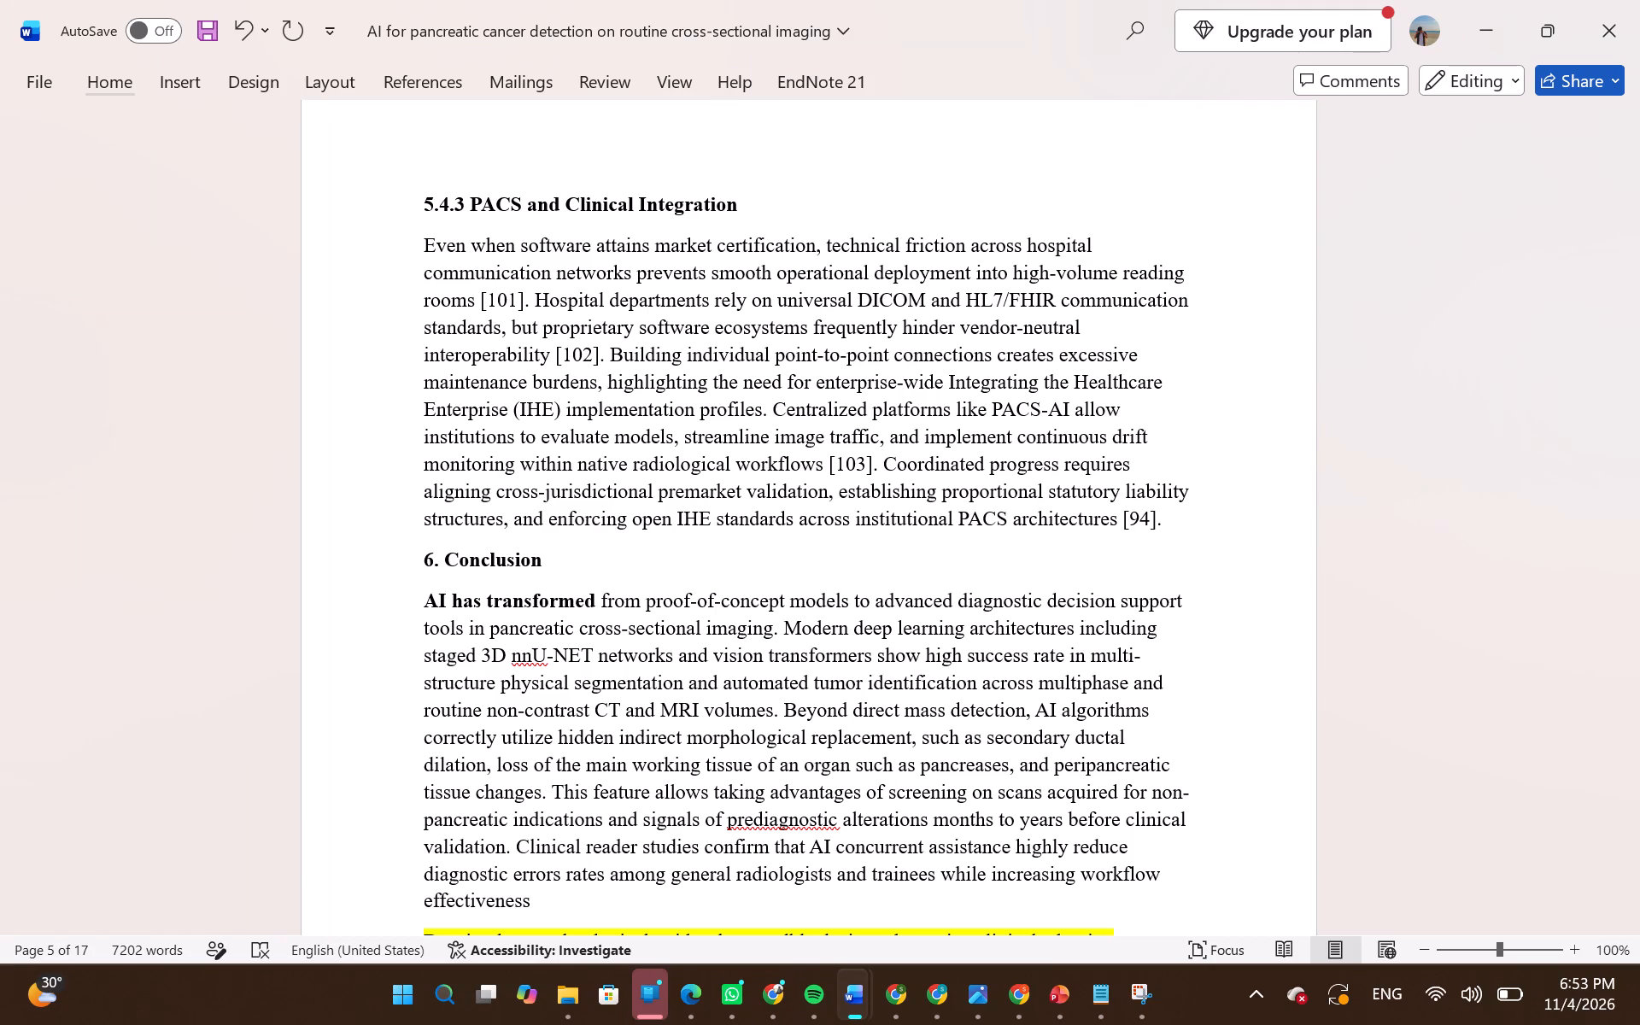
Select the text from the section 5.3 heading through the end of section 5.4.3, just before the conclusion.
scroll(747, 590, up, 1)
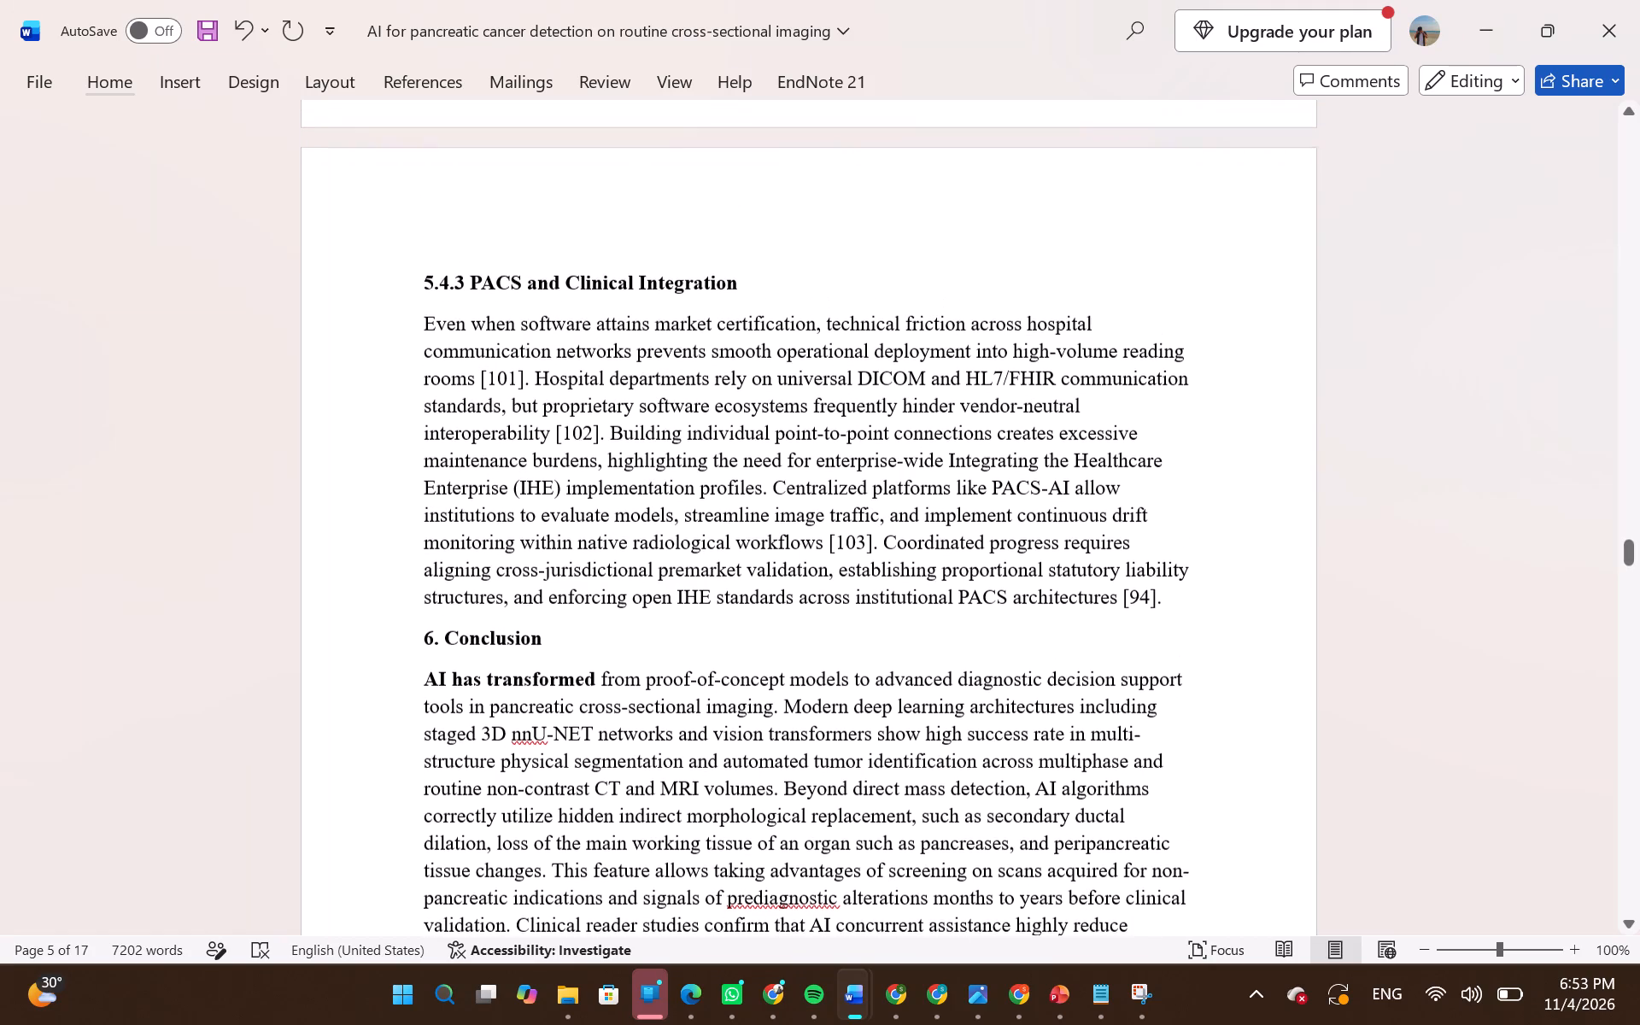
scroll(747, 590, up, 1)
drag(1200, 636, 478, 195)
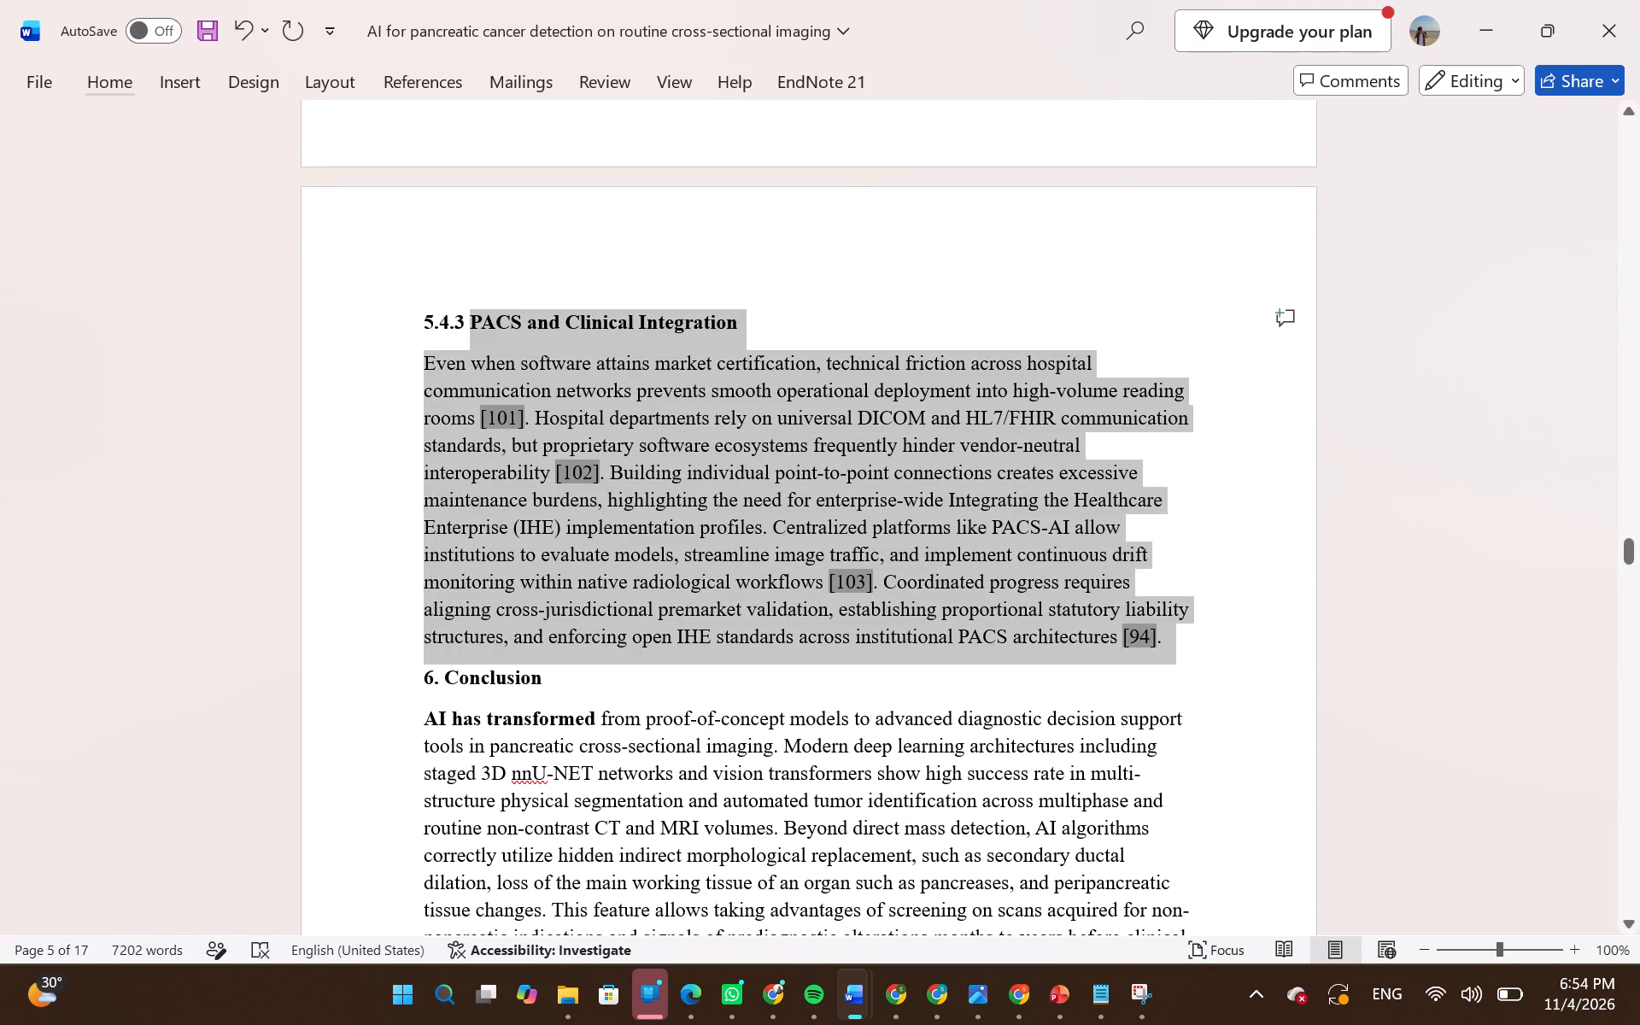
drag(478, 195, 430, 60)
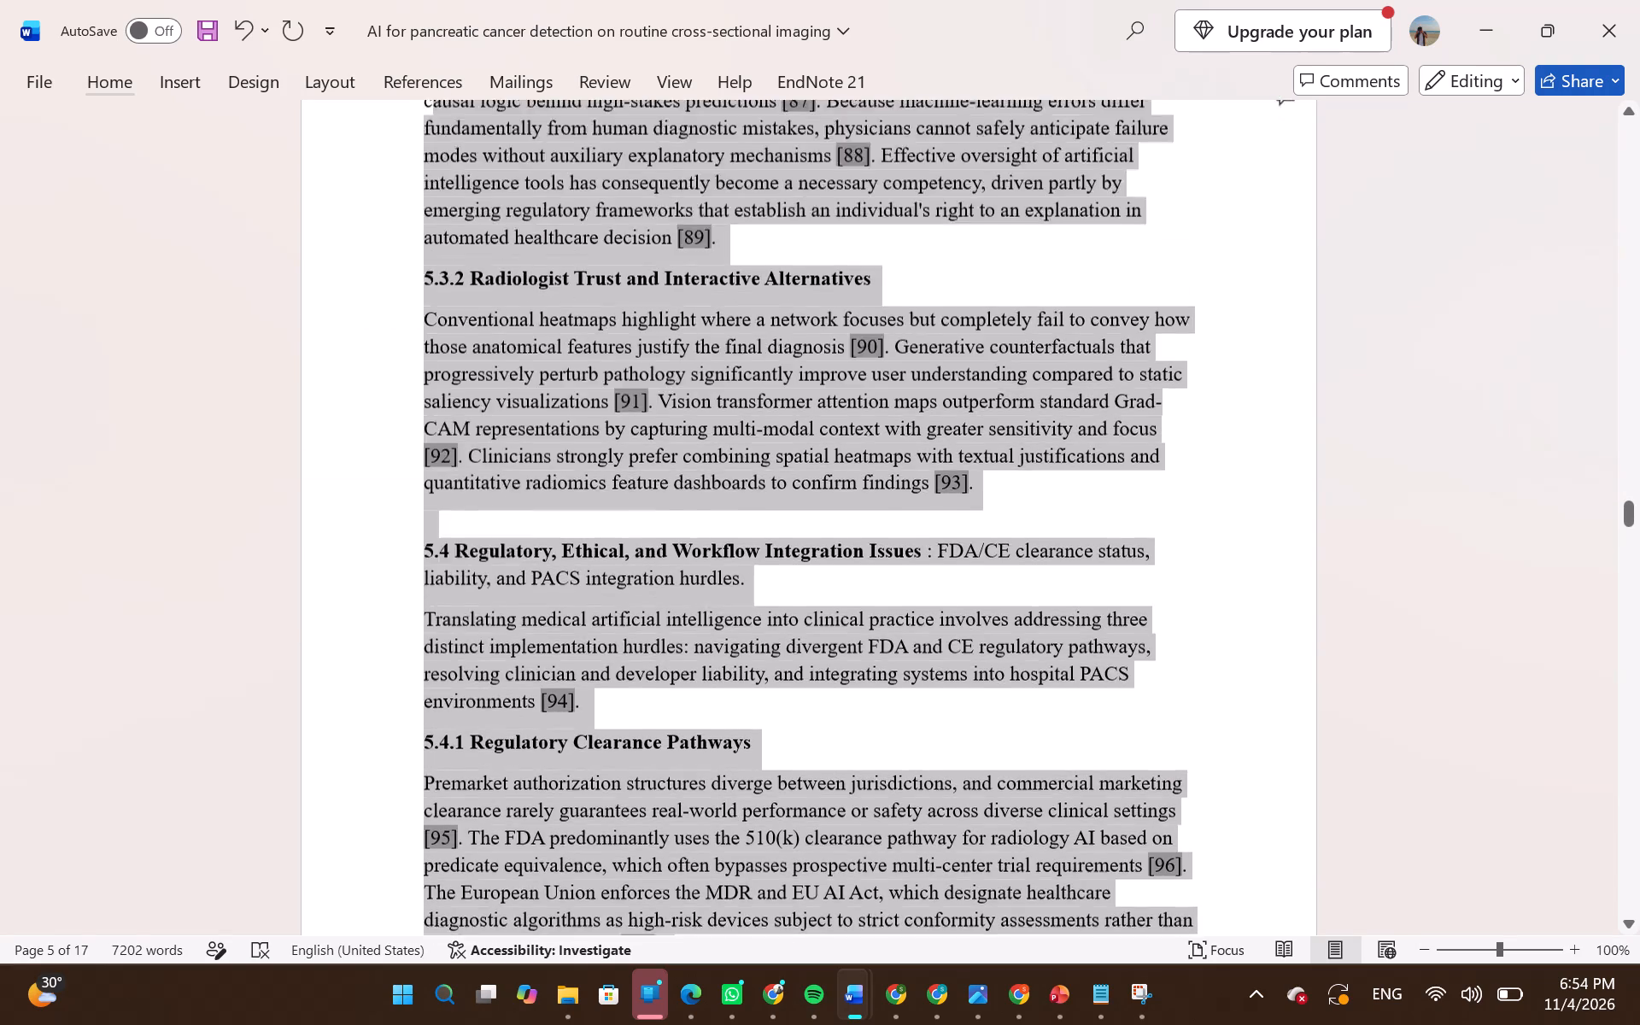
drag(430, 60, 394, 657)
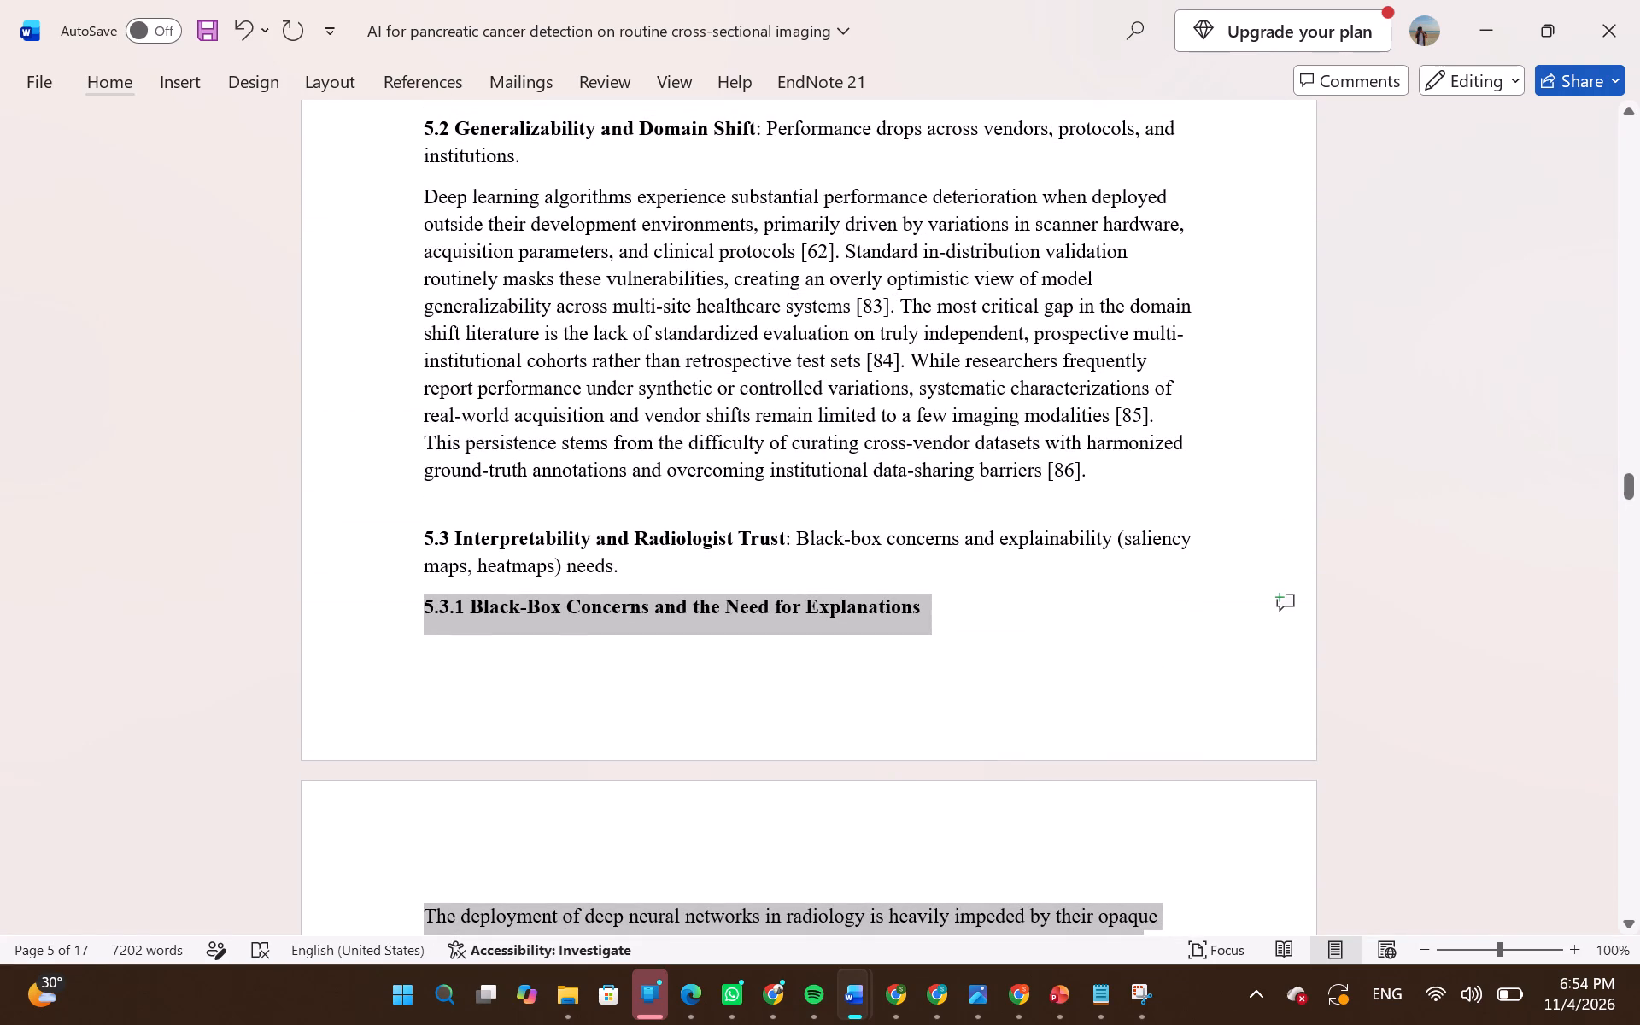
drag(394, 657, 408, 536)
Review the extent of the selected sections 5.3 to 5.4.3 and the unselected text from section 4.4 through 5.2.
scroll(648, 337, up, 1)
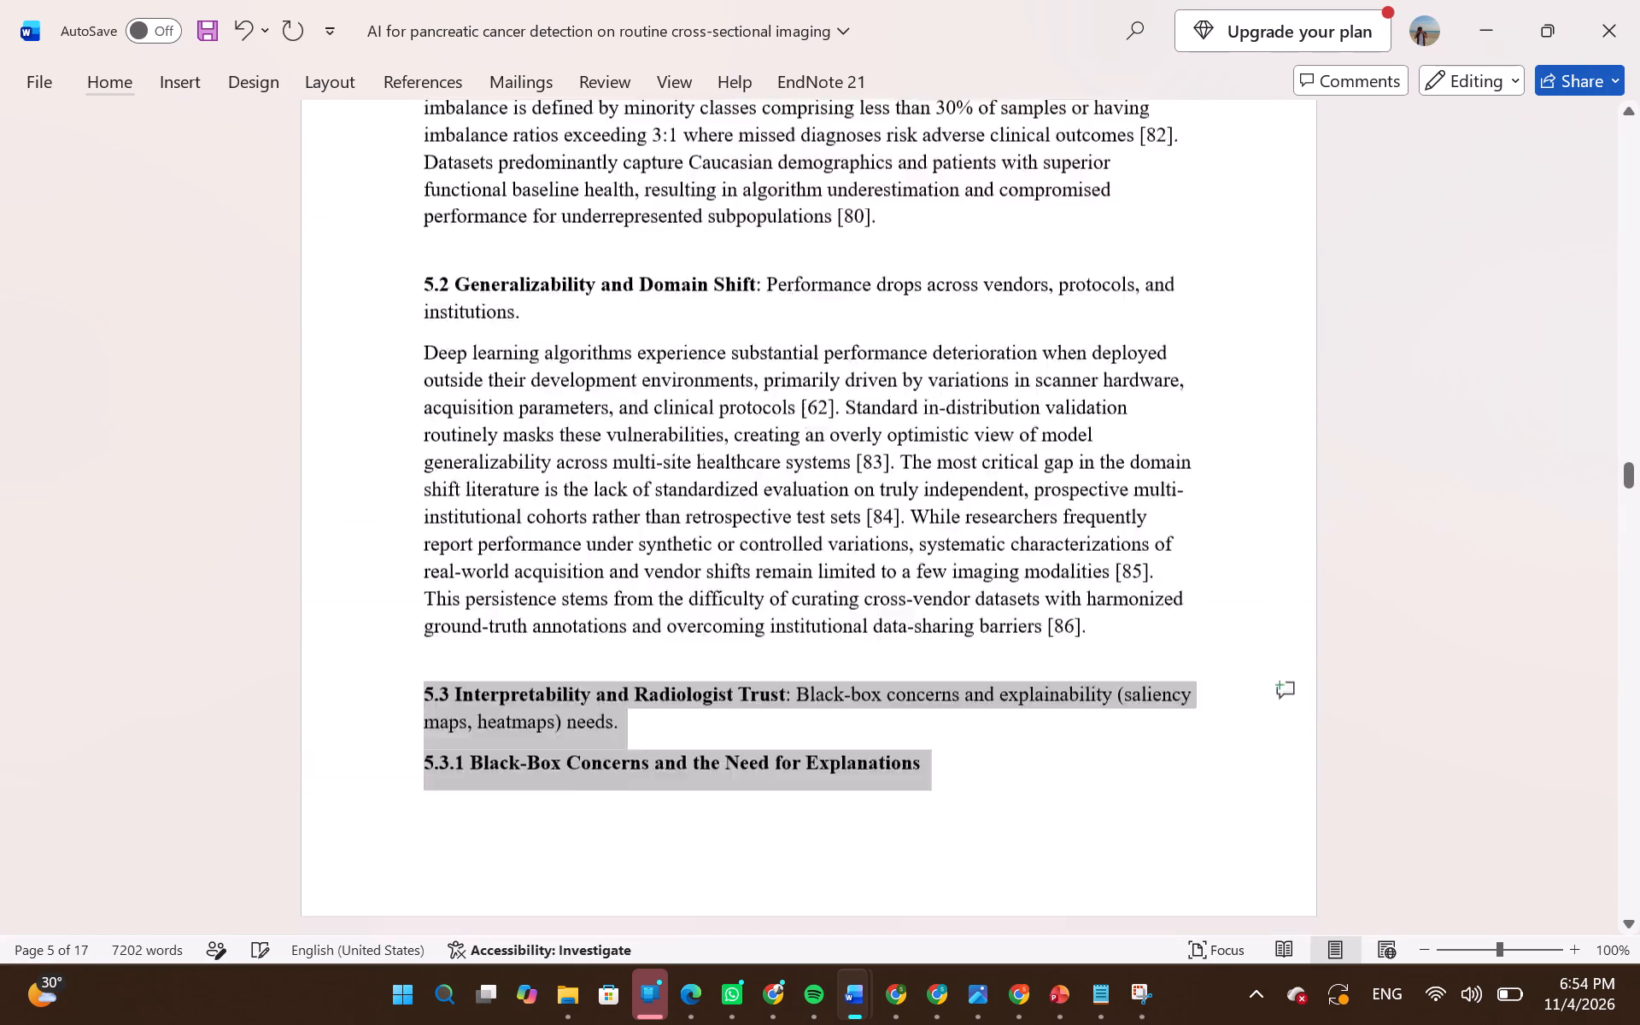
scroll(648, 337, up, 2)
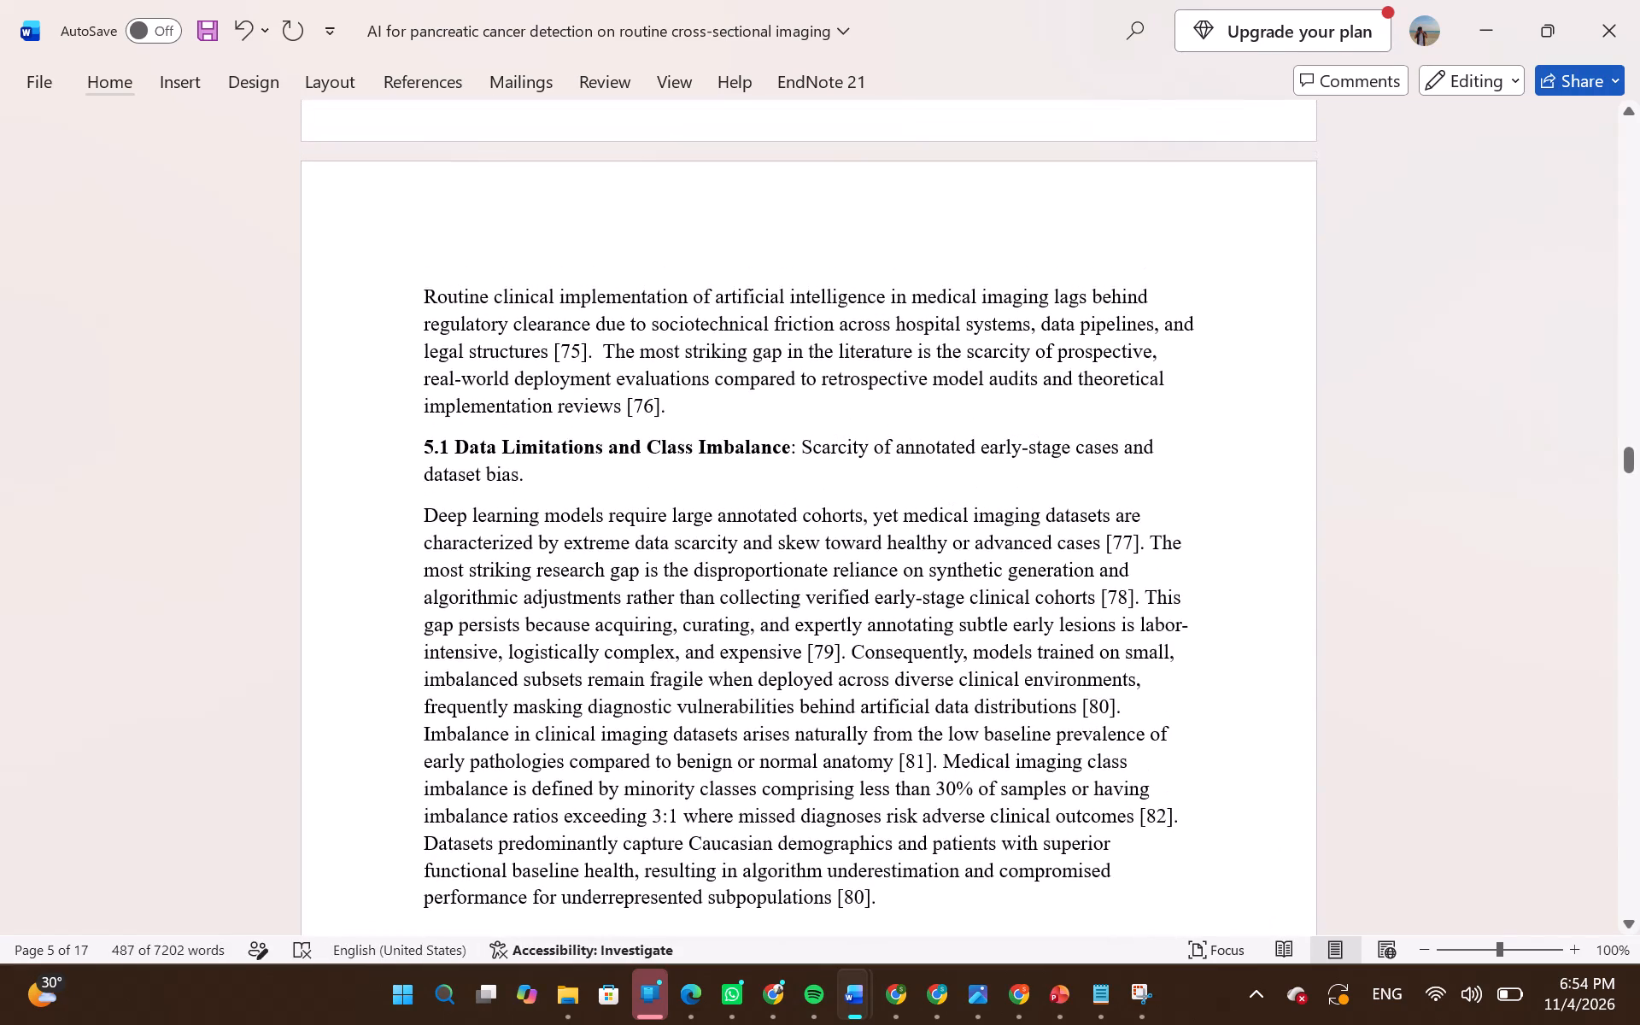
scroll(648, 337, down, 2)
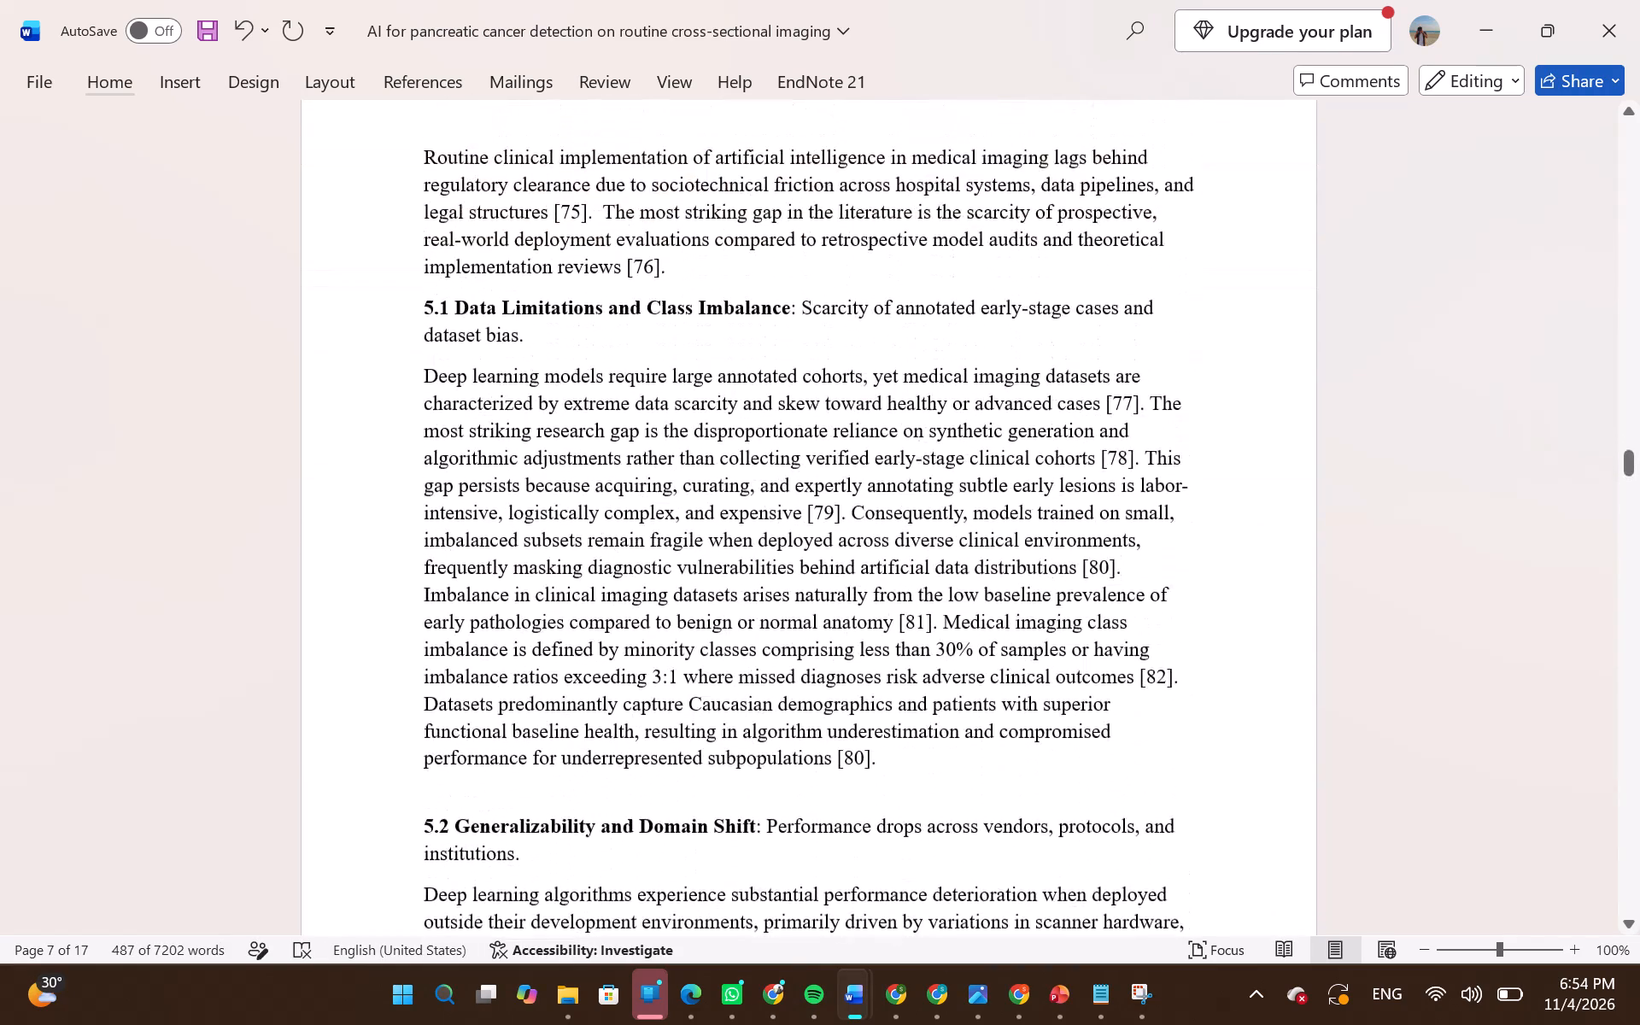
scroll(648, 337, down, 1)
scroll(648, 337, up, 2)
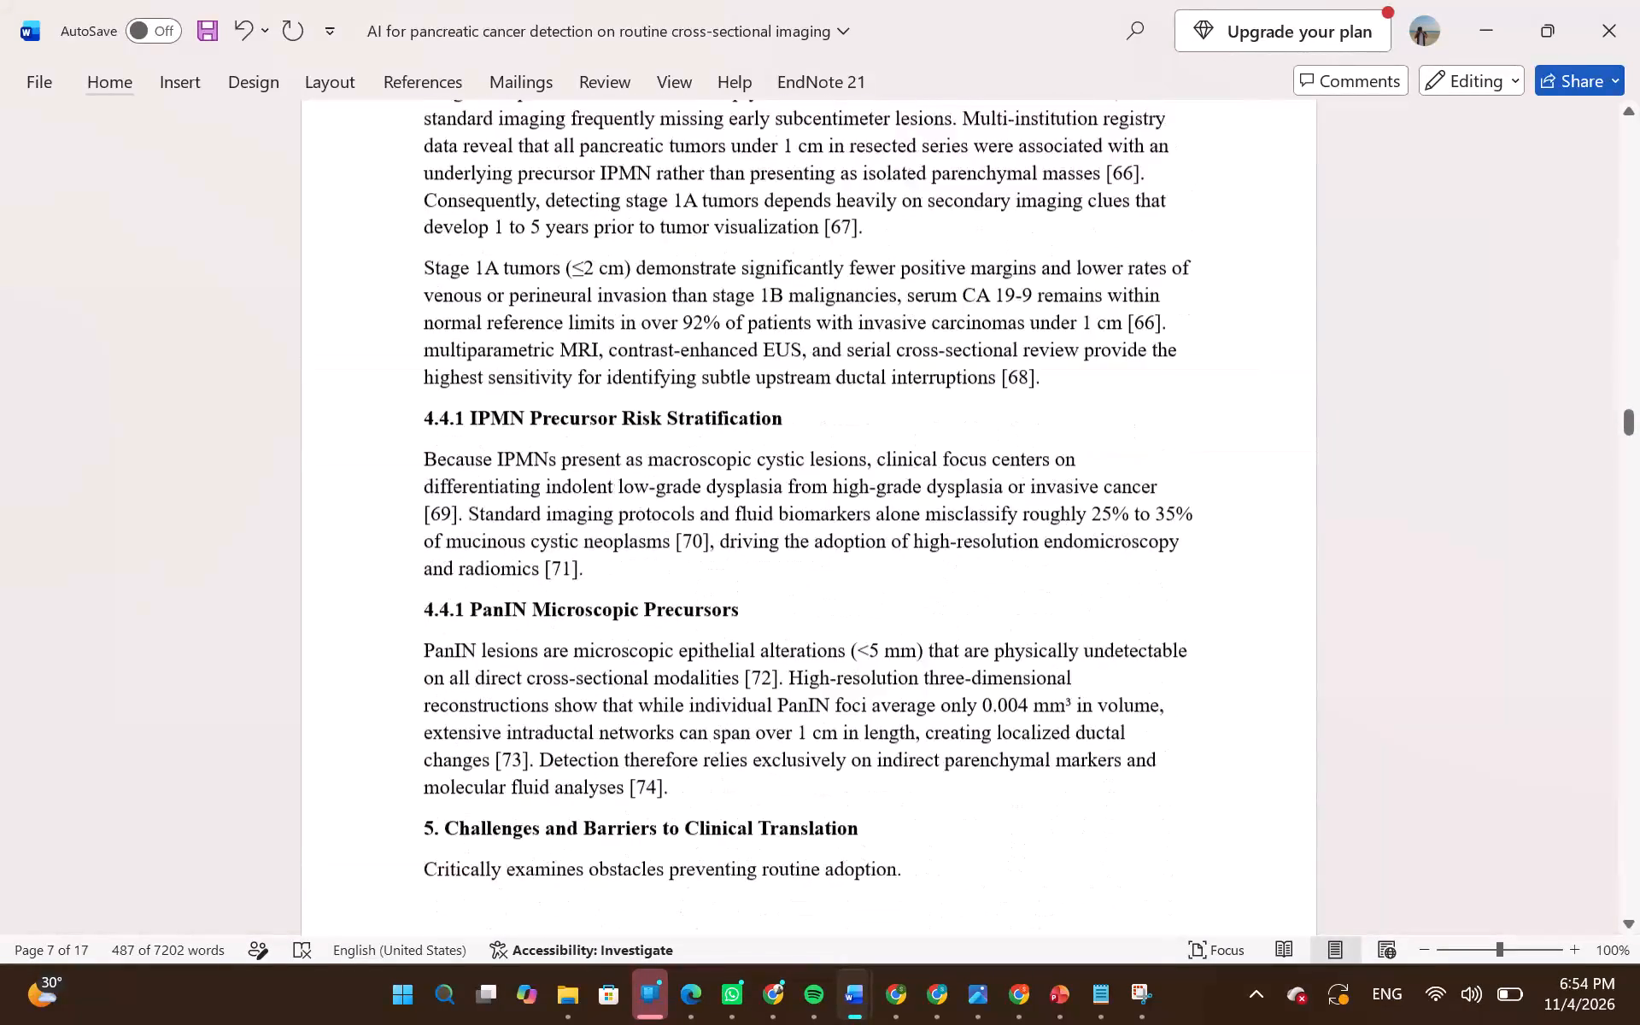
scroll(648, 337, down, 3)
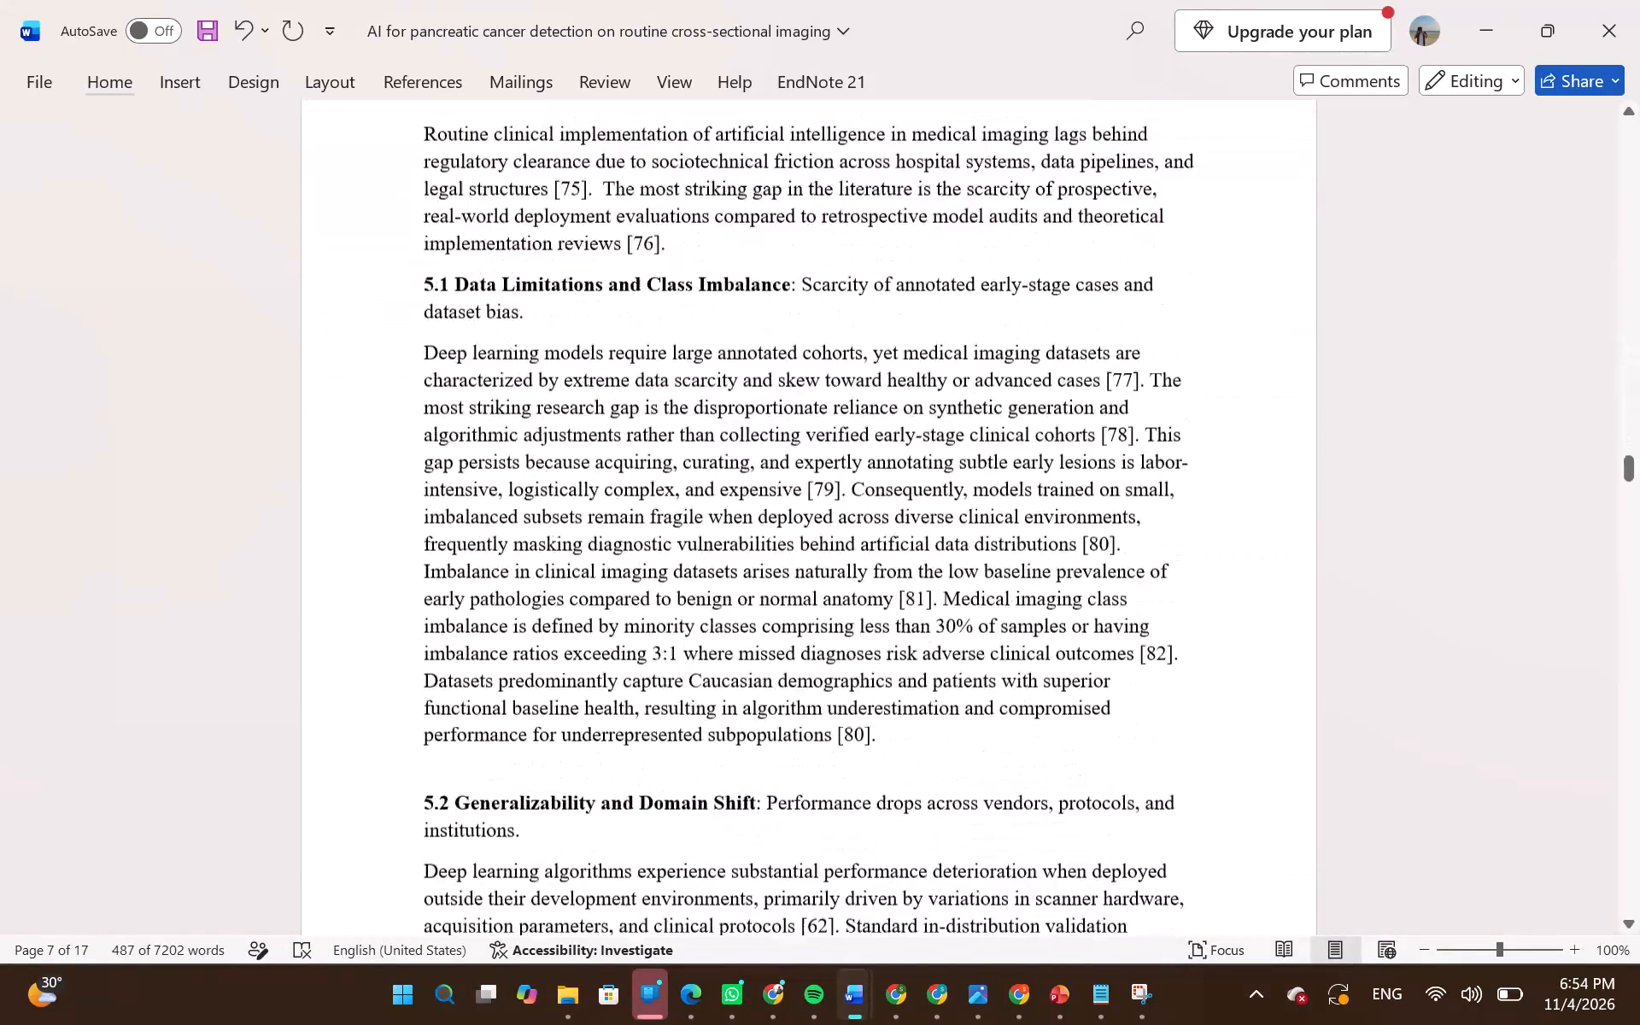
scroll(648, 337, down, 6)
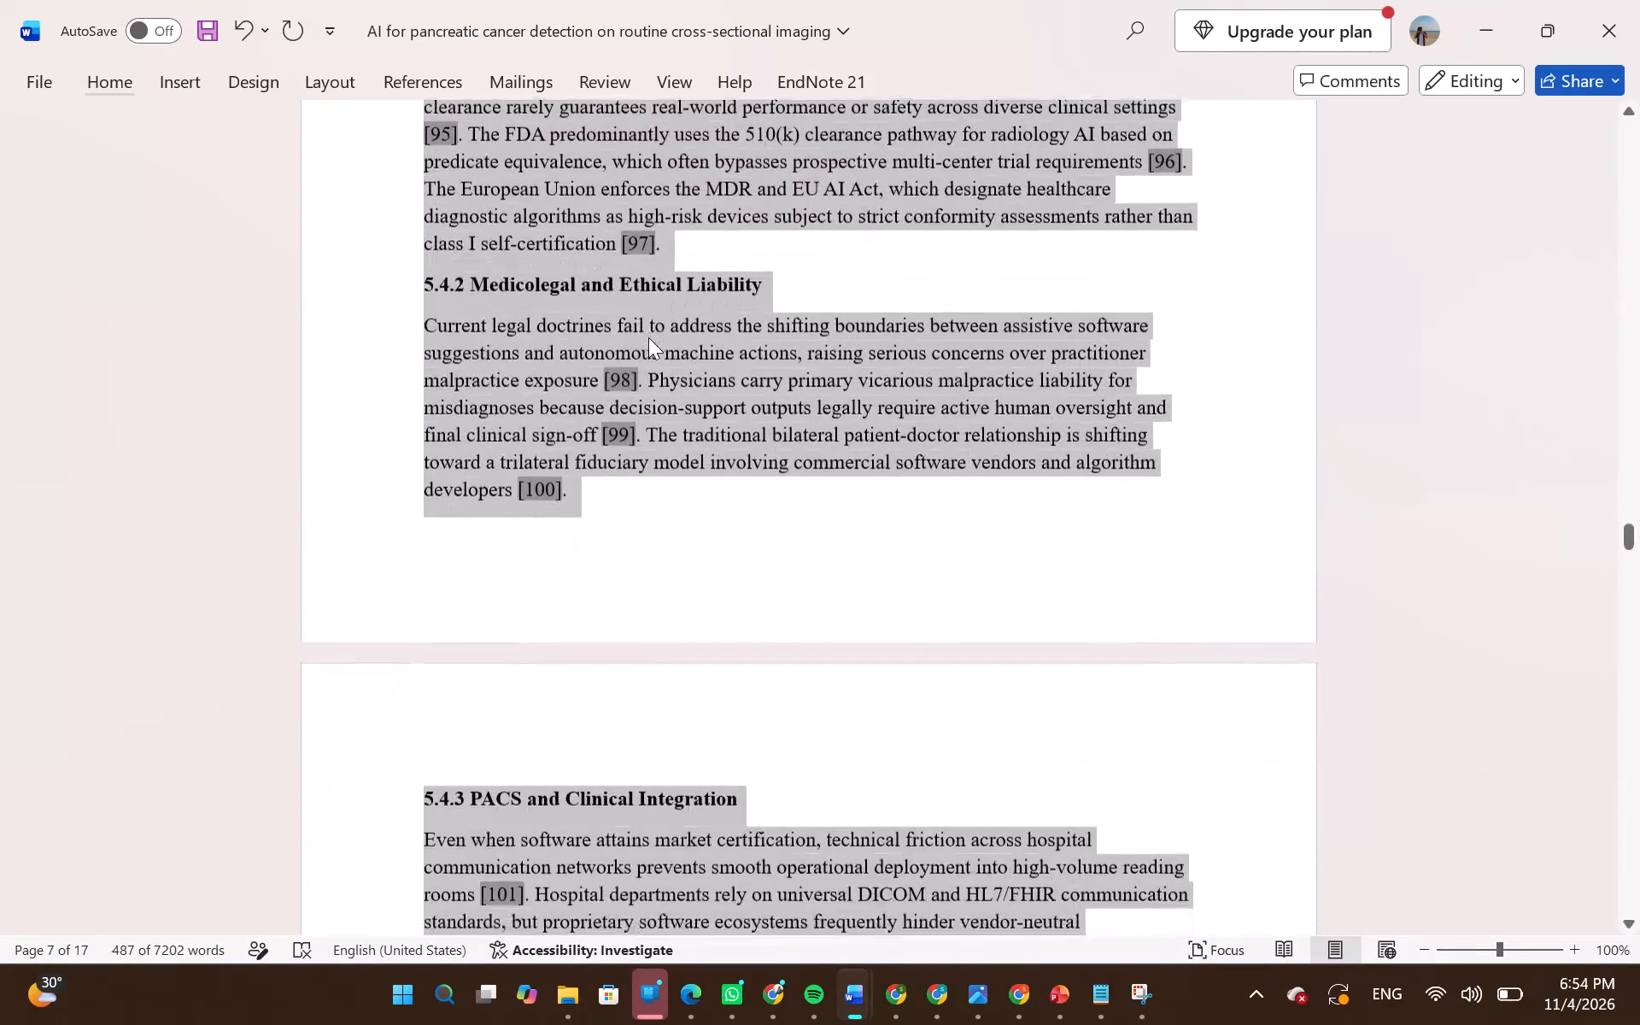
scroll(648, 337, down, 1)
scroll(648, 337, up, 1)
scroll(648, 337, right, 1)
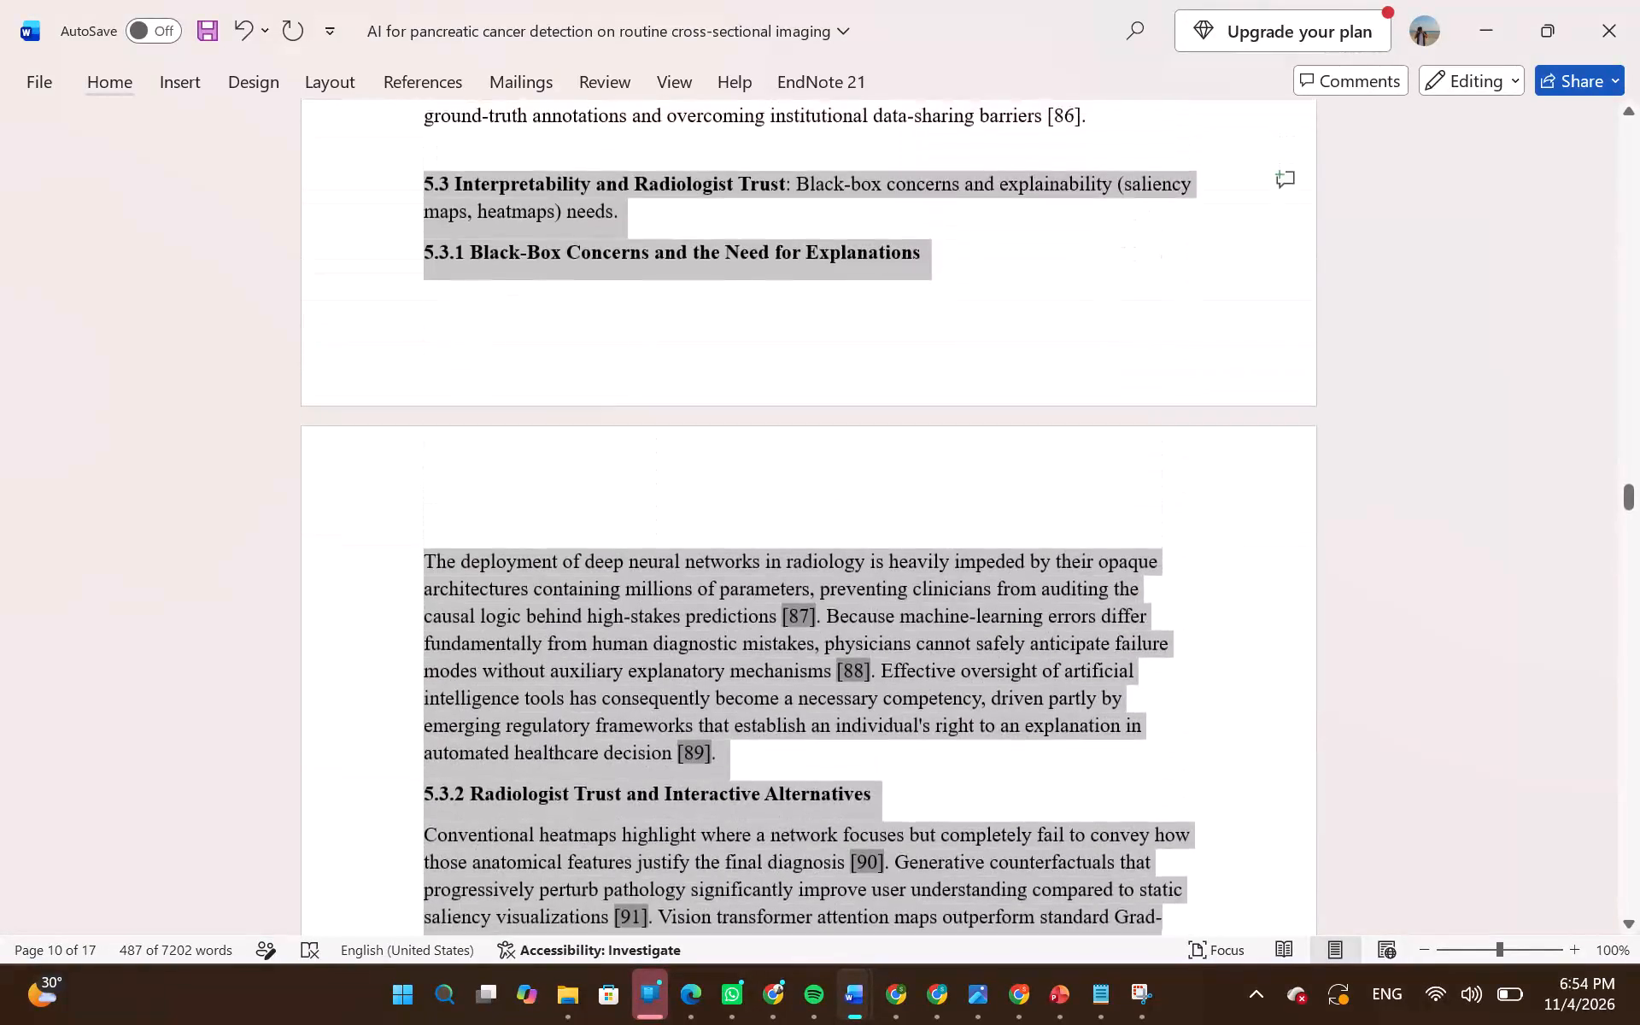
scroll(648, 337, right, 1)
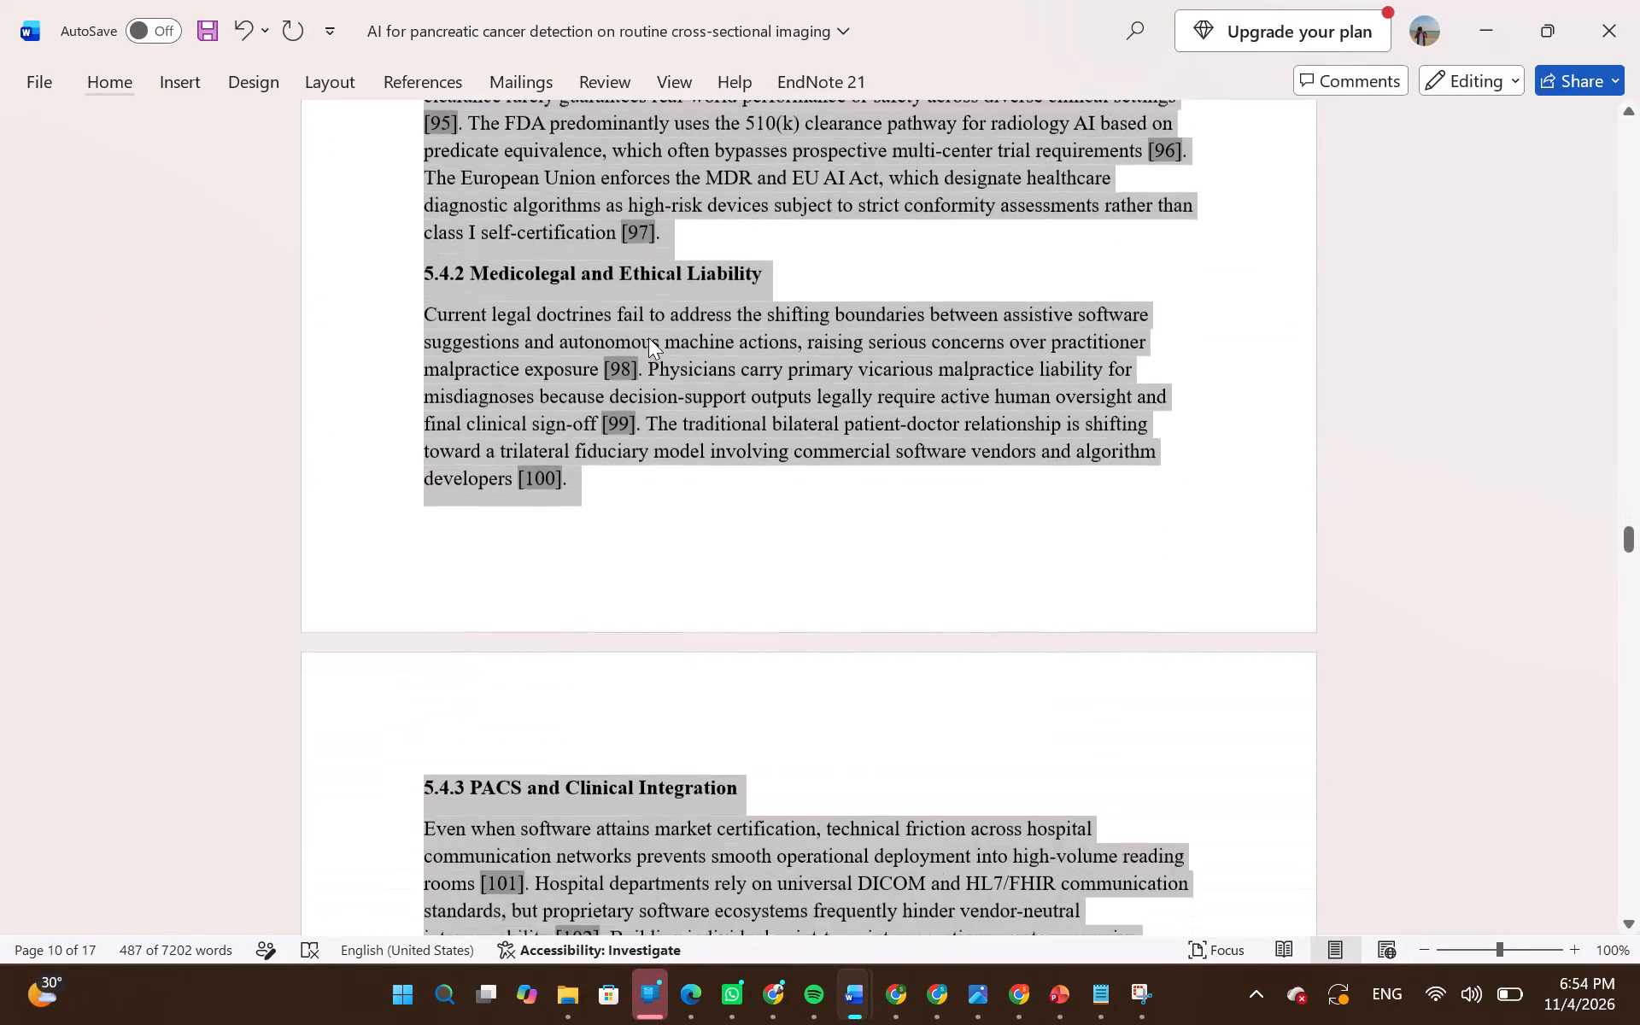
scroll(648, 337, right, 1)
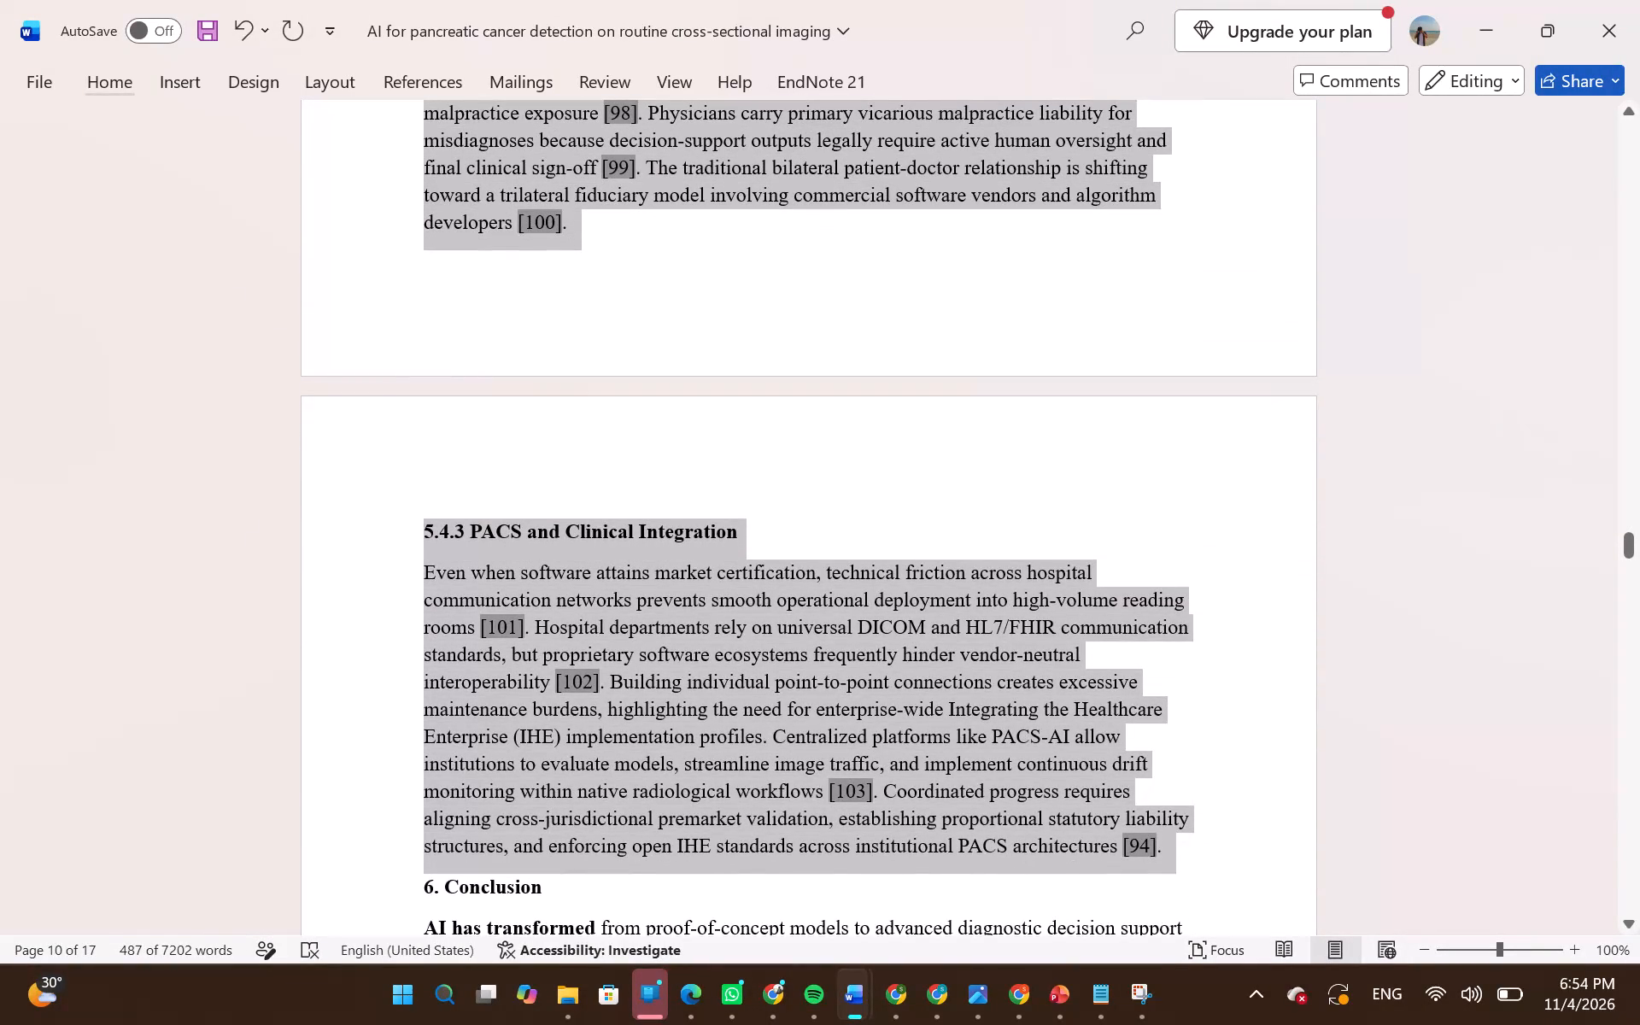
scroll(648, 337, right, 1)
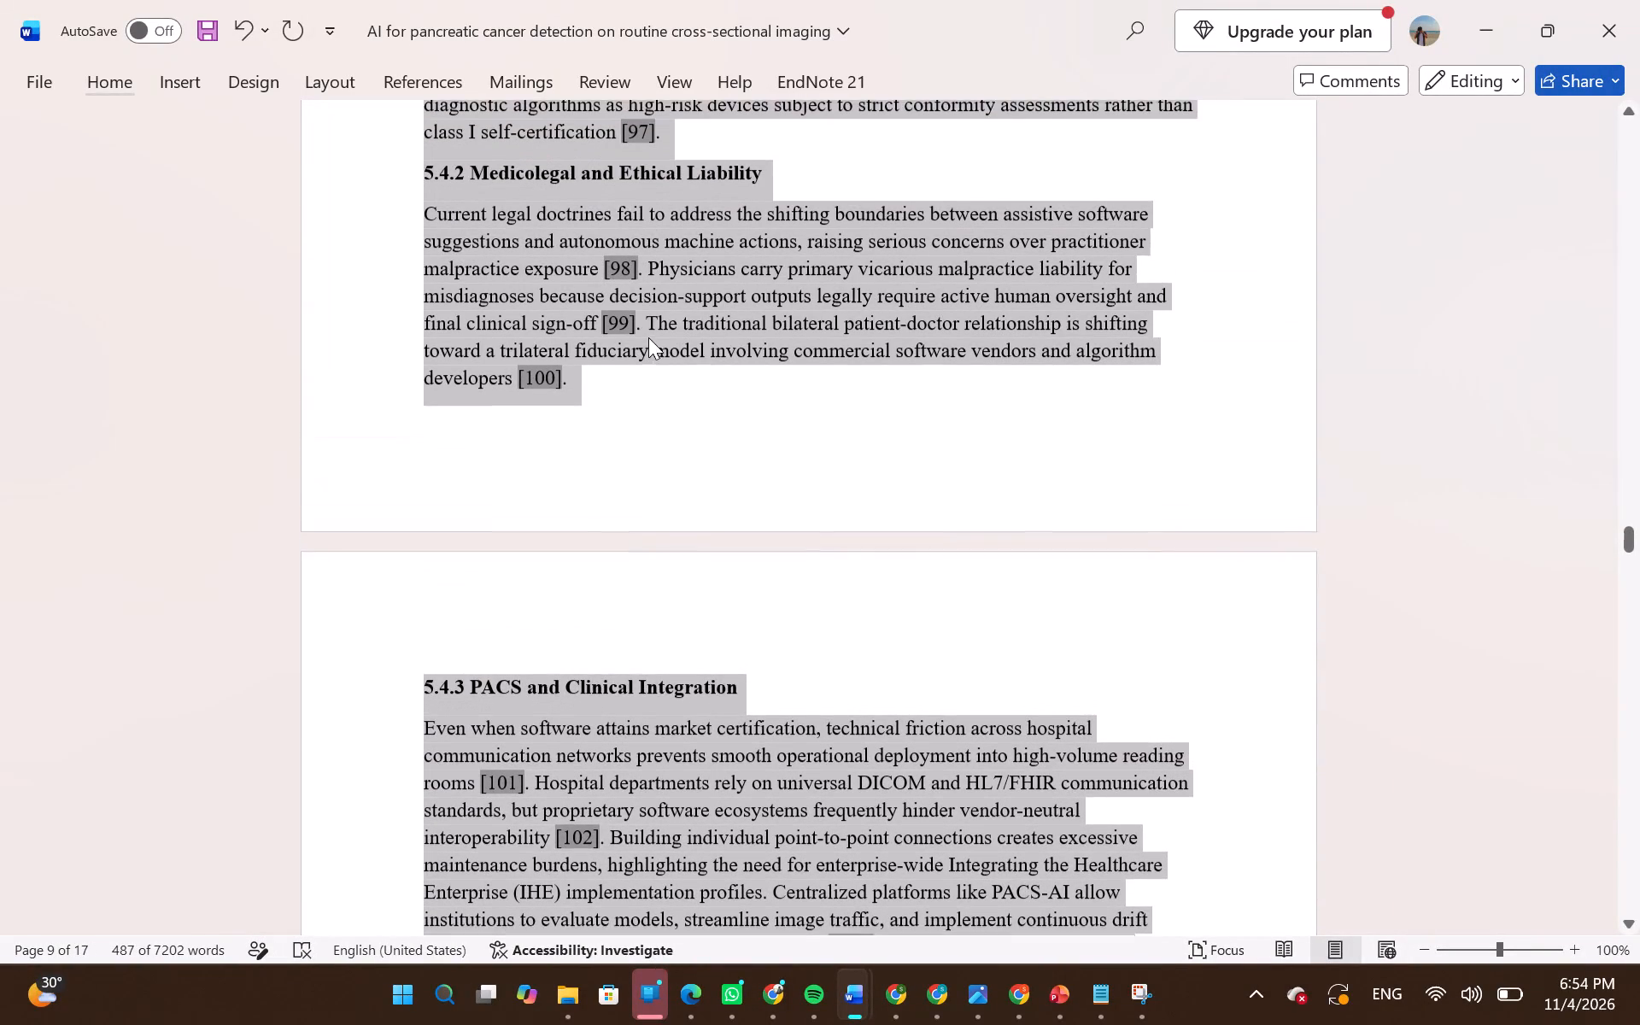
scroll(648, 337, right, 1)
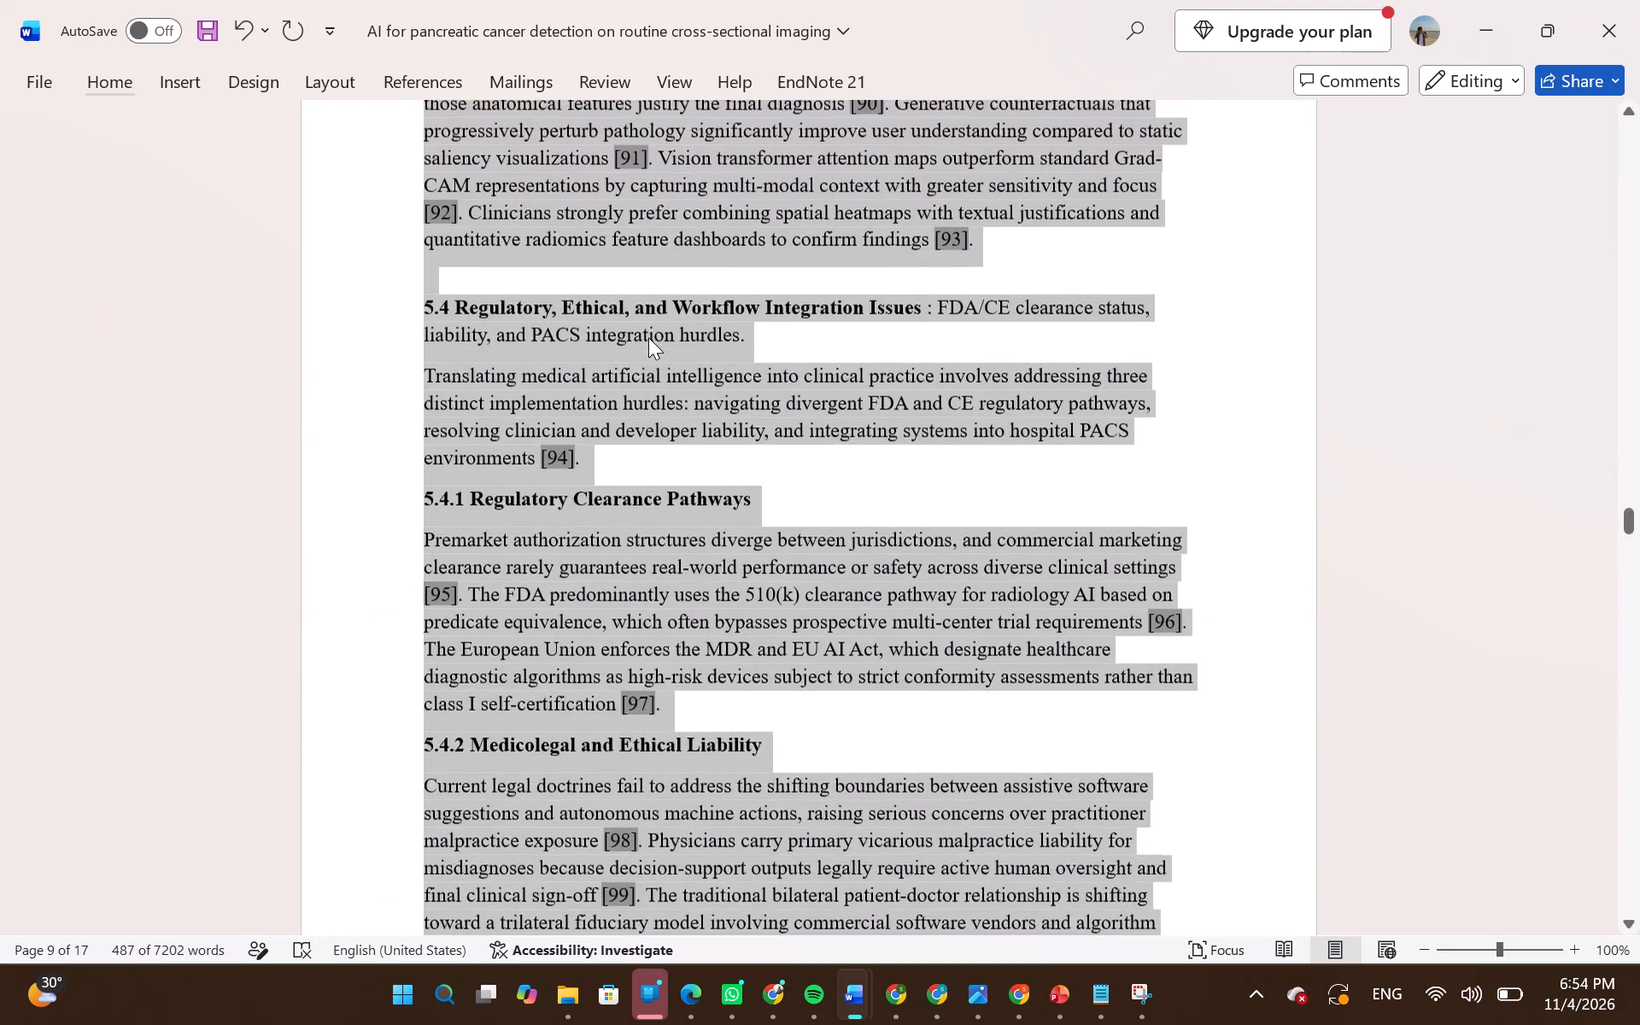
scroll(648, 337, right, 1)
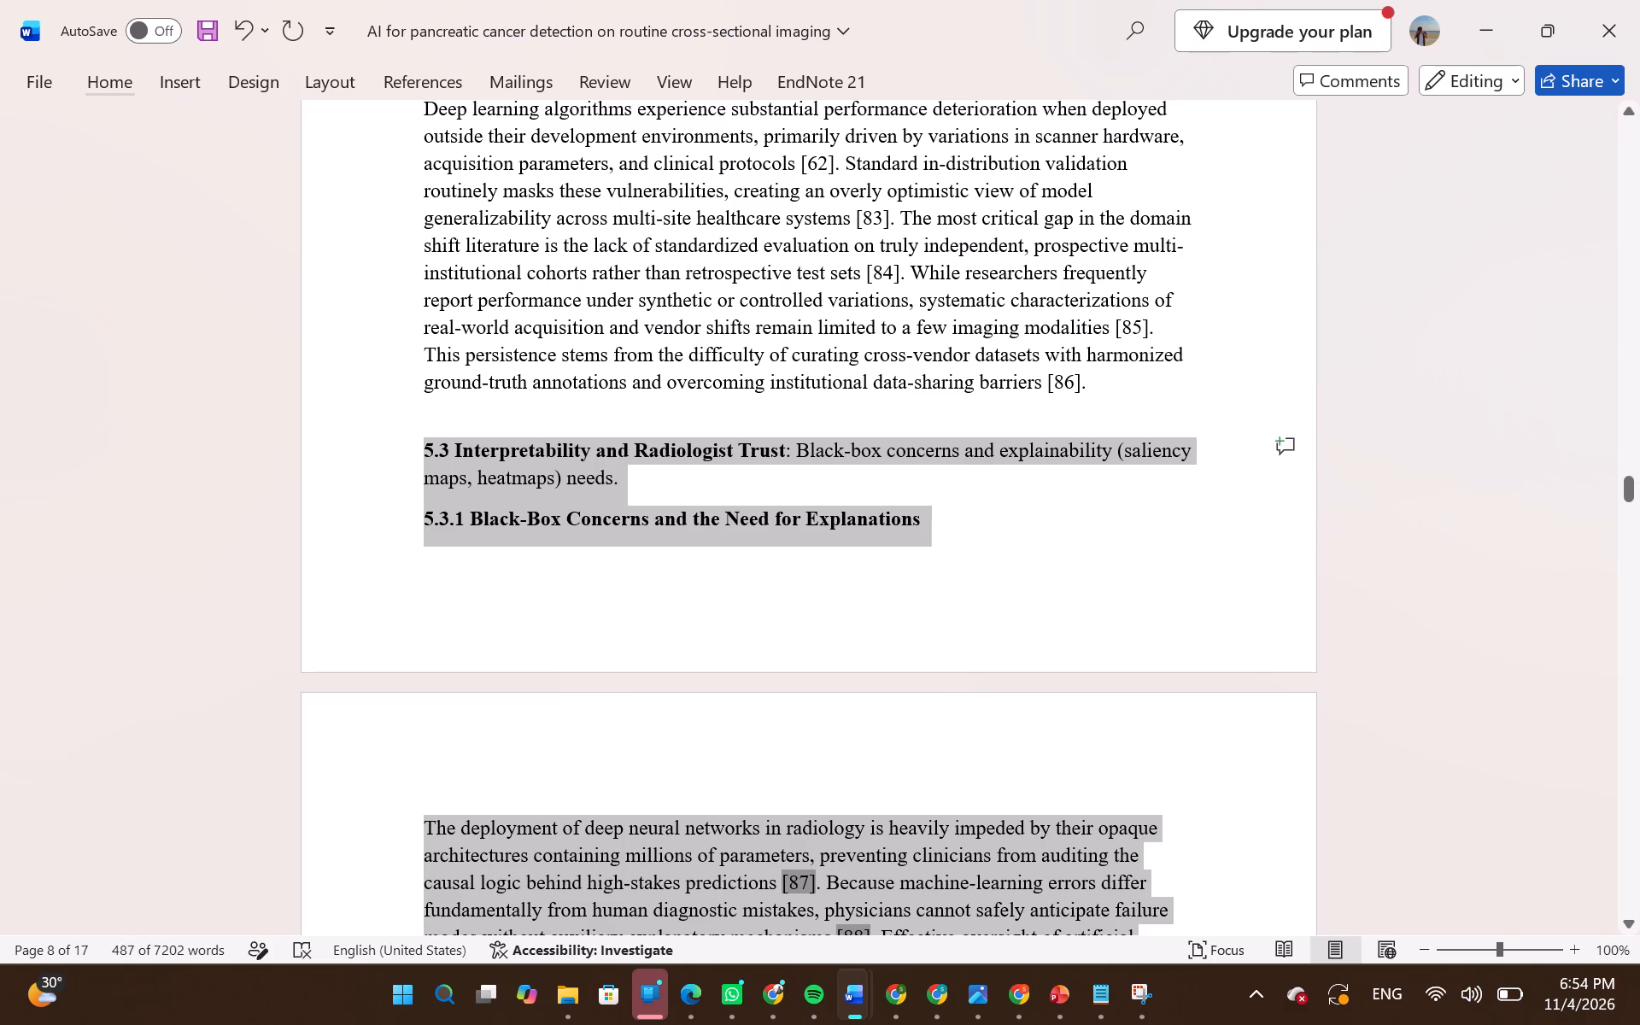
scroll(1091, 350, up, 4)
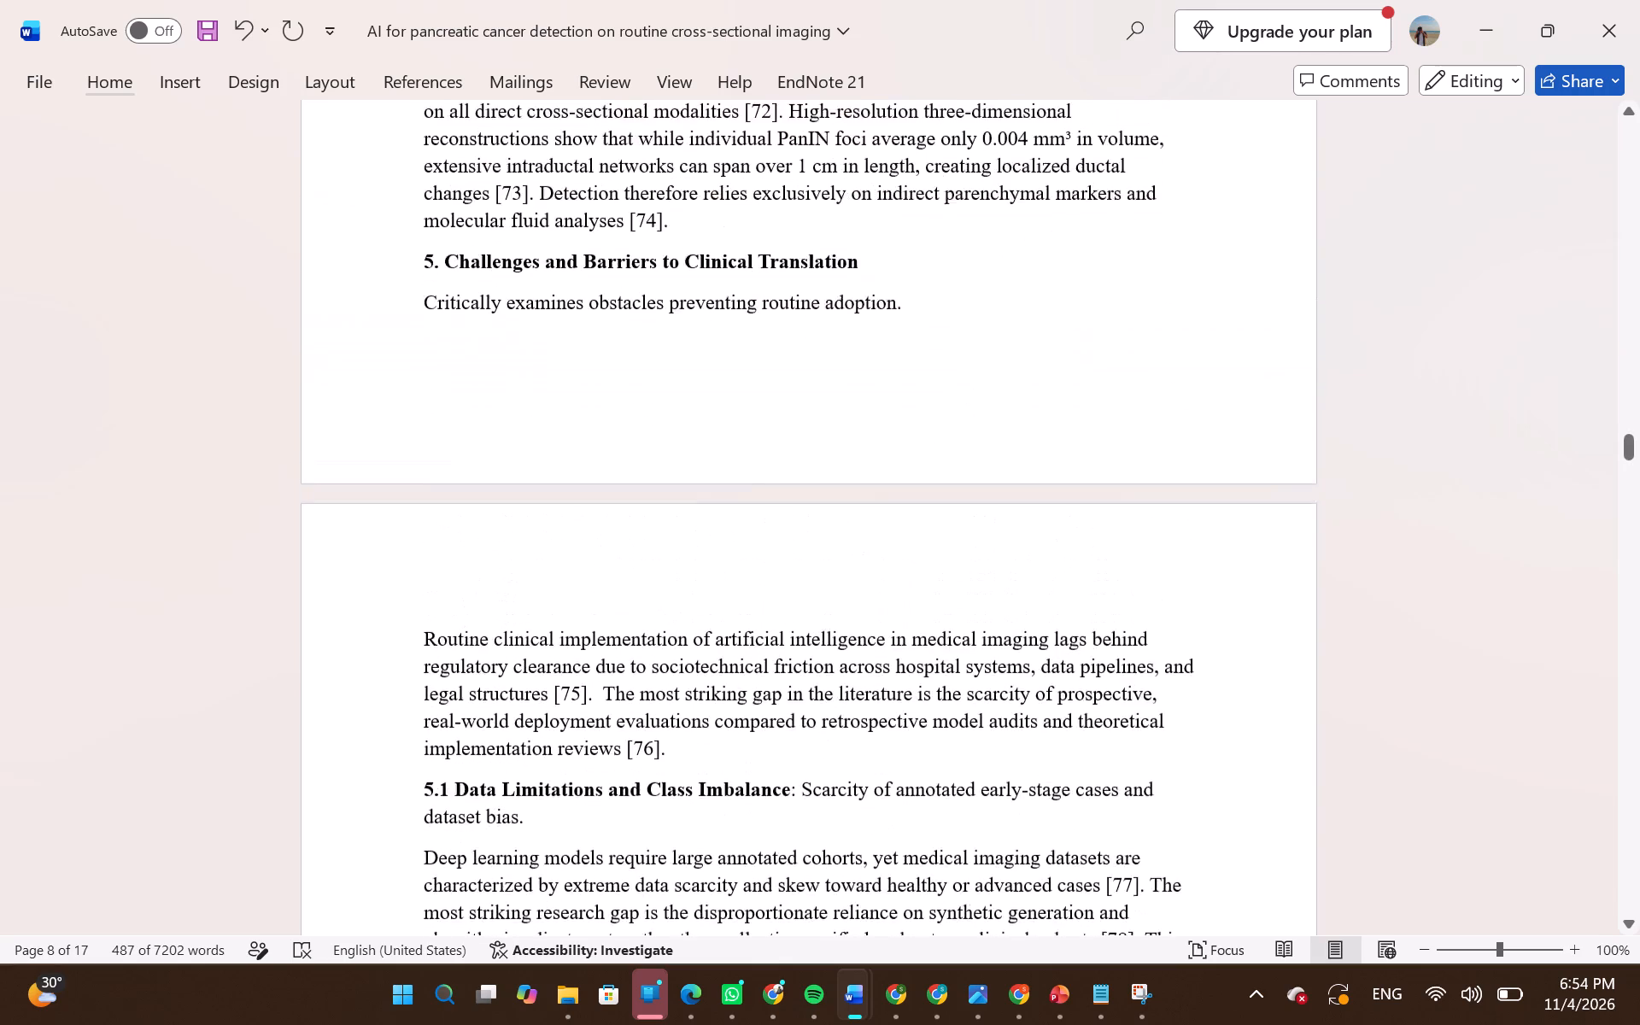
scroll(1091, 350, up, 3)
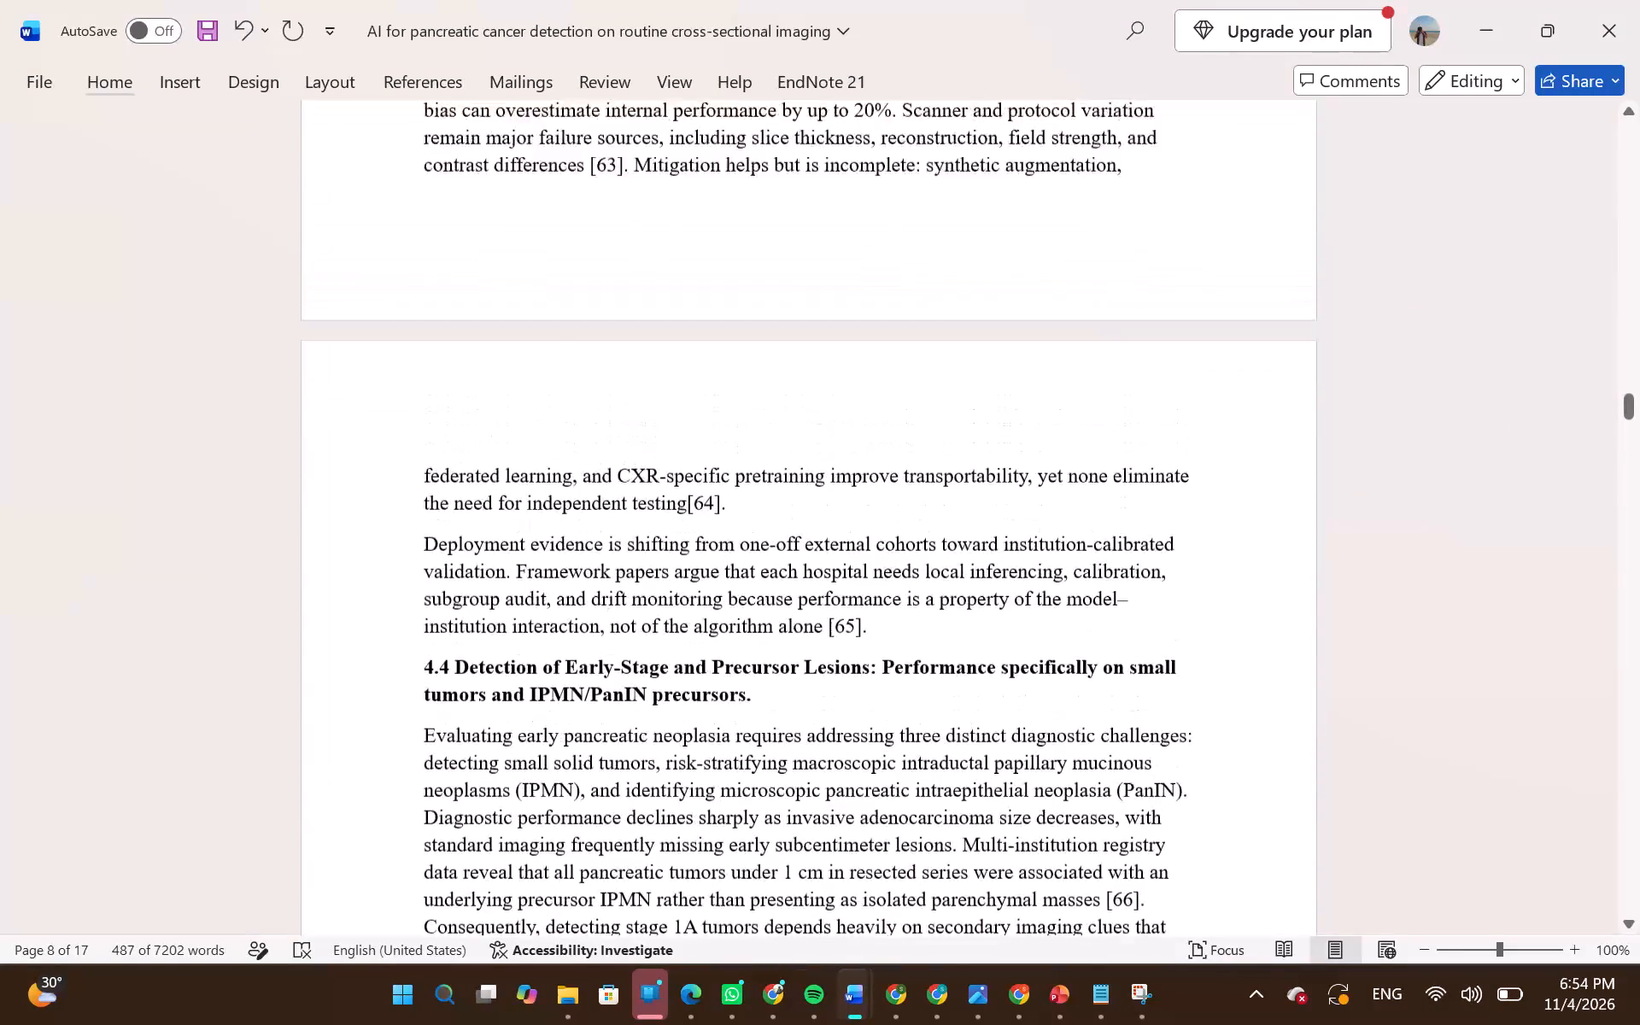
scroll(1091, 350, up, 3)
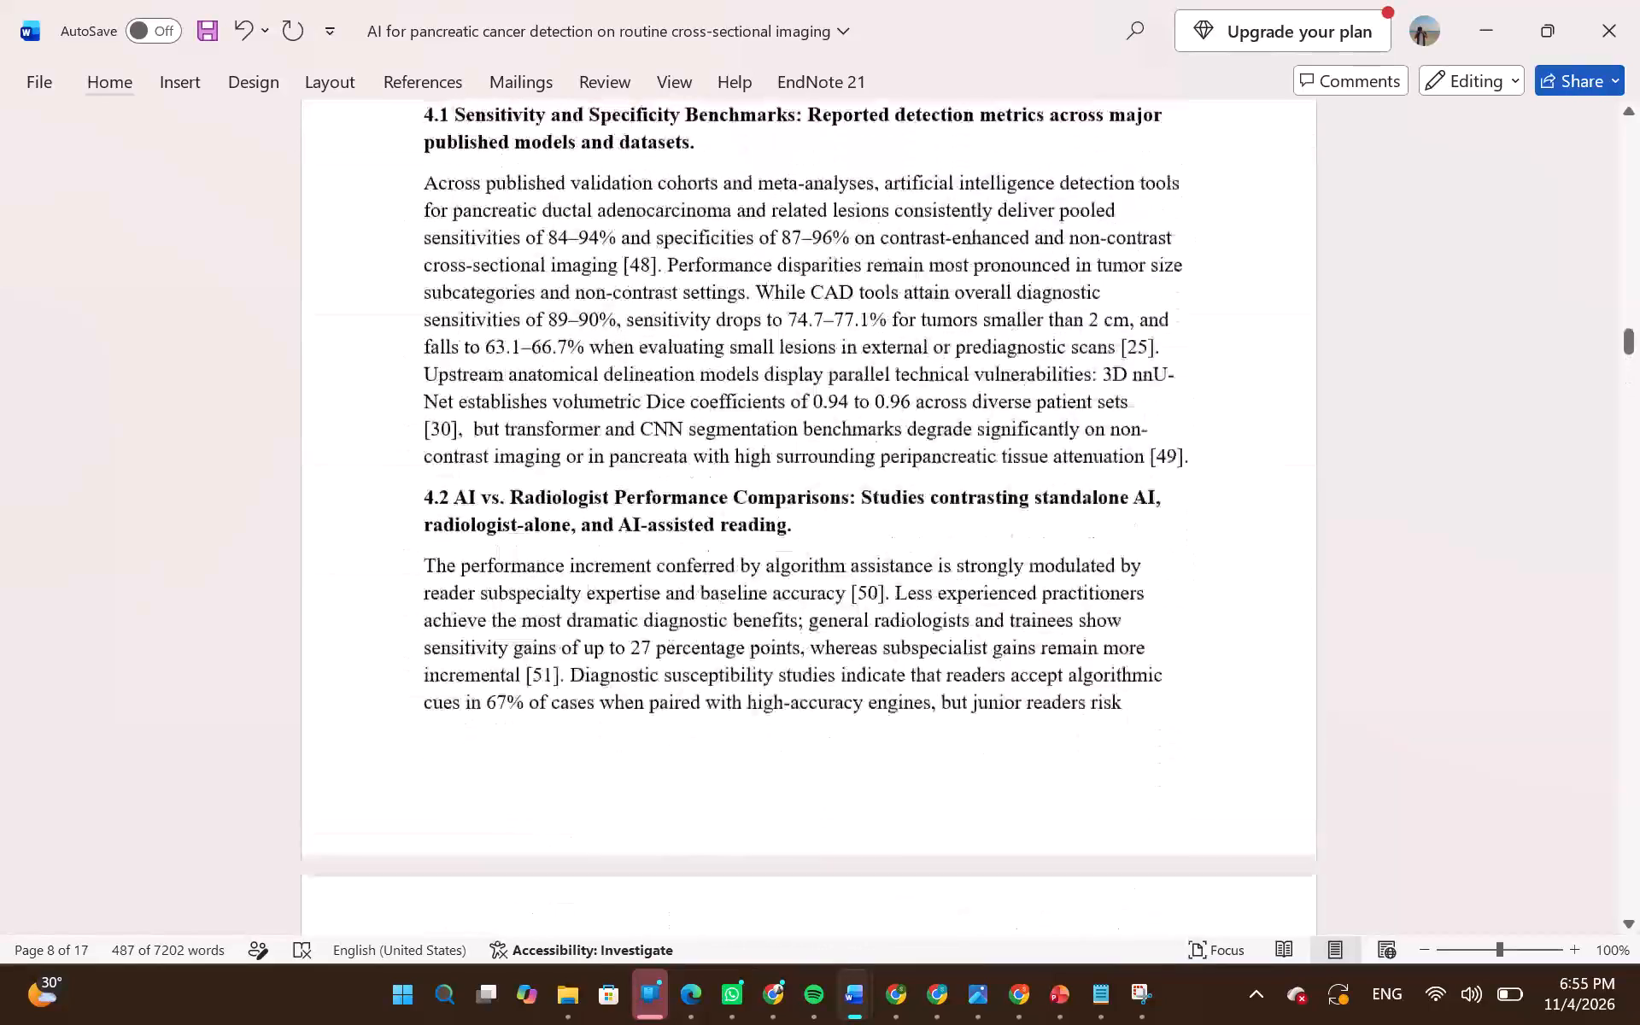
scroll(1091, 350, up, 2)
scroll(1091, 350, right, 1)
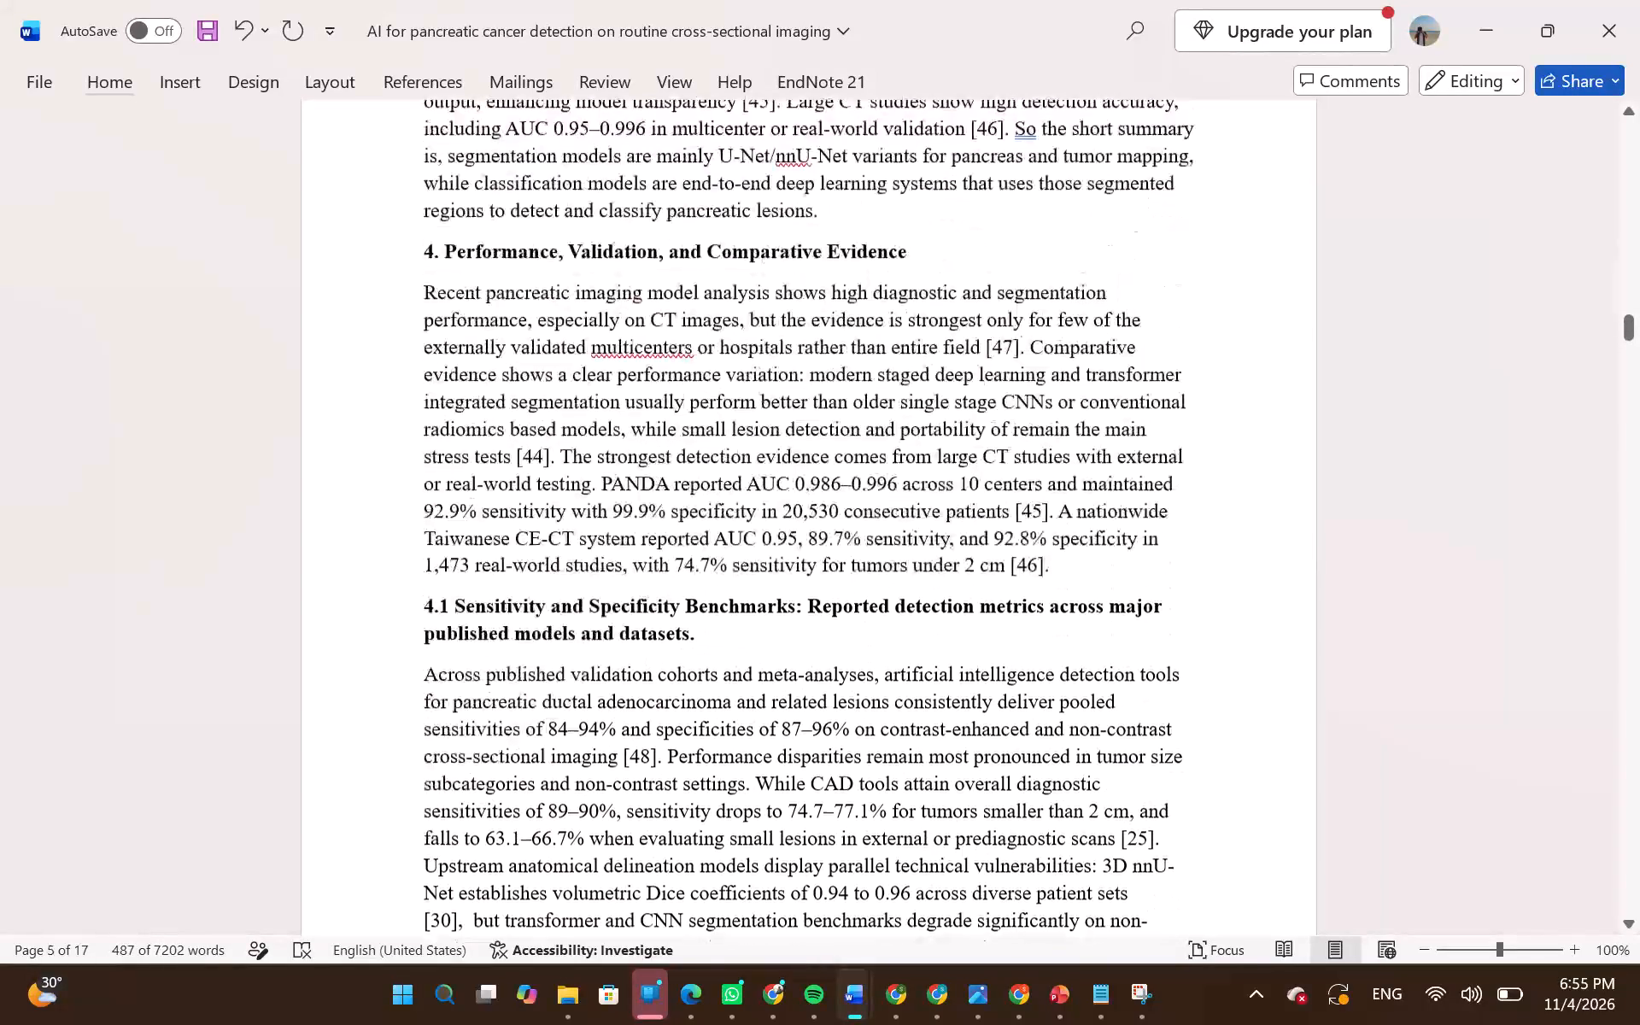
scroll(1091, 350, right, 4)
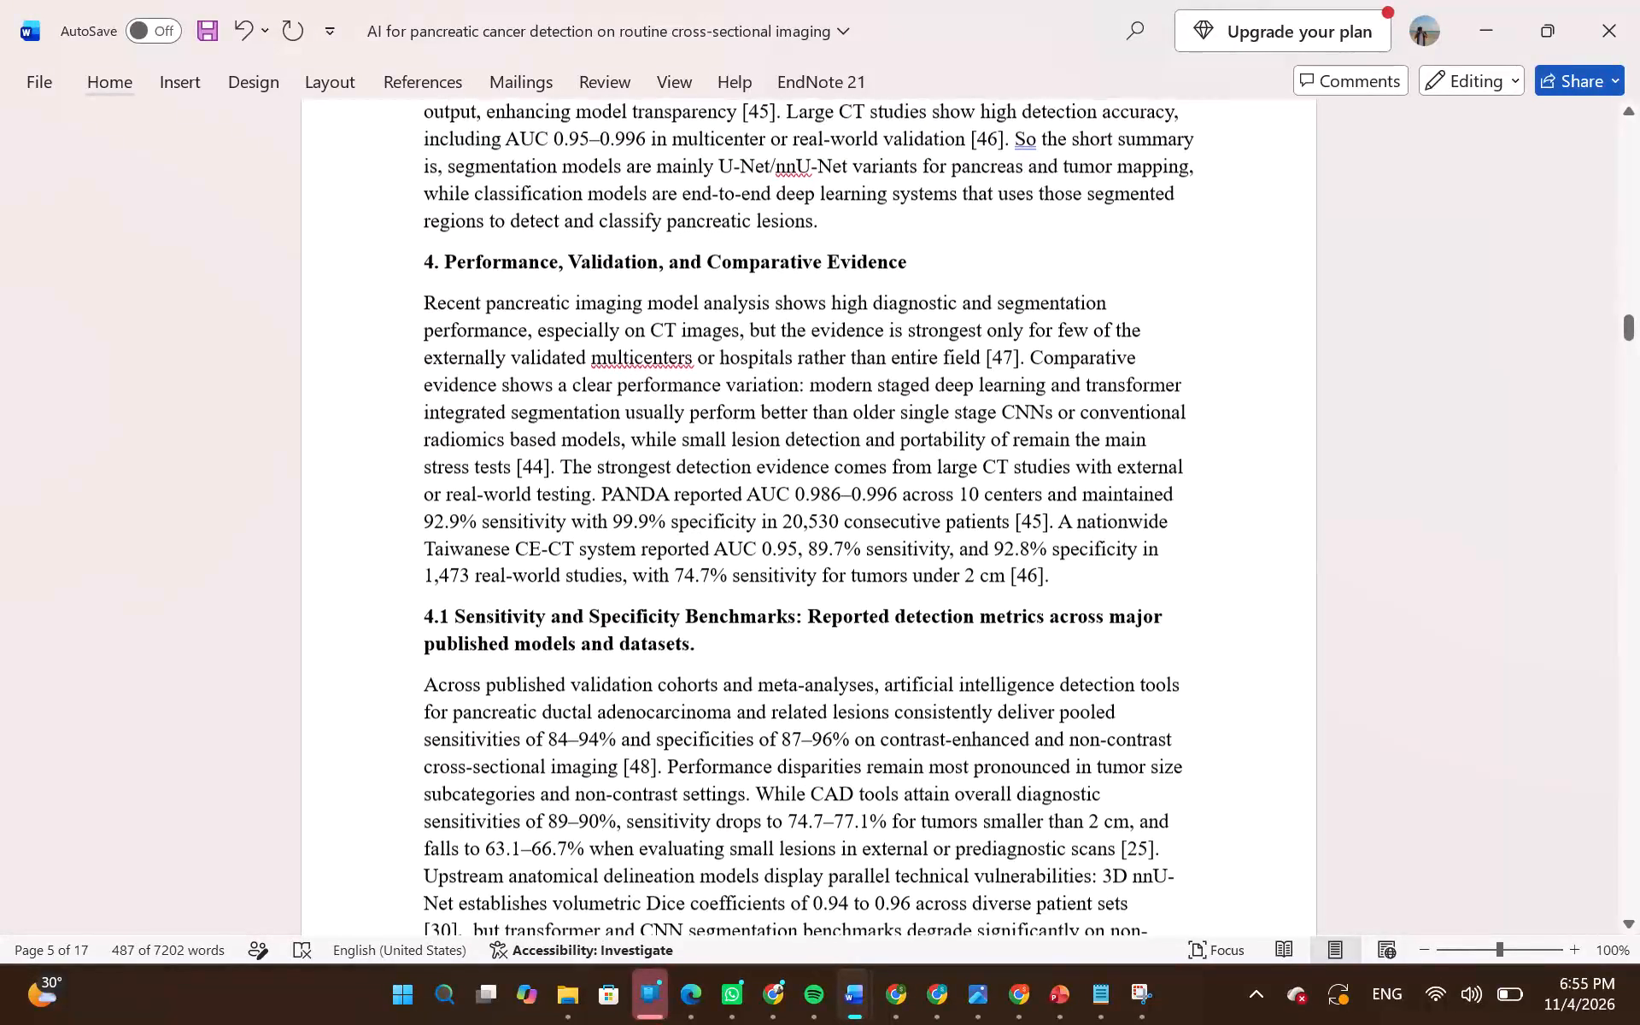
scroll(1091, 350, right, 1)
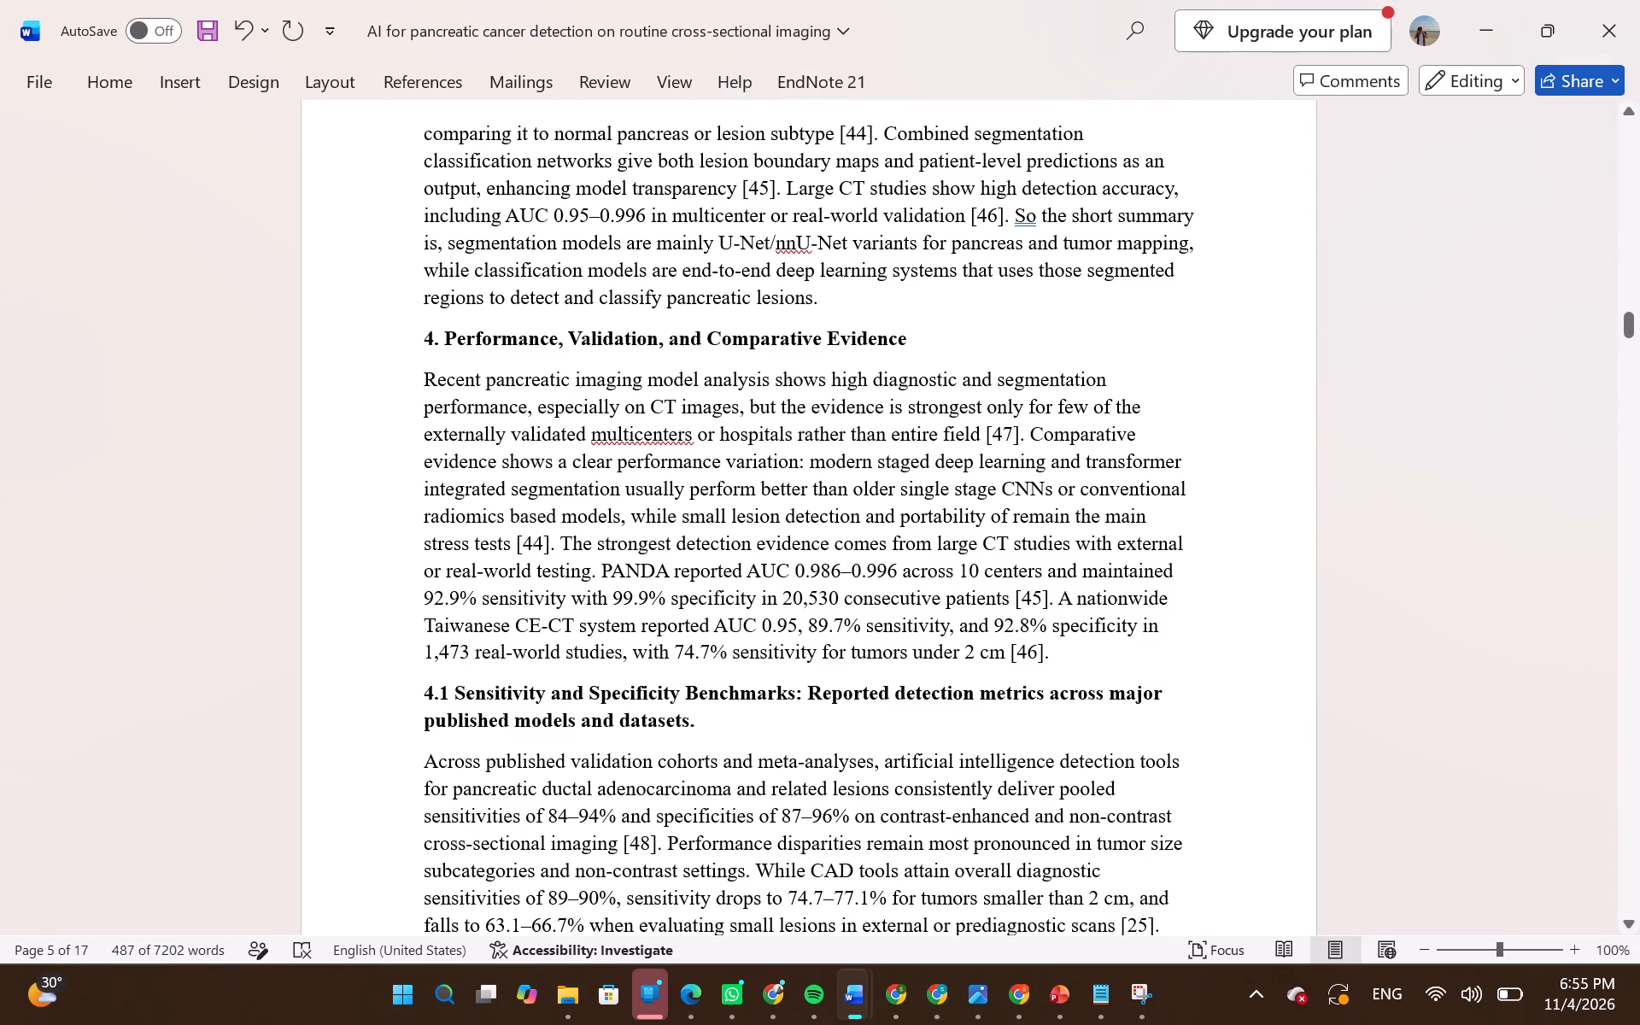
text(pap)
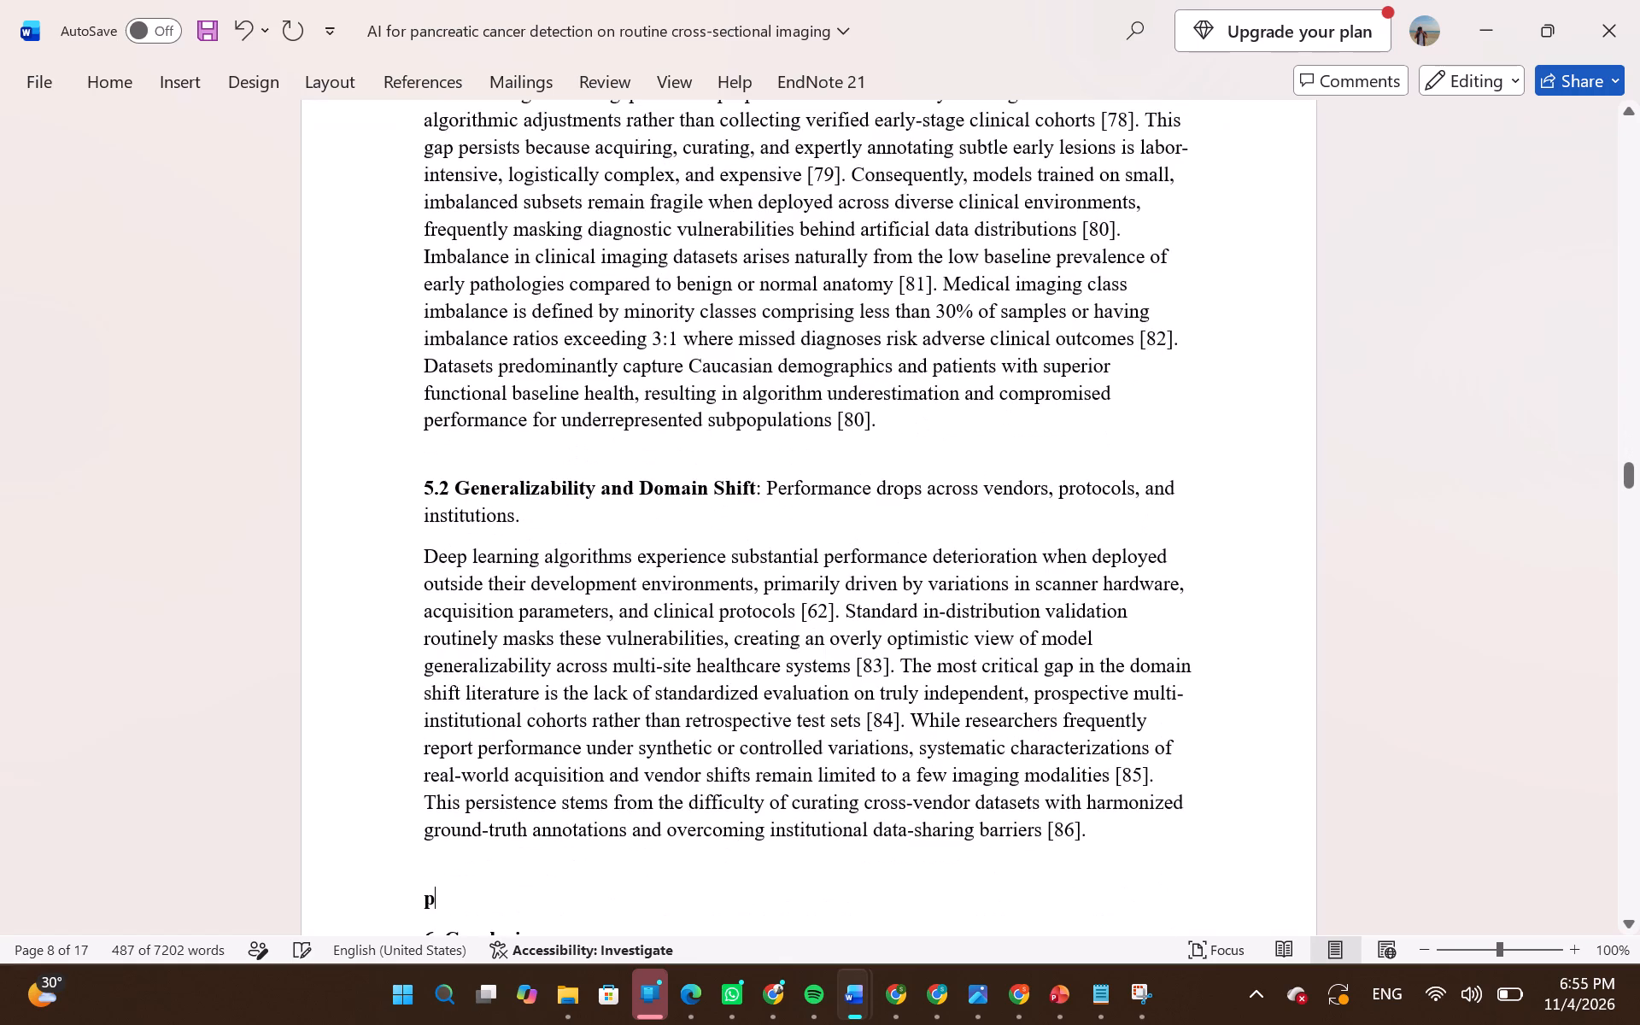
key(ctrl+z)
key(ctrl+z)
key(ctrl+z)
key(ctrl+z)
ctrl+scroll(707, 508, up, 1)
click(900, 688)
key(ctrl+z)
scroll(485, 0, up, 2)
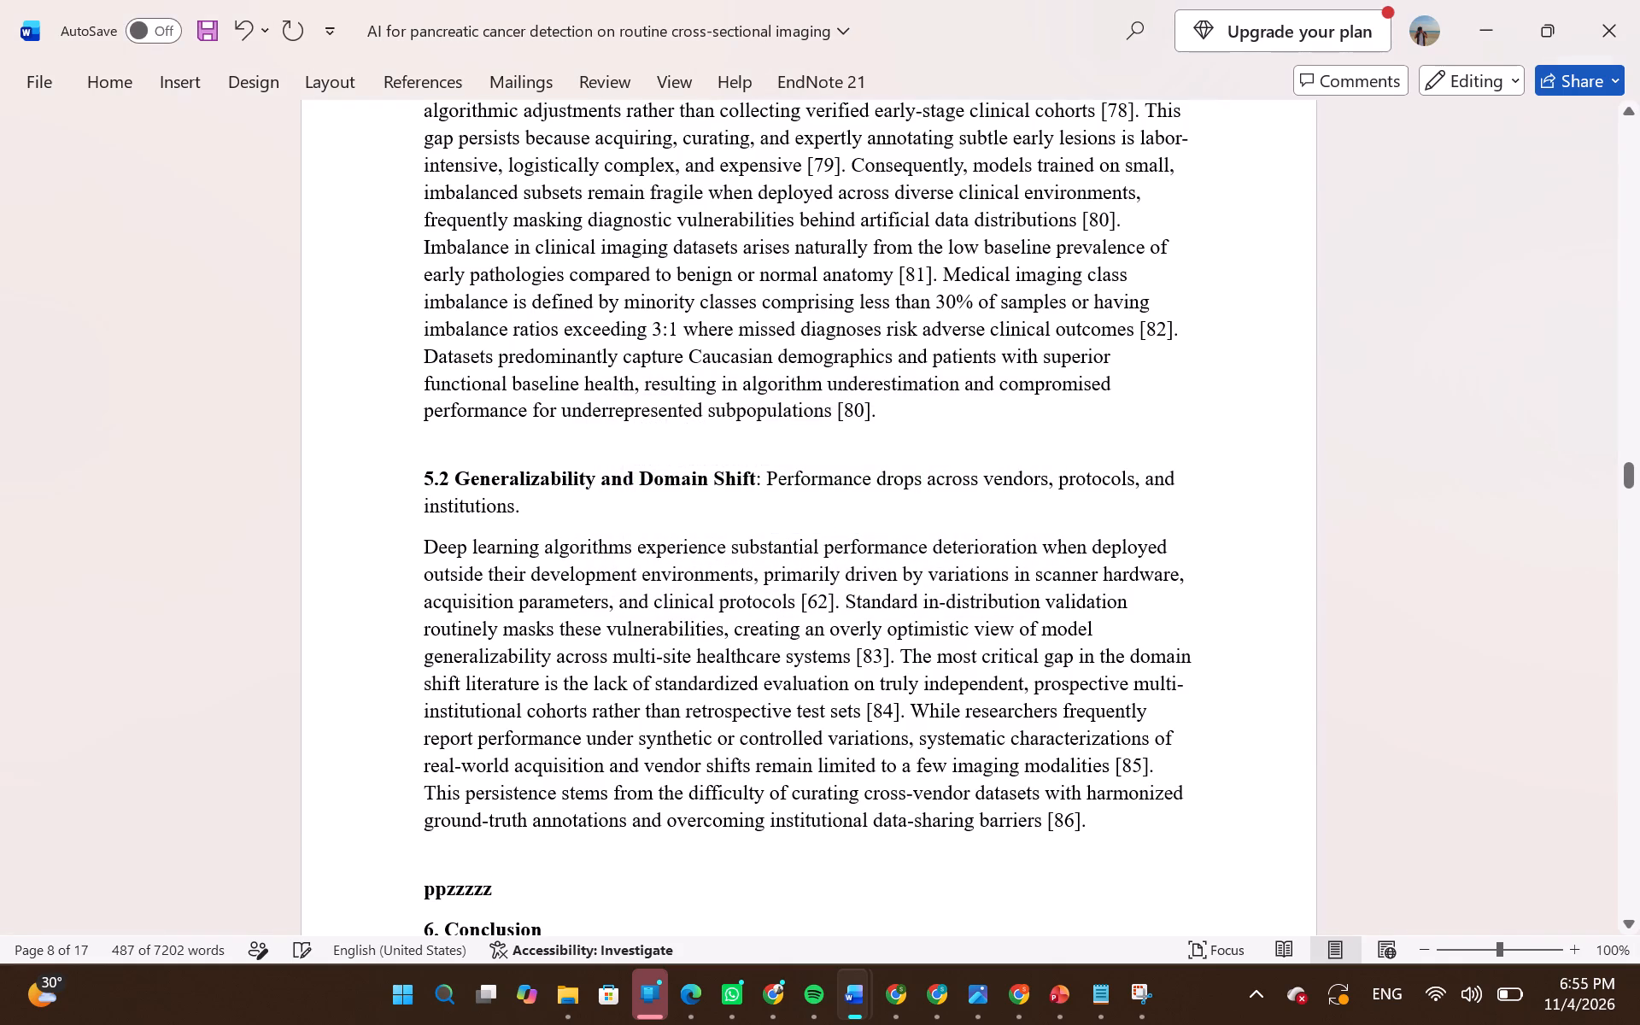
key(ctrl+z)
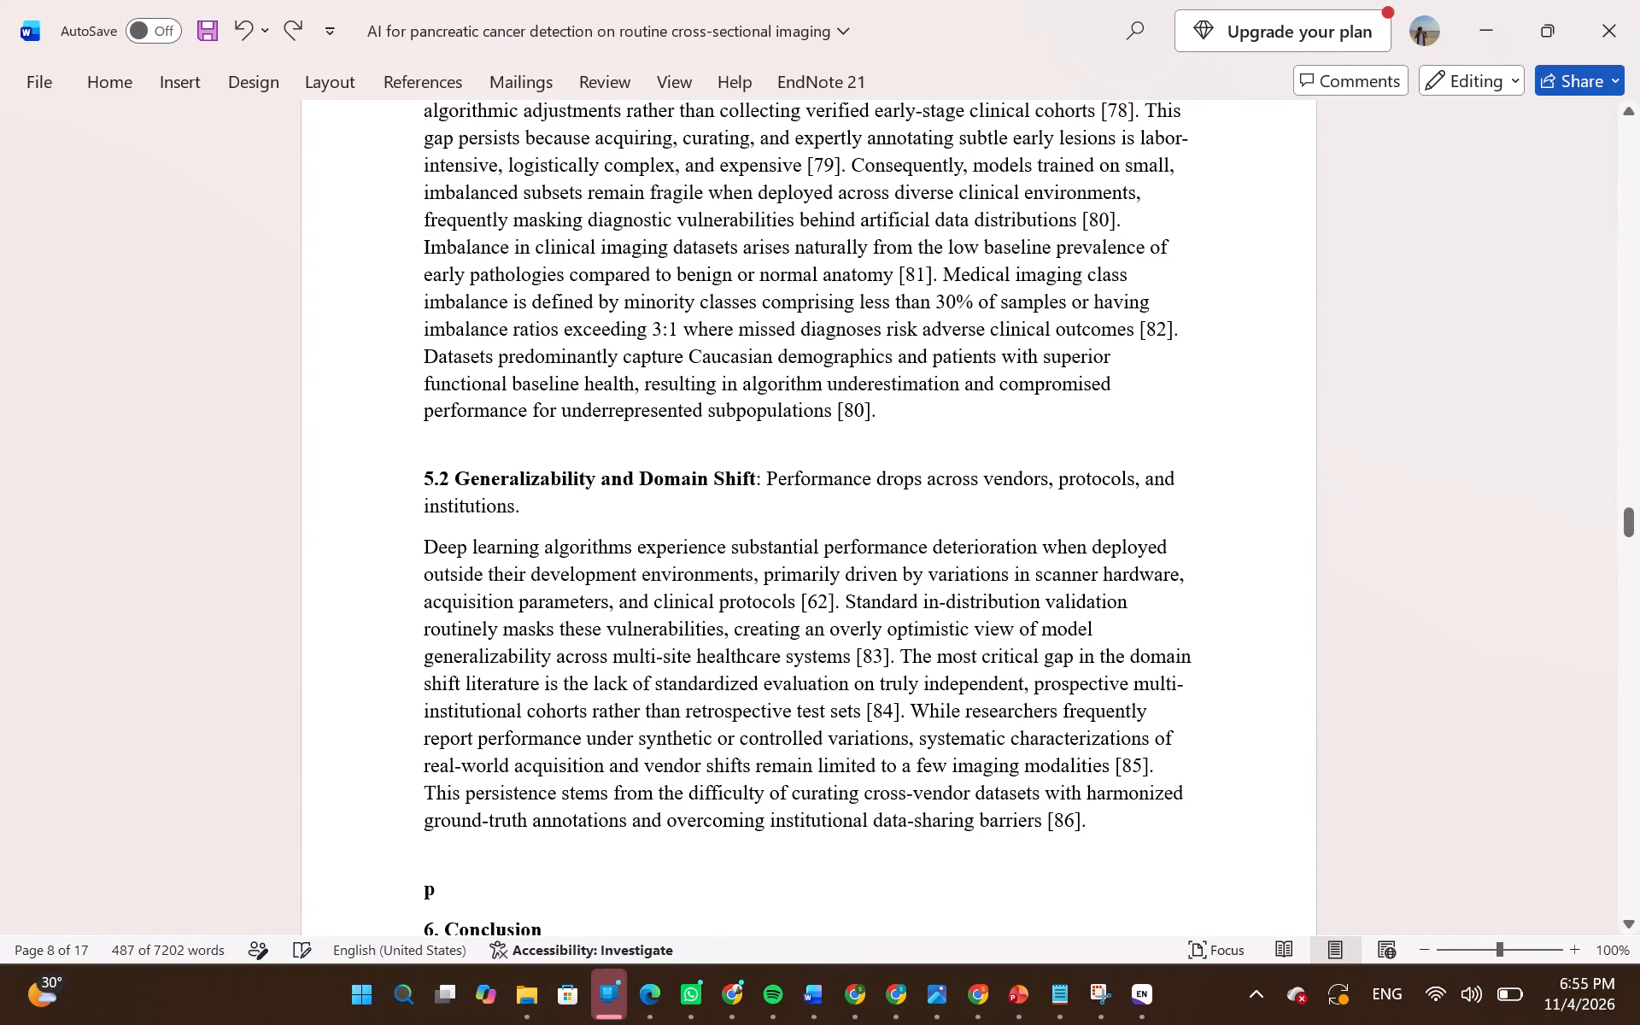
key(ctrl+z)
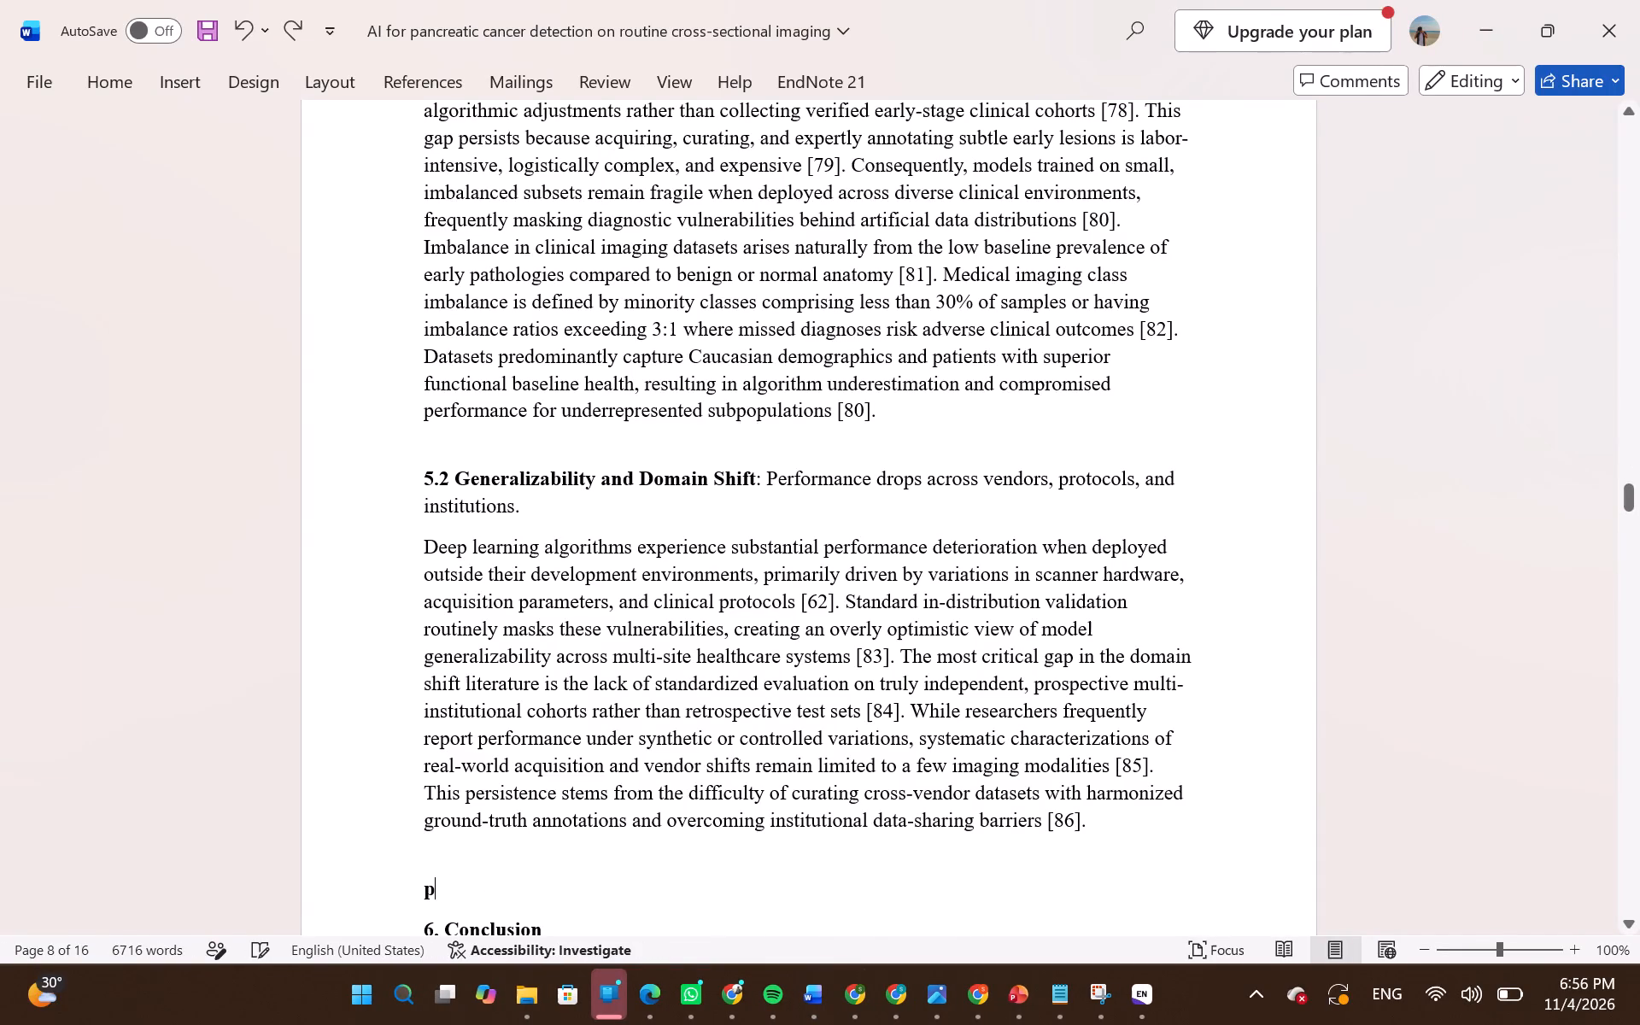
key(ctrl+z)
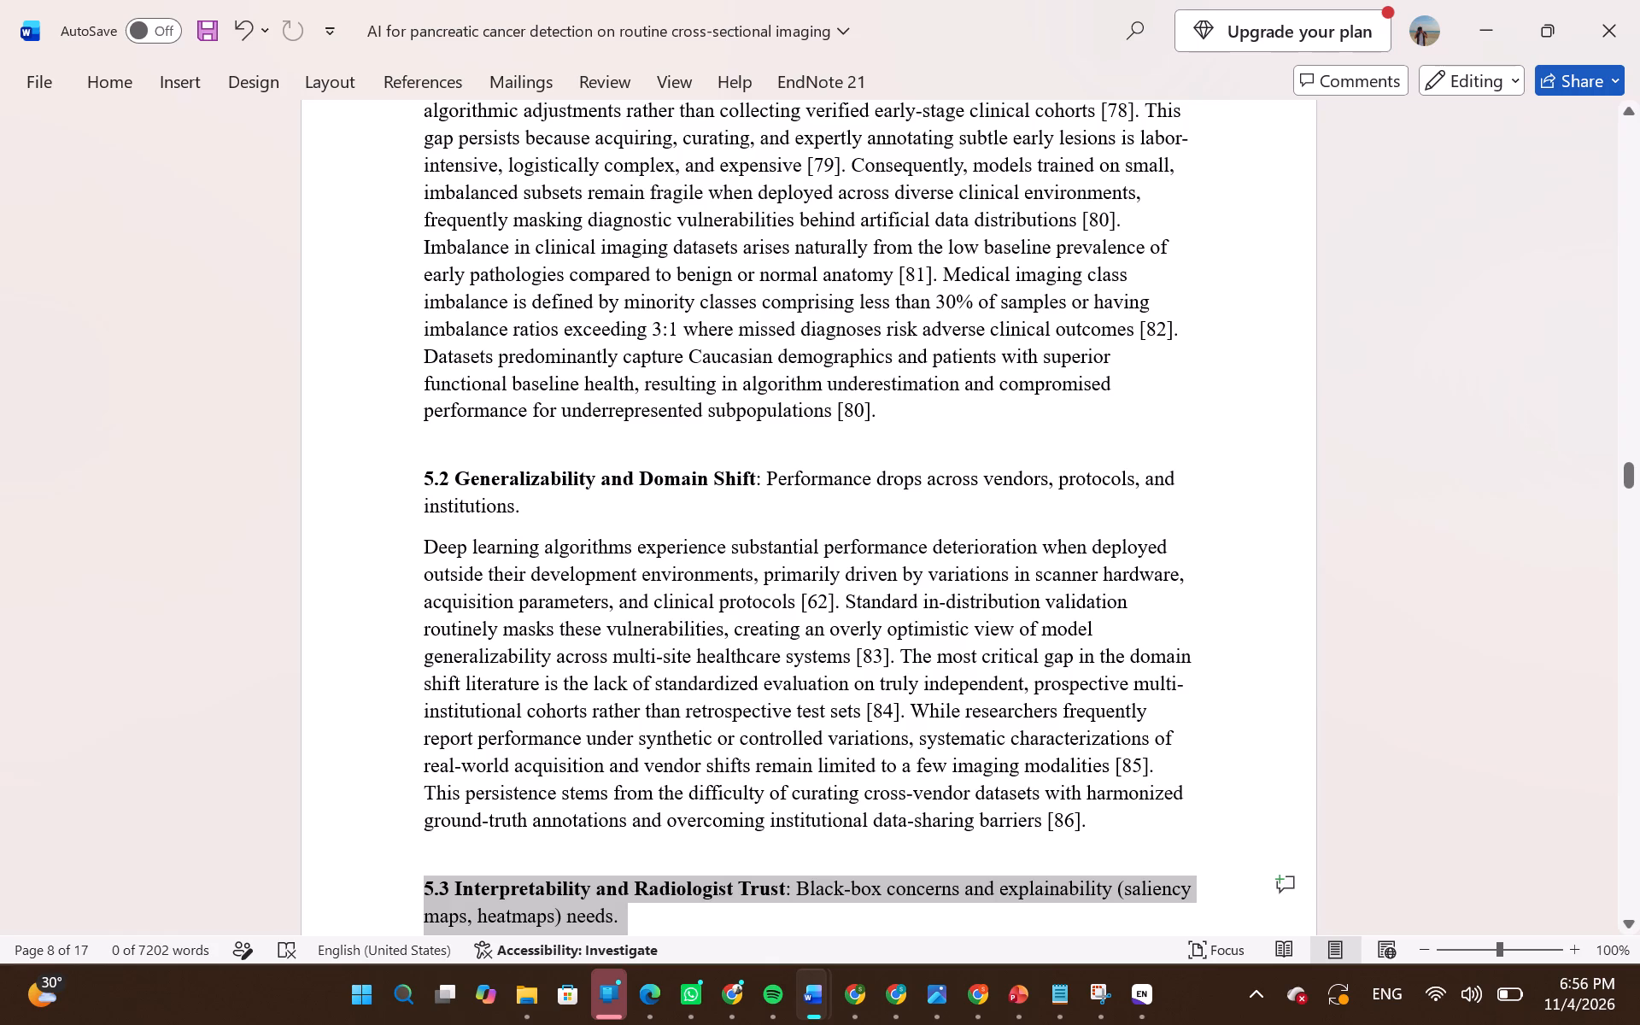
Clear the selection of sections 5.3 to 5.4.3 and return to section 4's comparative evidence paragraph containing "portability of".
click(1151, 723)
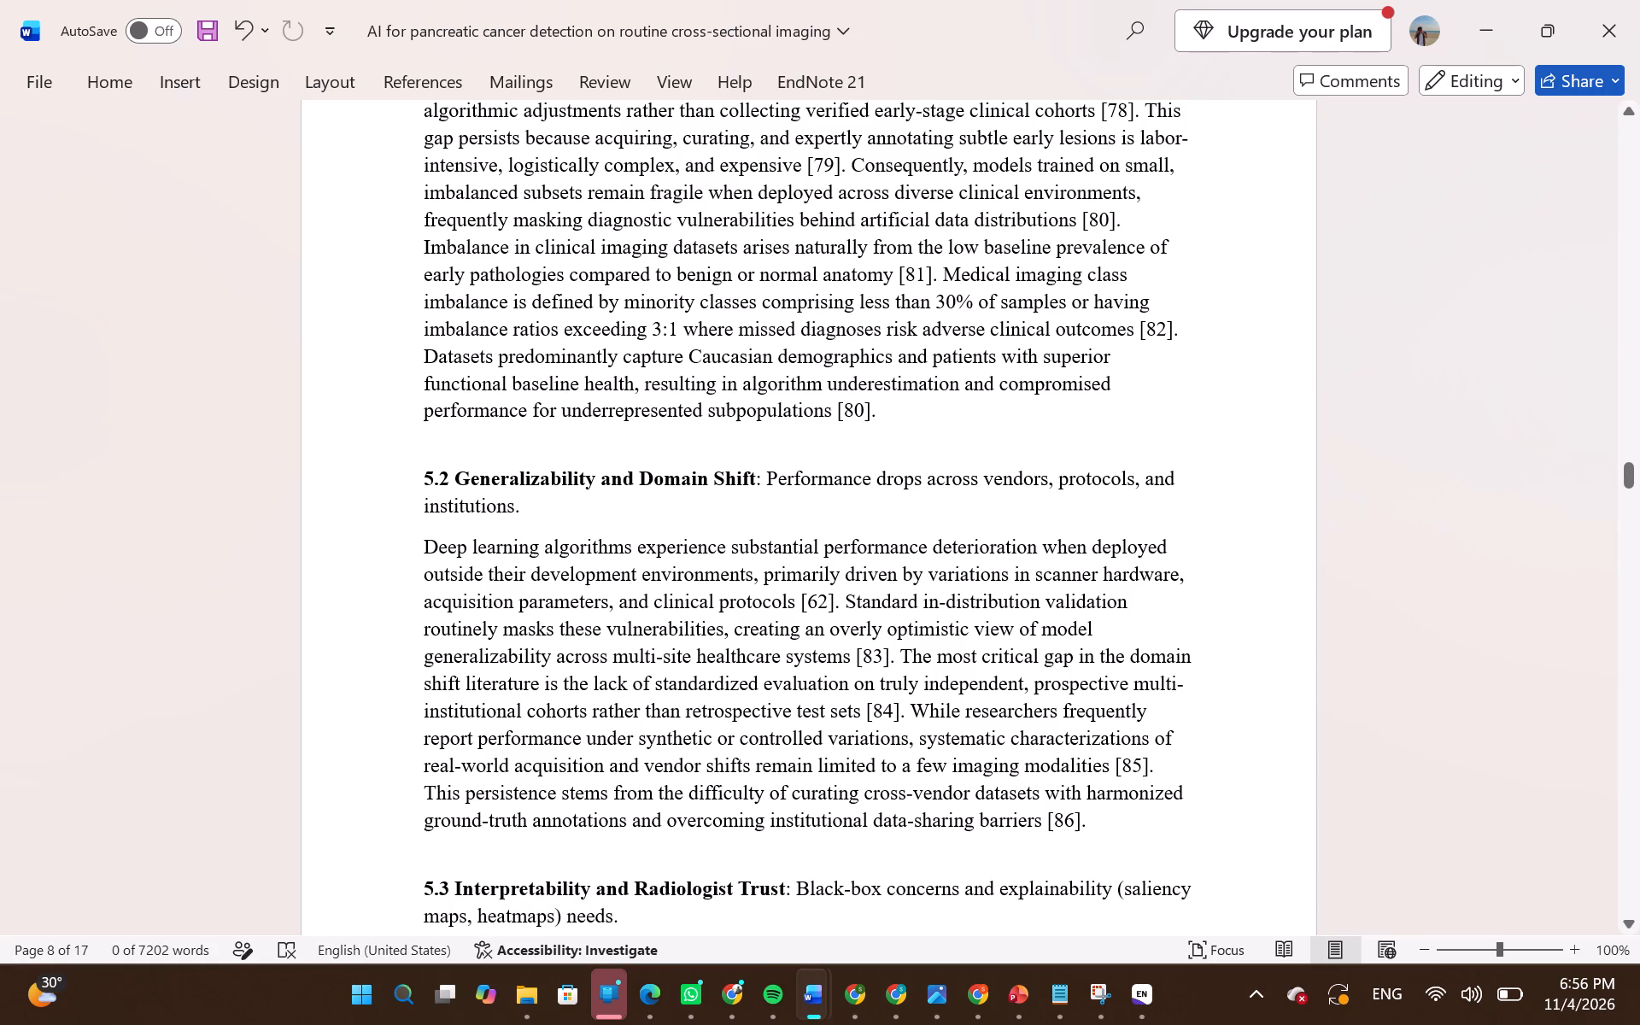
scroll(960, 586, up, 4)
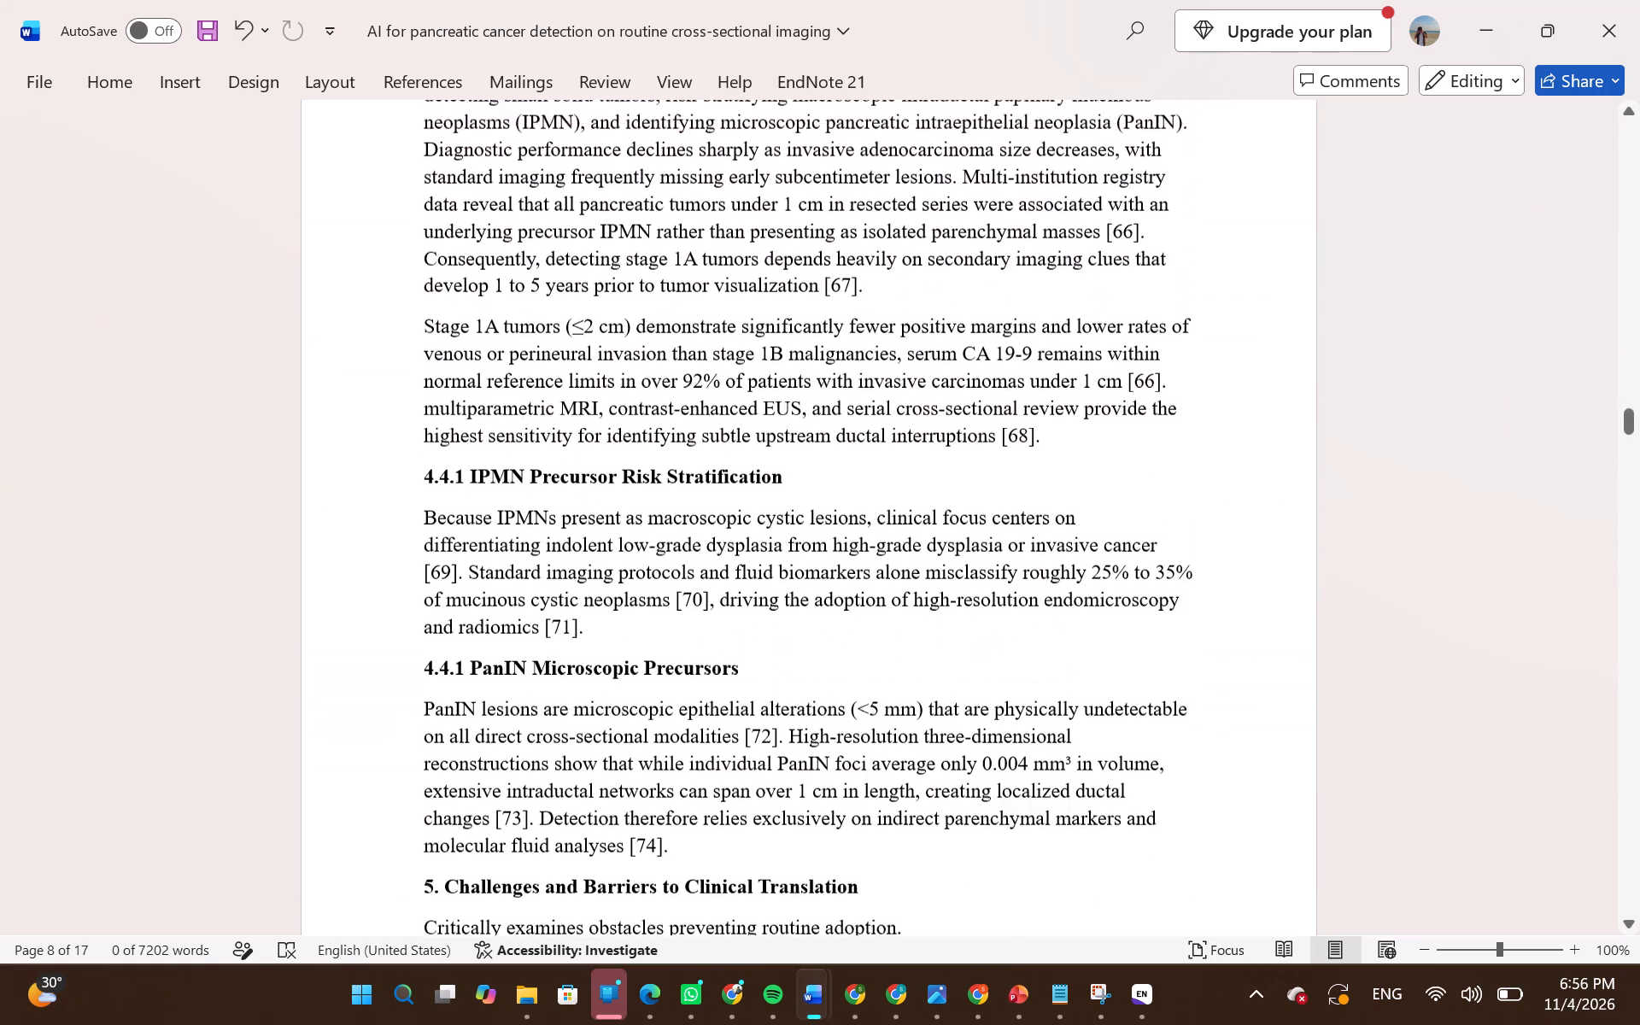
scroll(960, 586, up, 3)
scroll(960, 586, right, 1)
scroll(960, 586, up, 1)
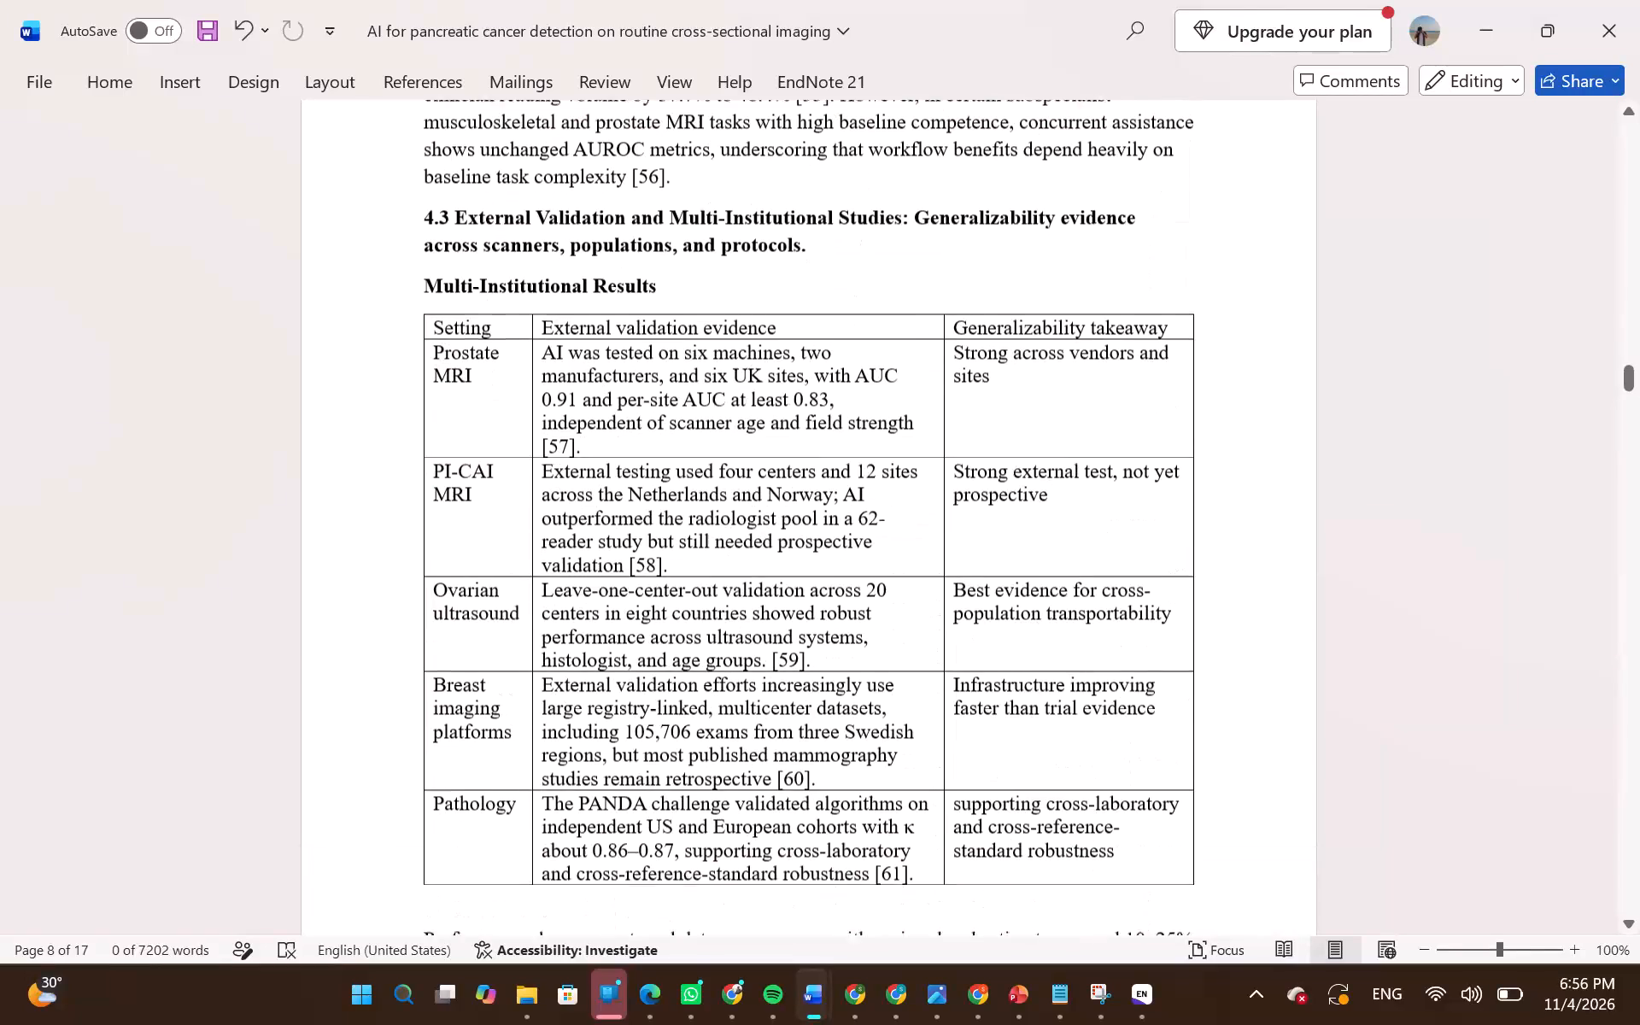
scroll(593, 377, up, 5)
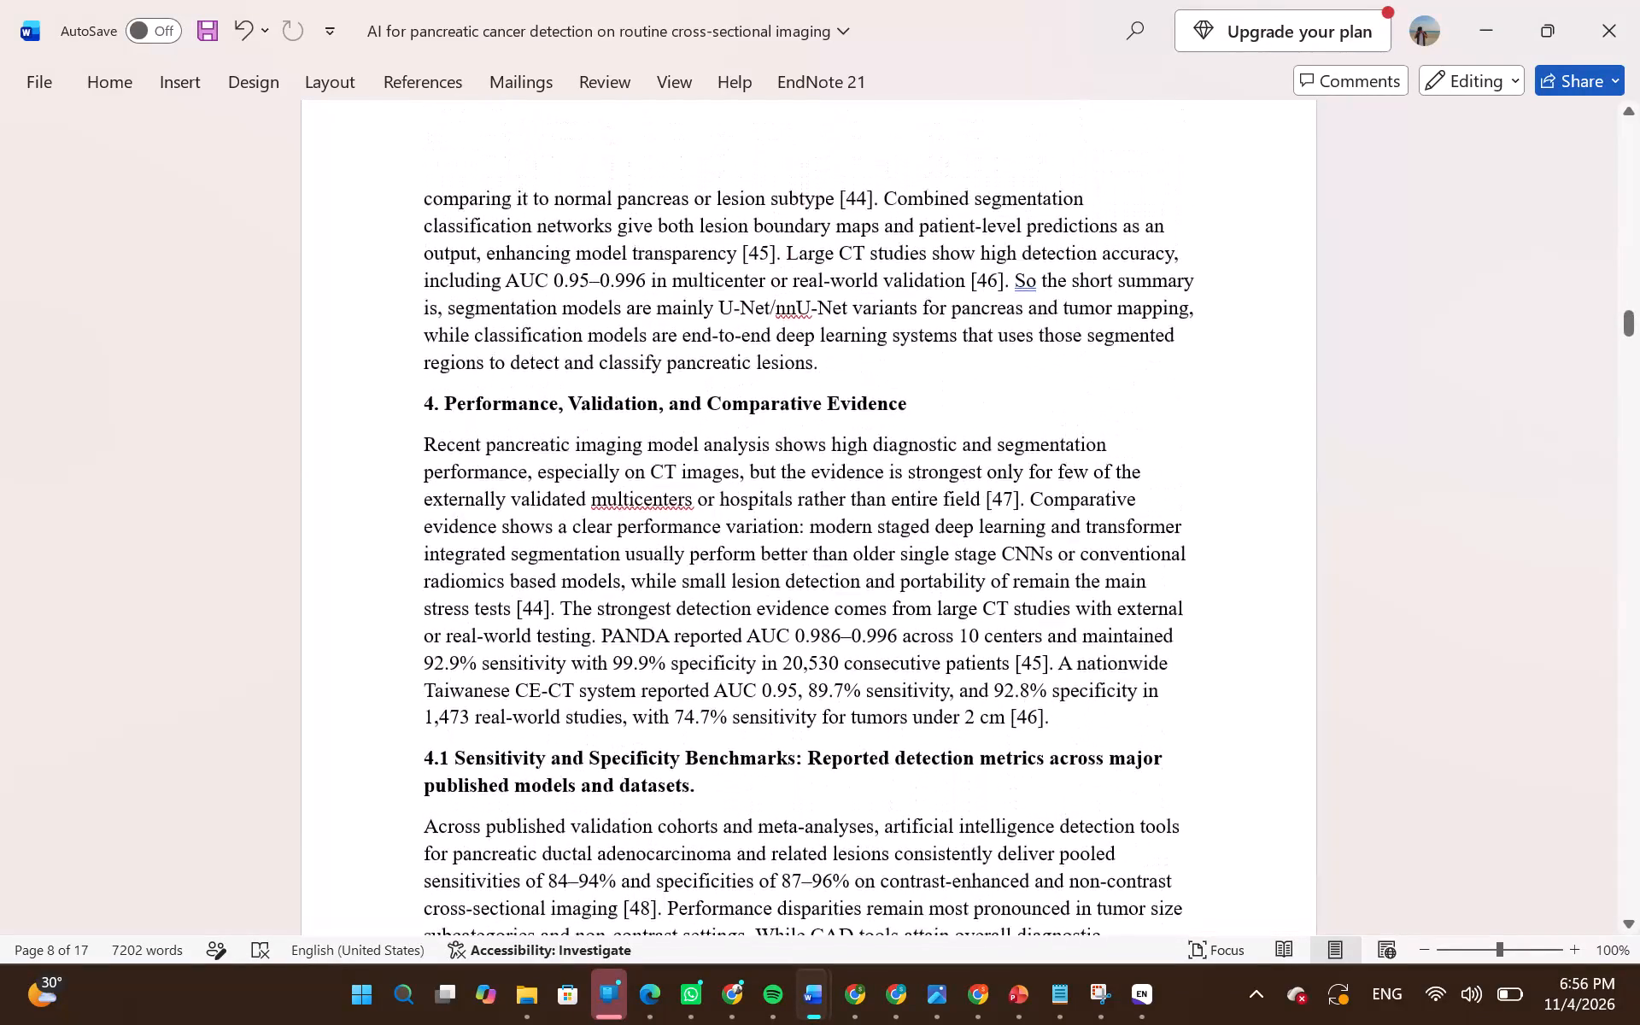
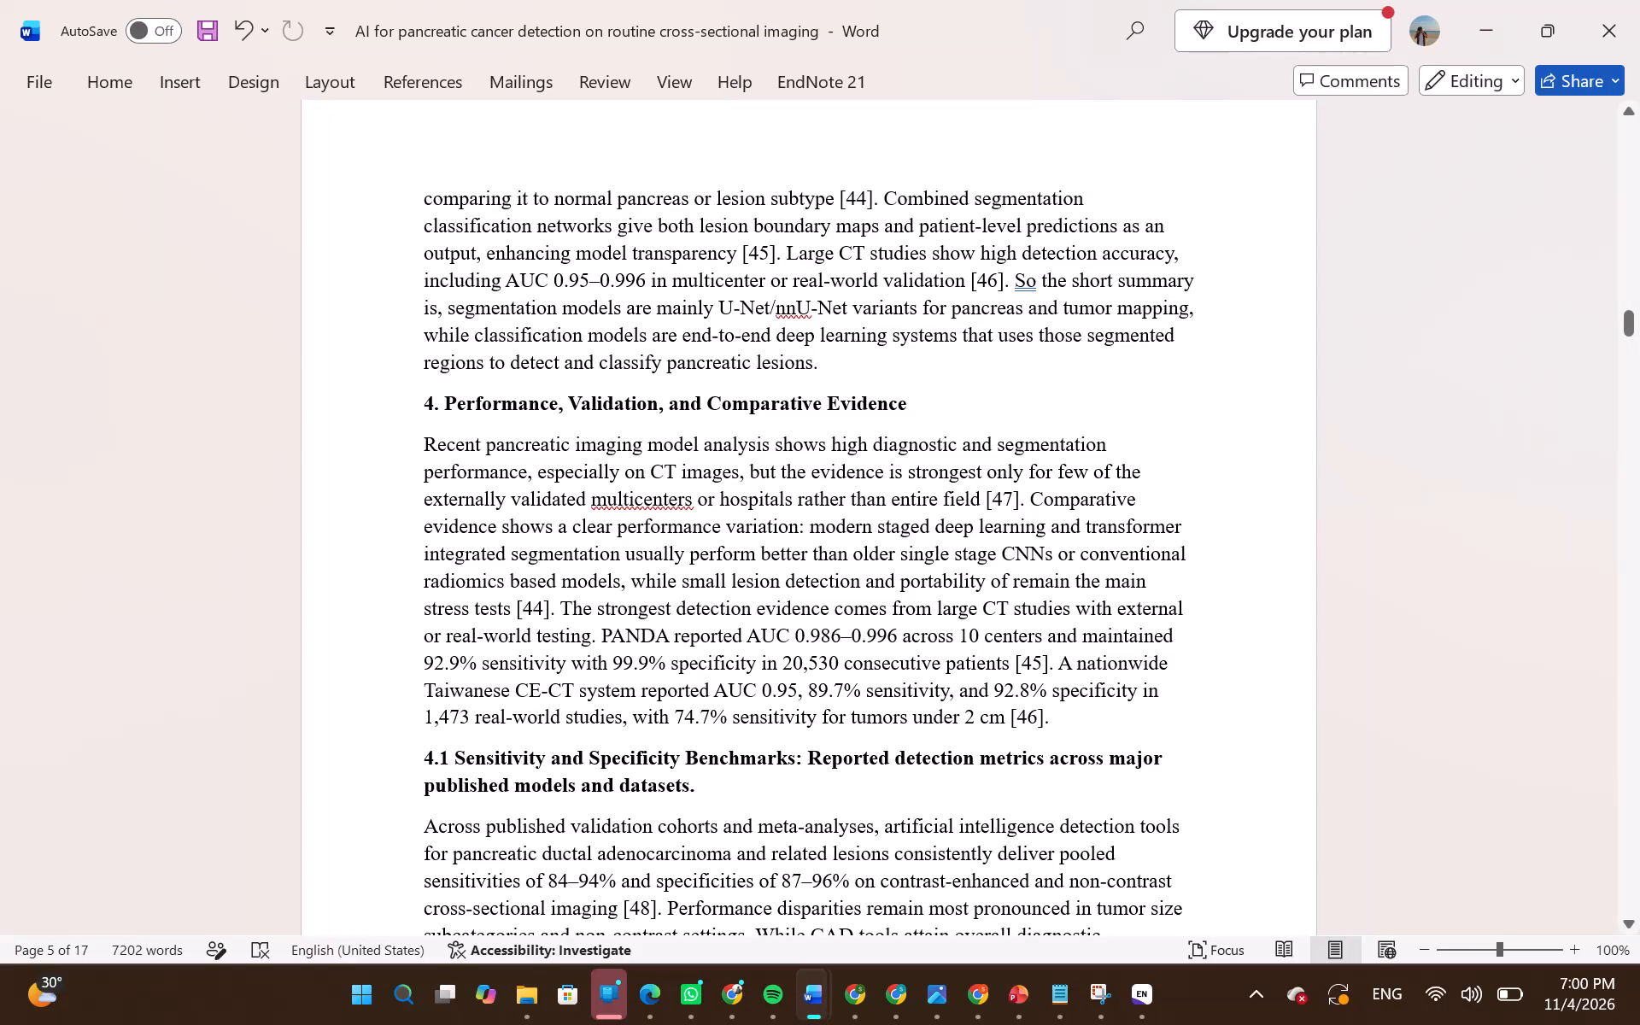
Reread section 4's opening paragraph, from the externally validated multicenters statement through the "portability of" phrase.
click(676, 514)
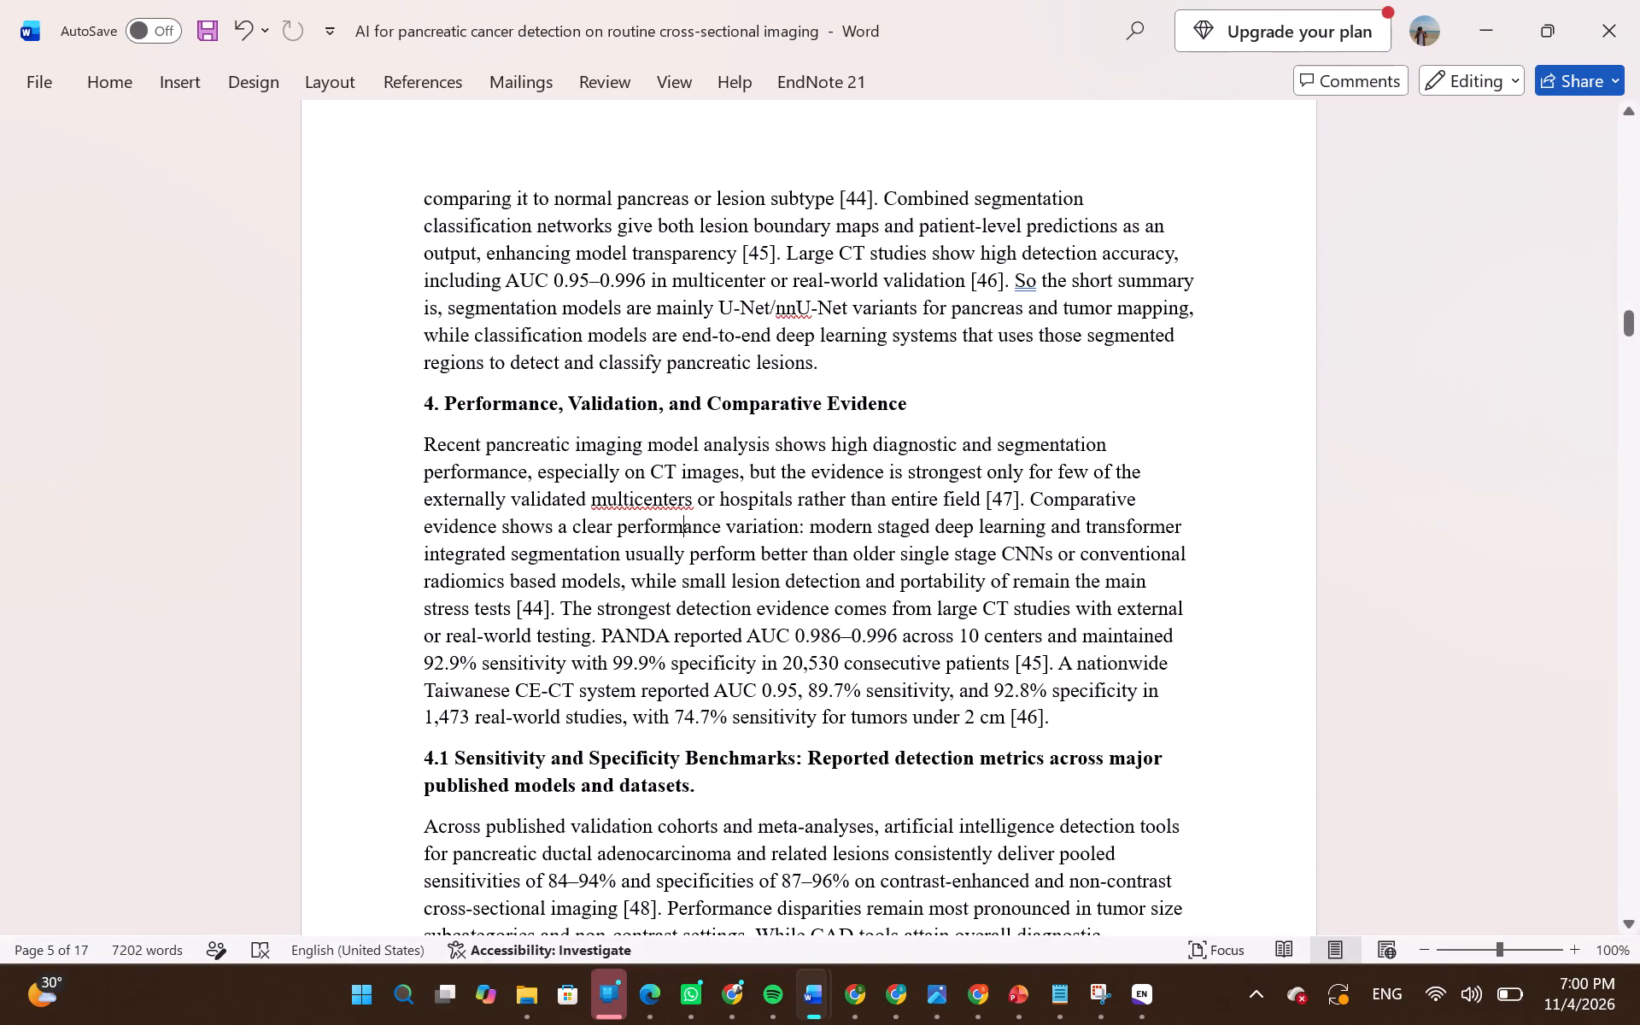
click(797, 507)
click(935, 501)
click(868, 538)
click(916, 534)
click(965, 536)
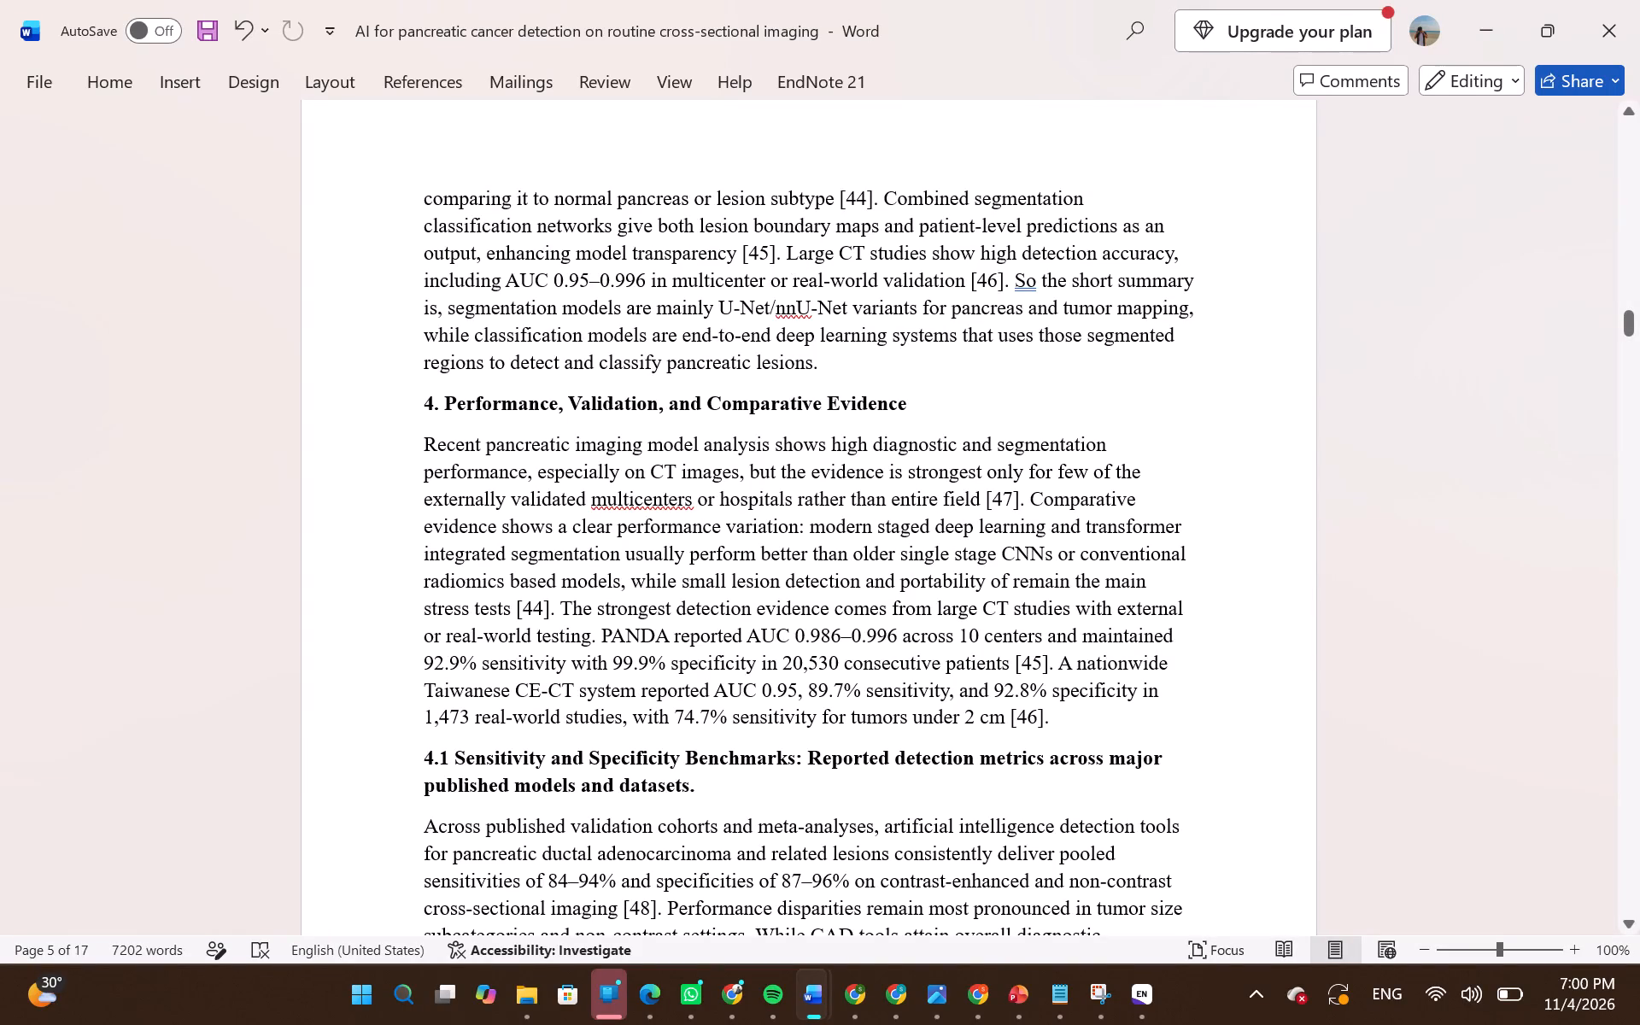
click(460, 555)
click(529, 548)
click(664, 559)
click(950, 583)
click(457, 599)
click(587, 577)
click(694, 583)
Undo the recent edits to the "portability of" phrase in section 4, back to the original wording "cross-center transportability".
key(ctrl+z)
key(ctrl+z)
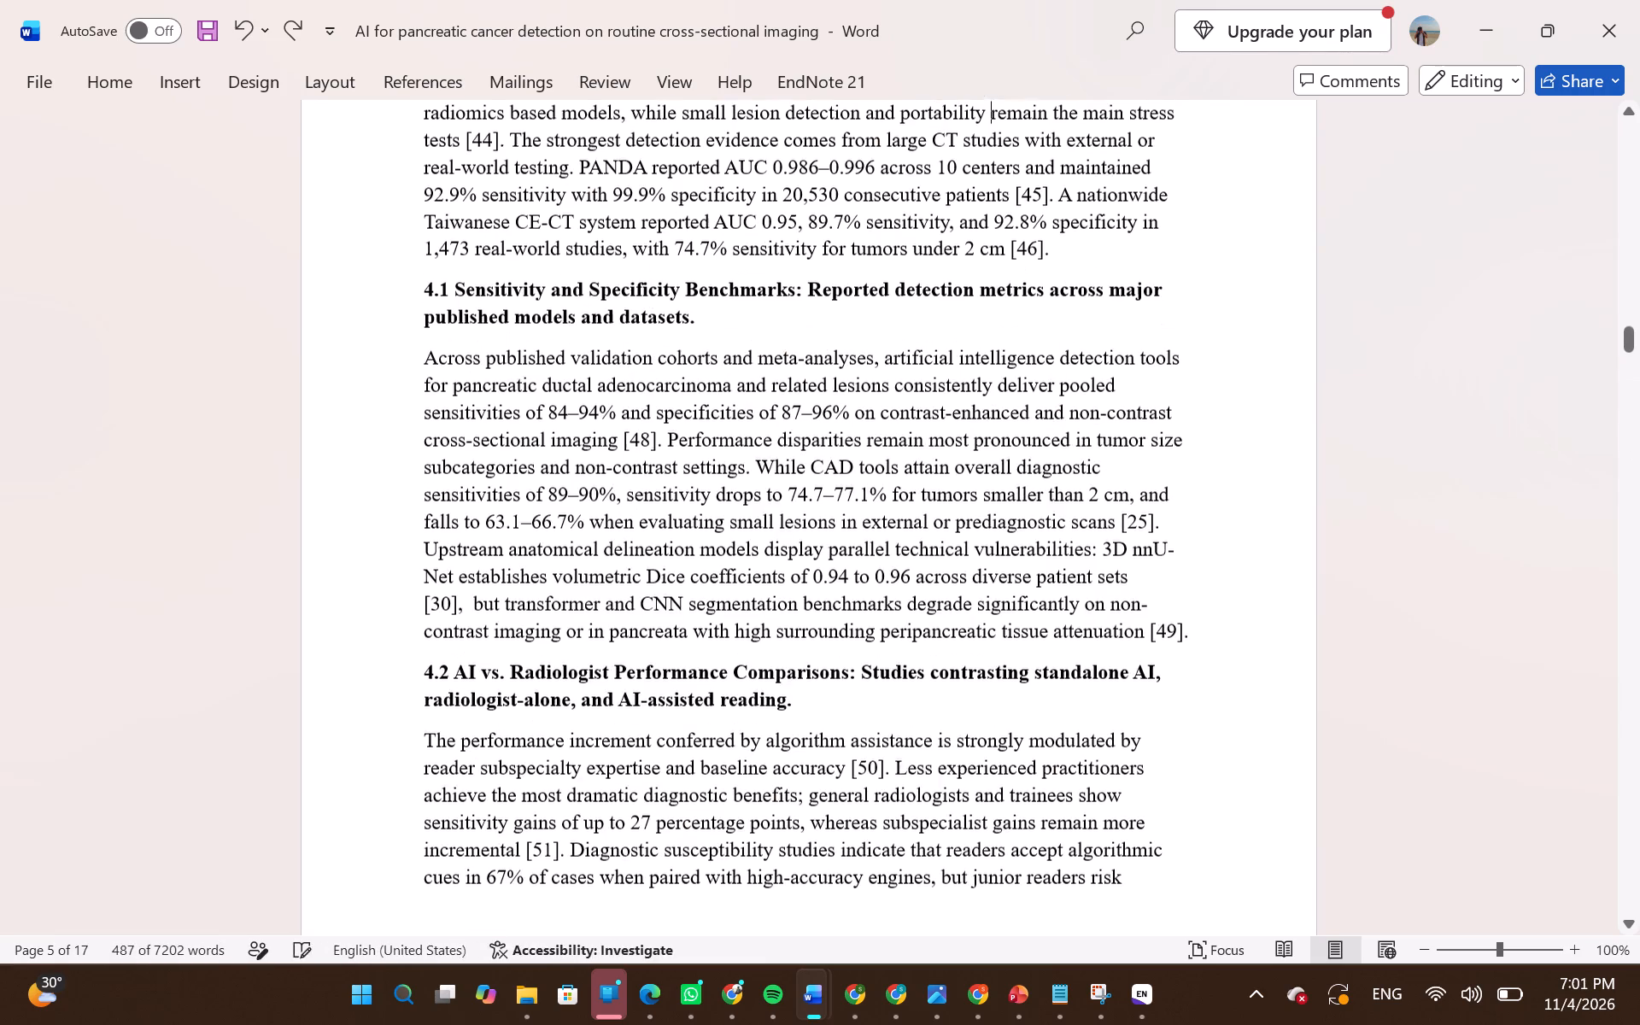
key(ctrl+z)
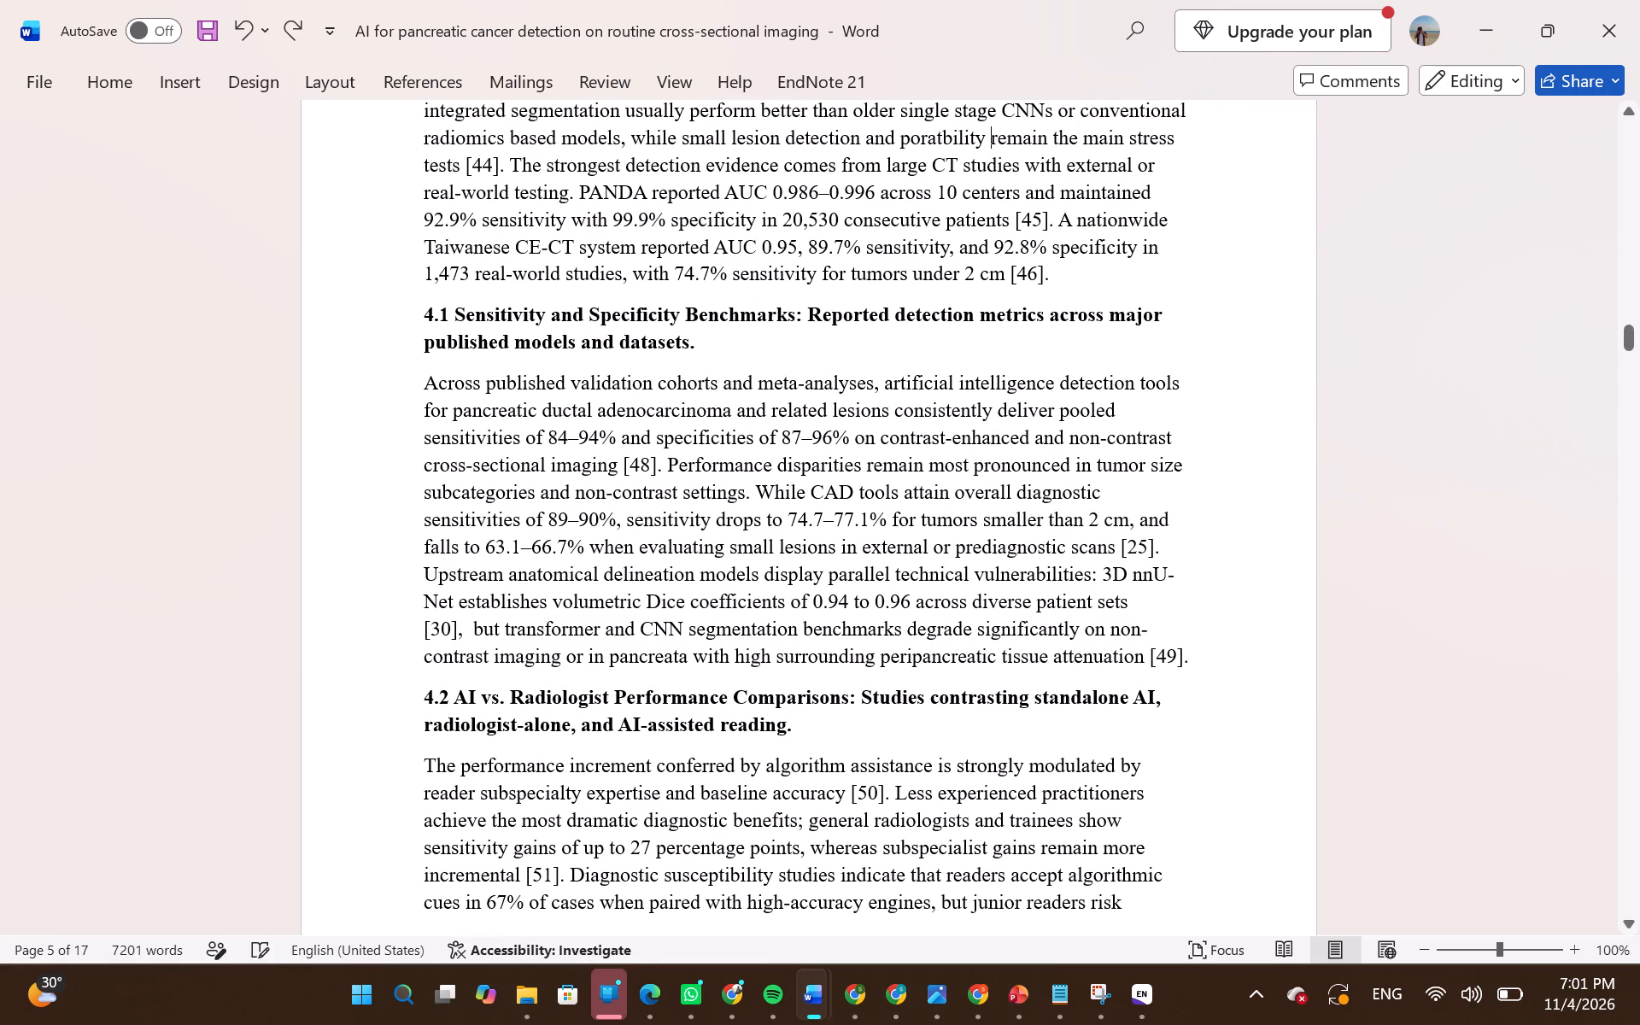
key(ctrl+z)
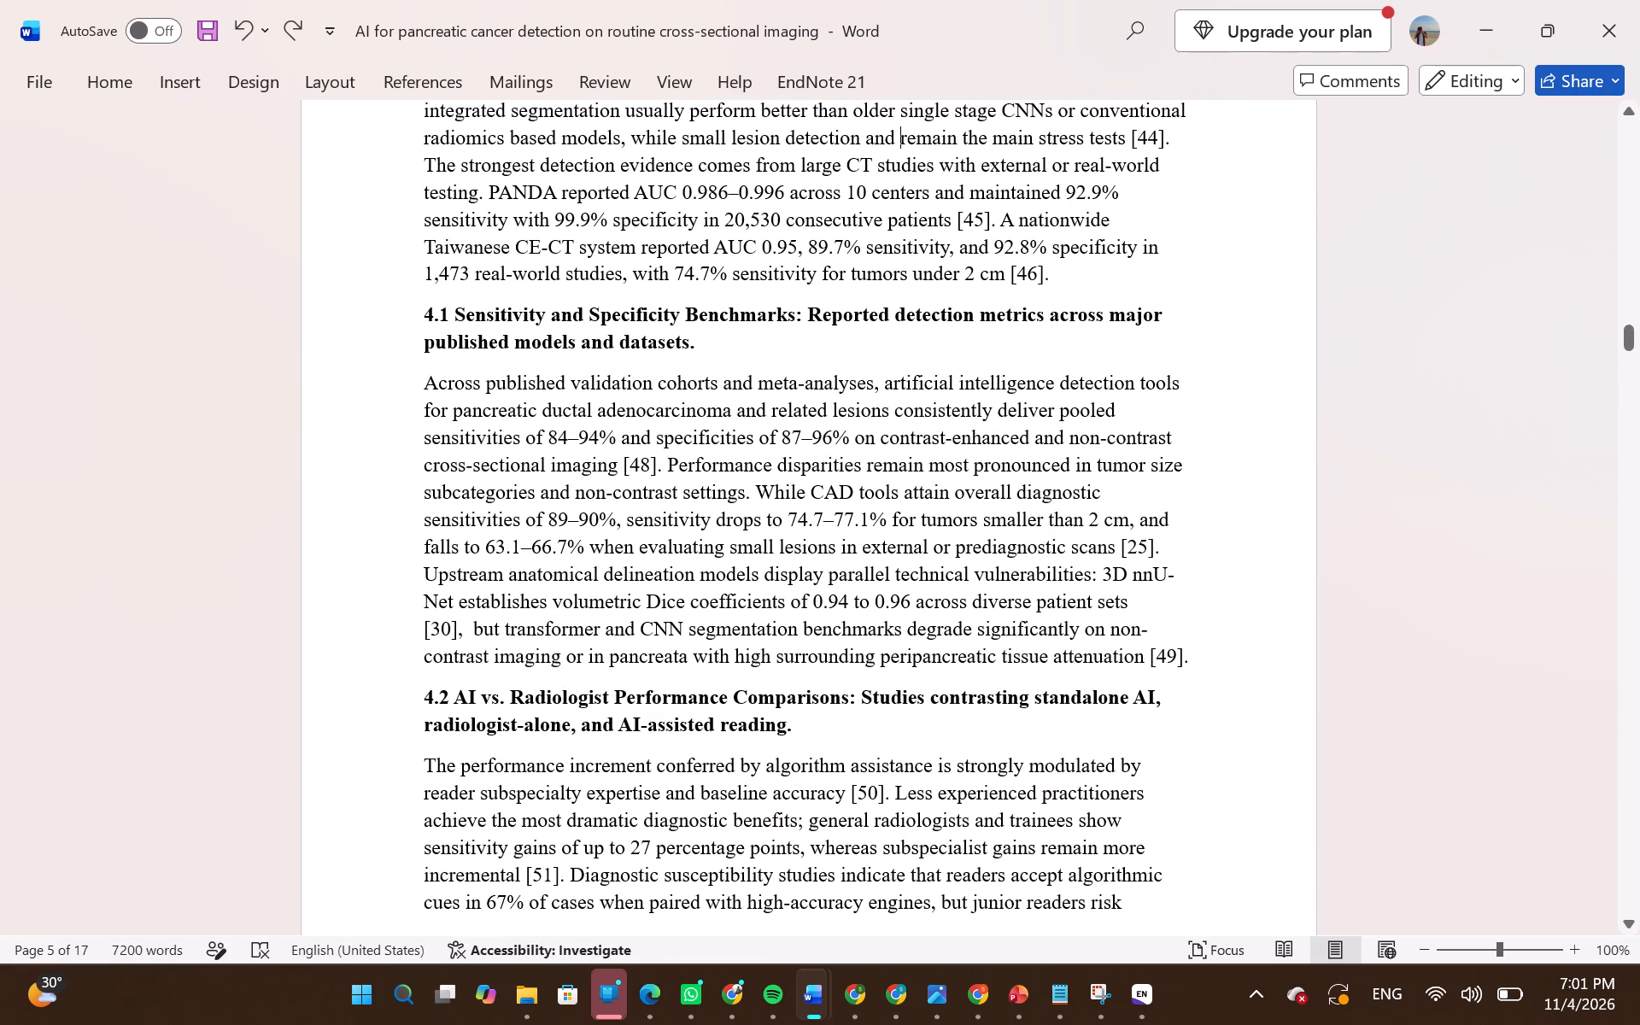
key(ctrl+z)
key(ctrl+z)
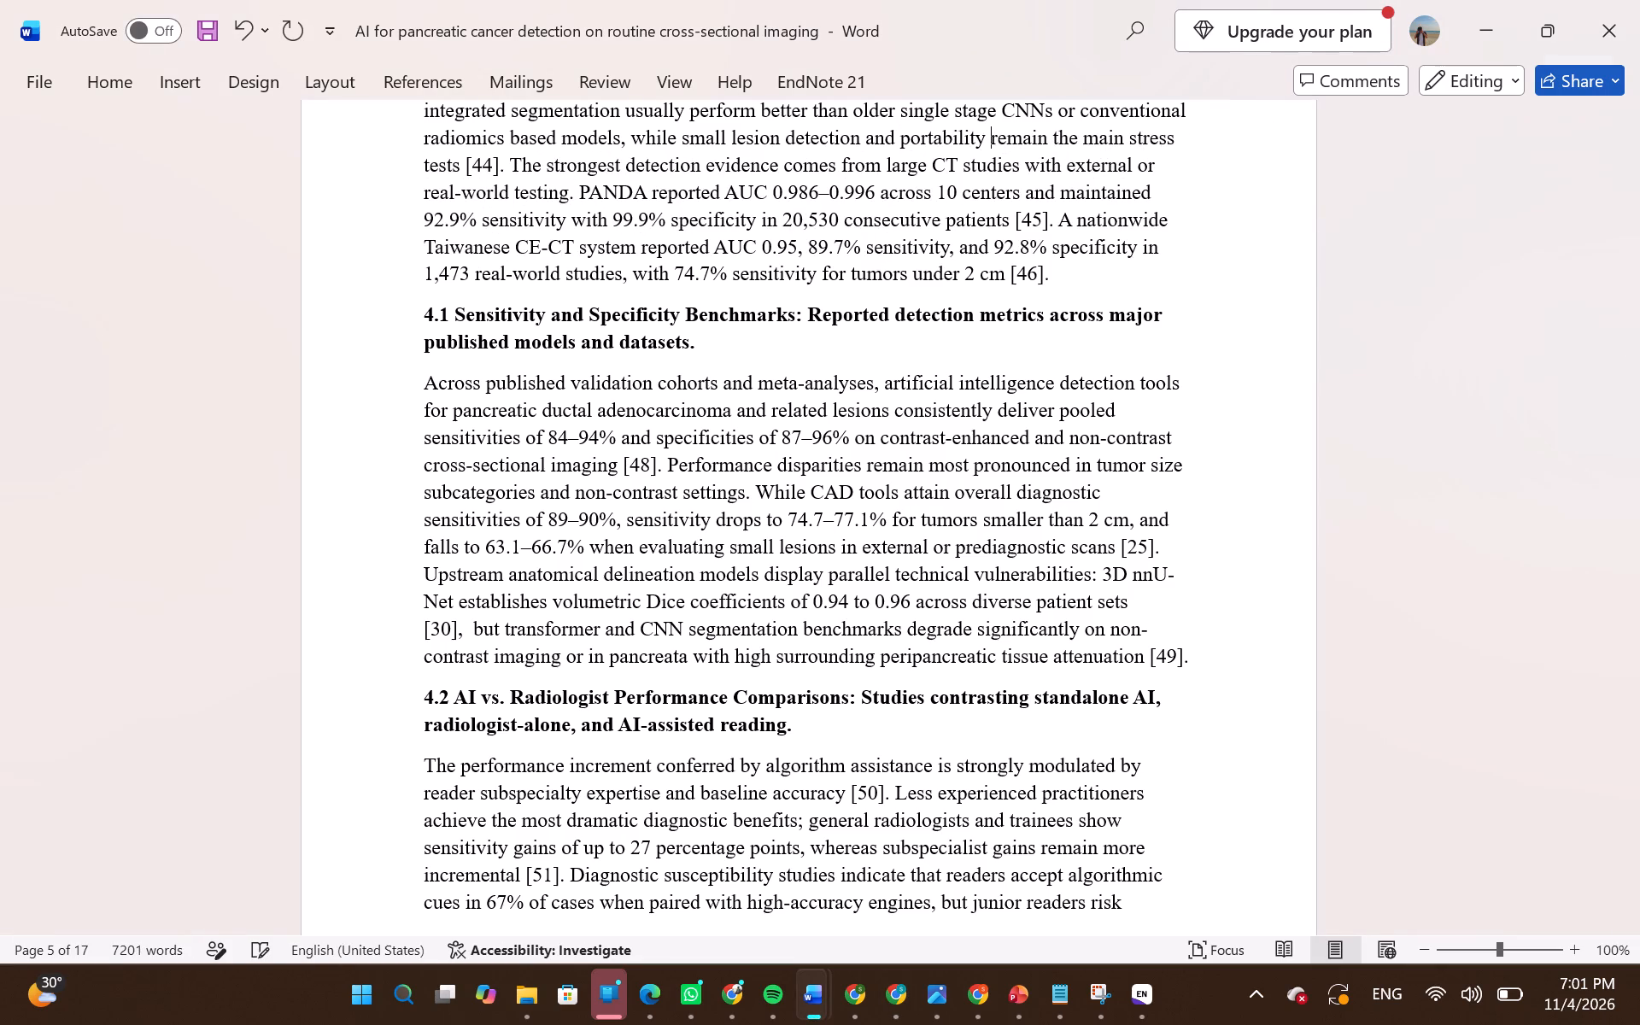
text(between)
key(space)
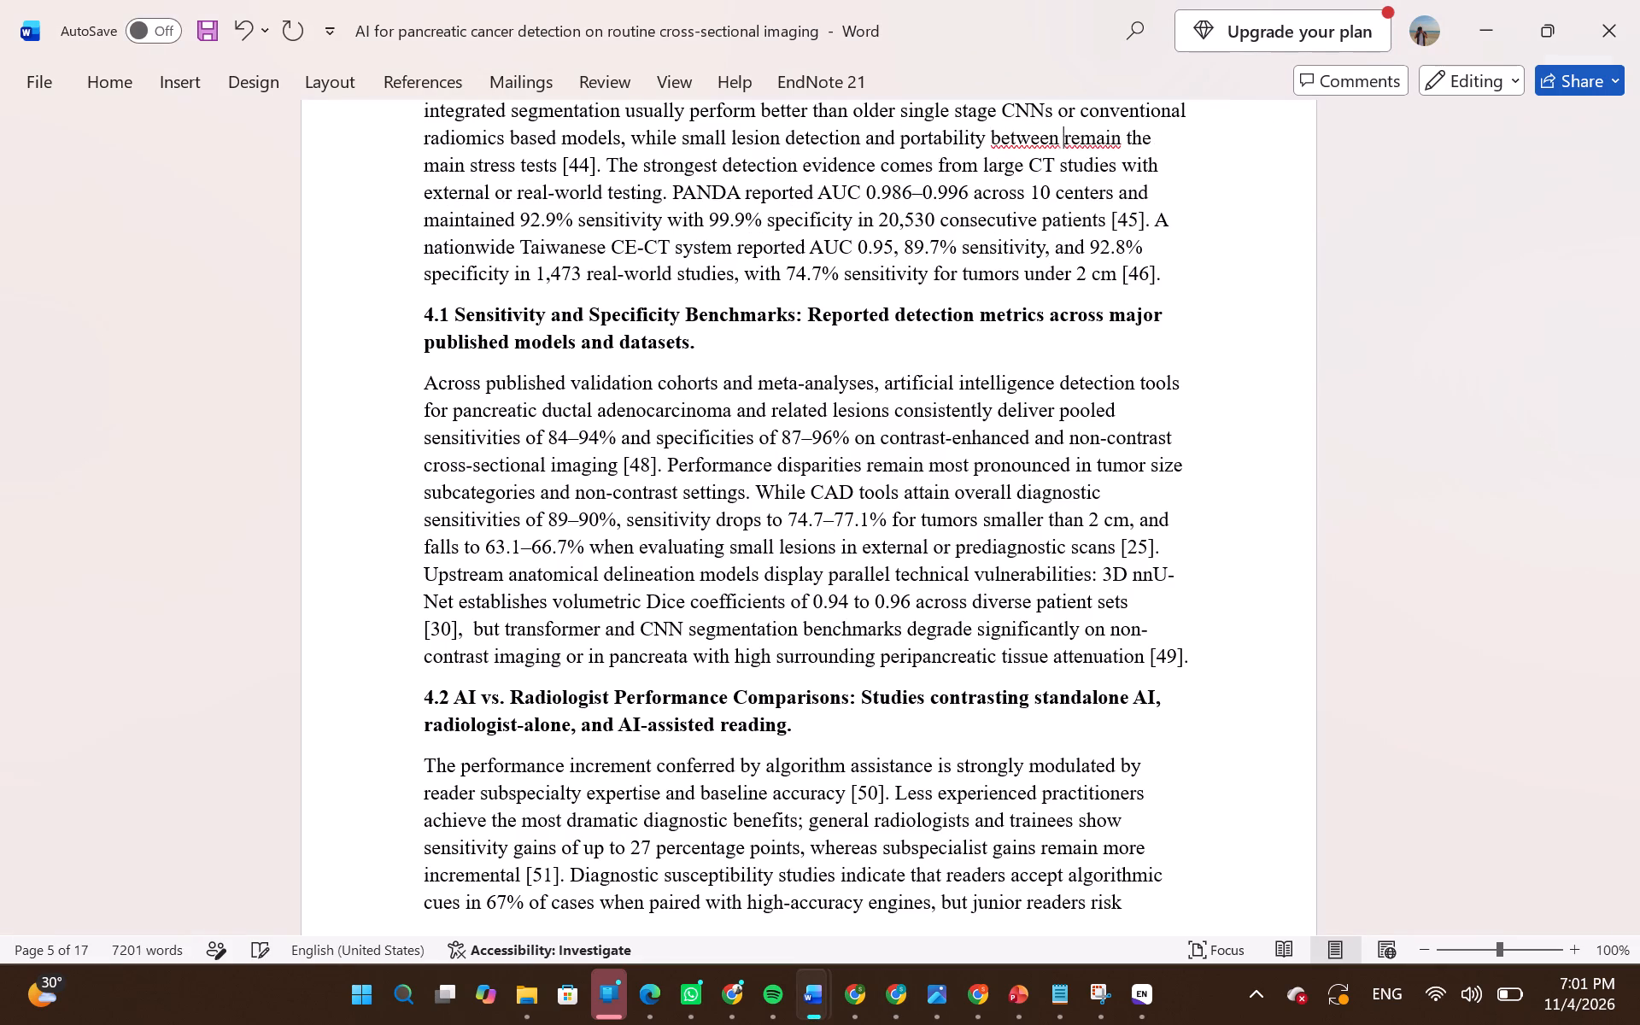
text(multiple centers)
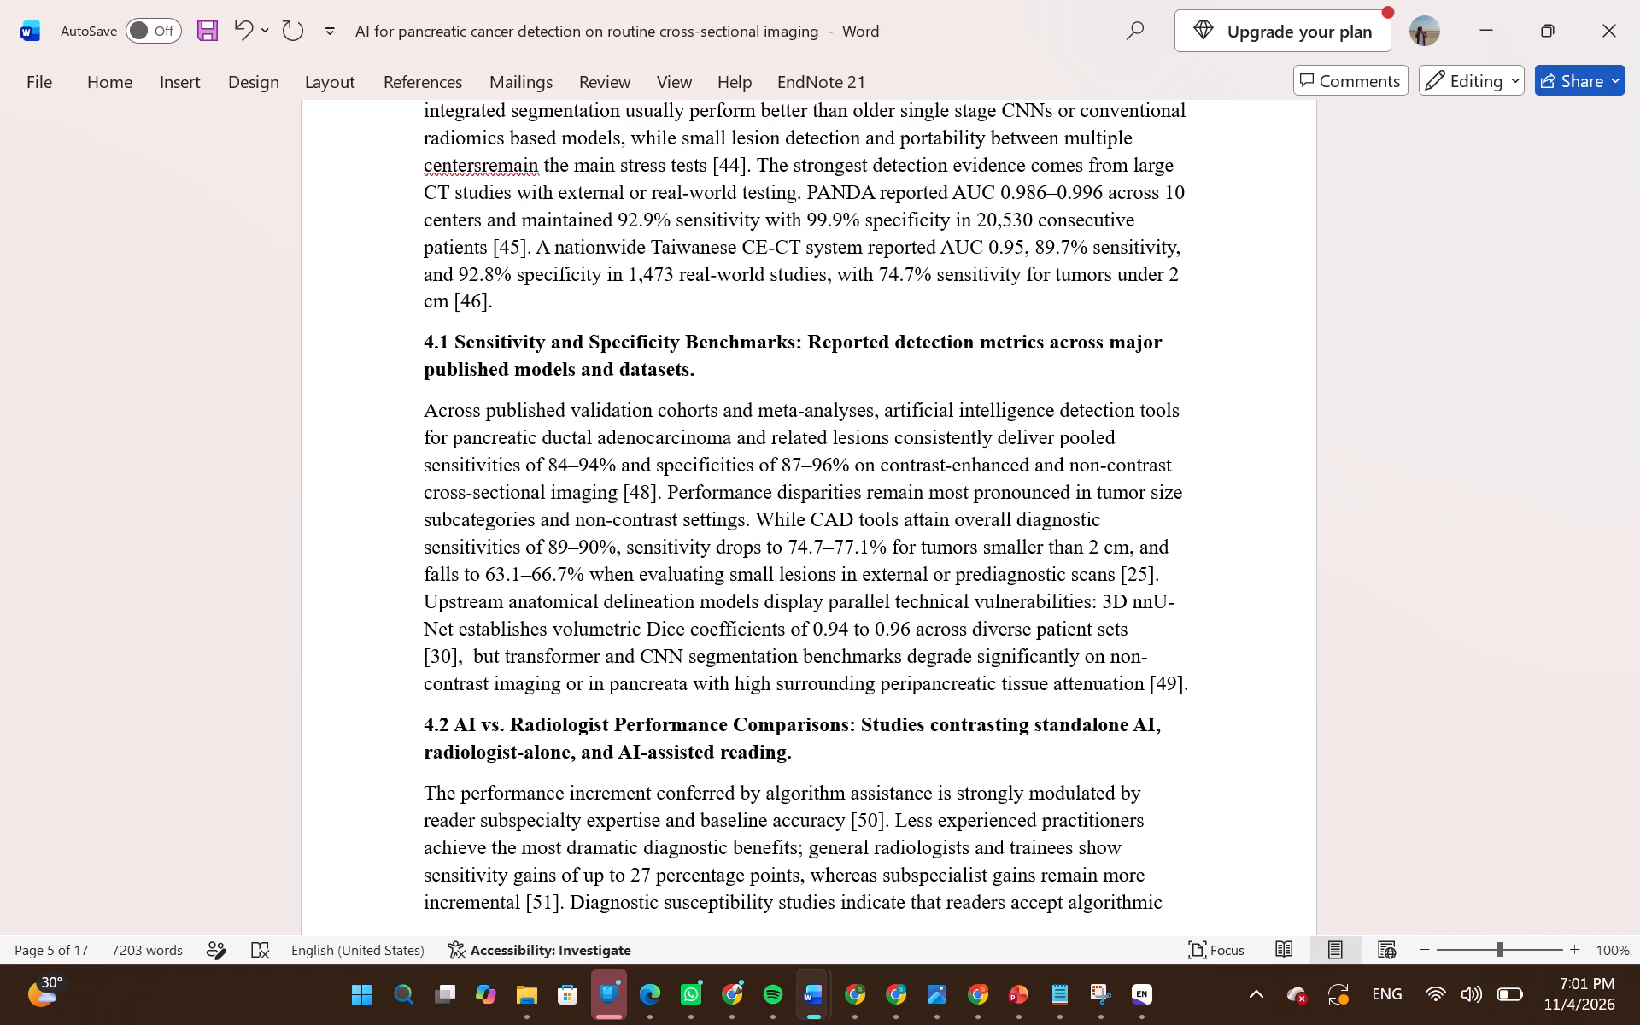
key(space)
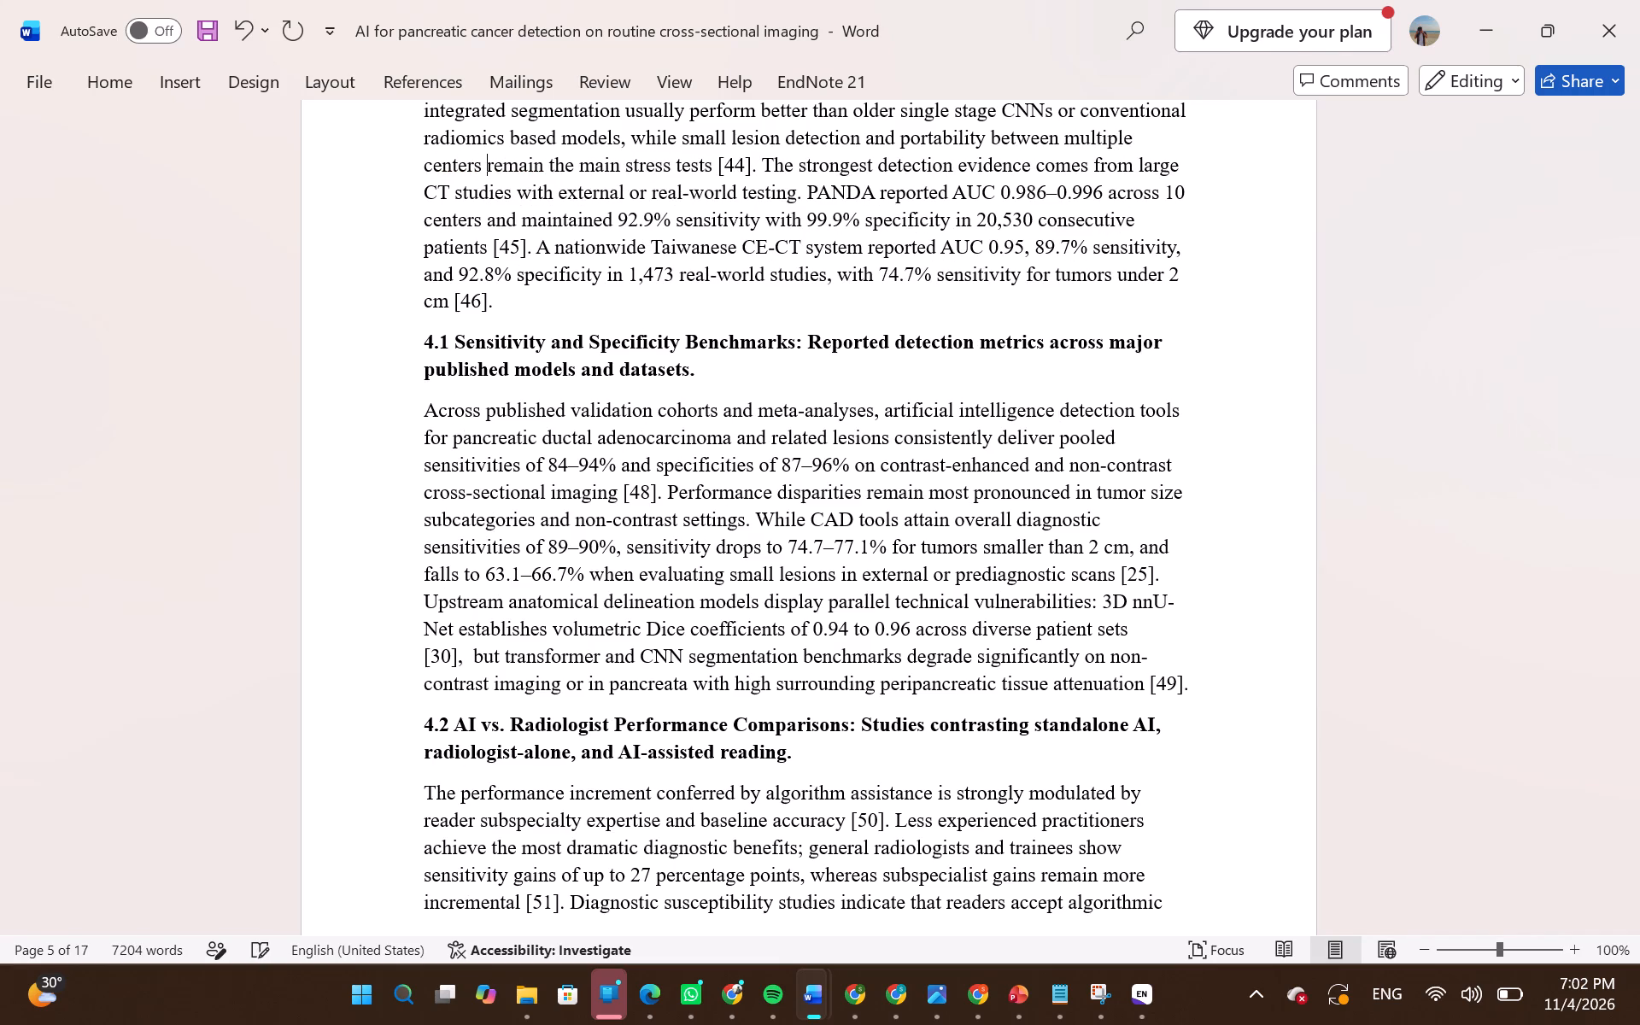
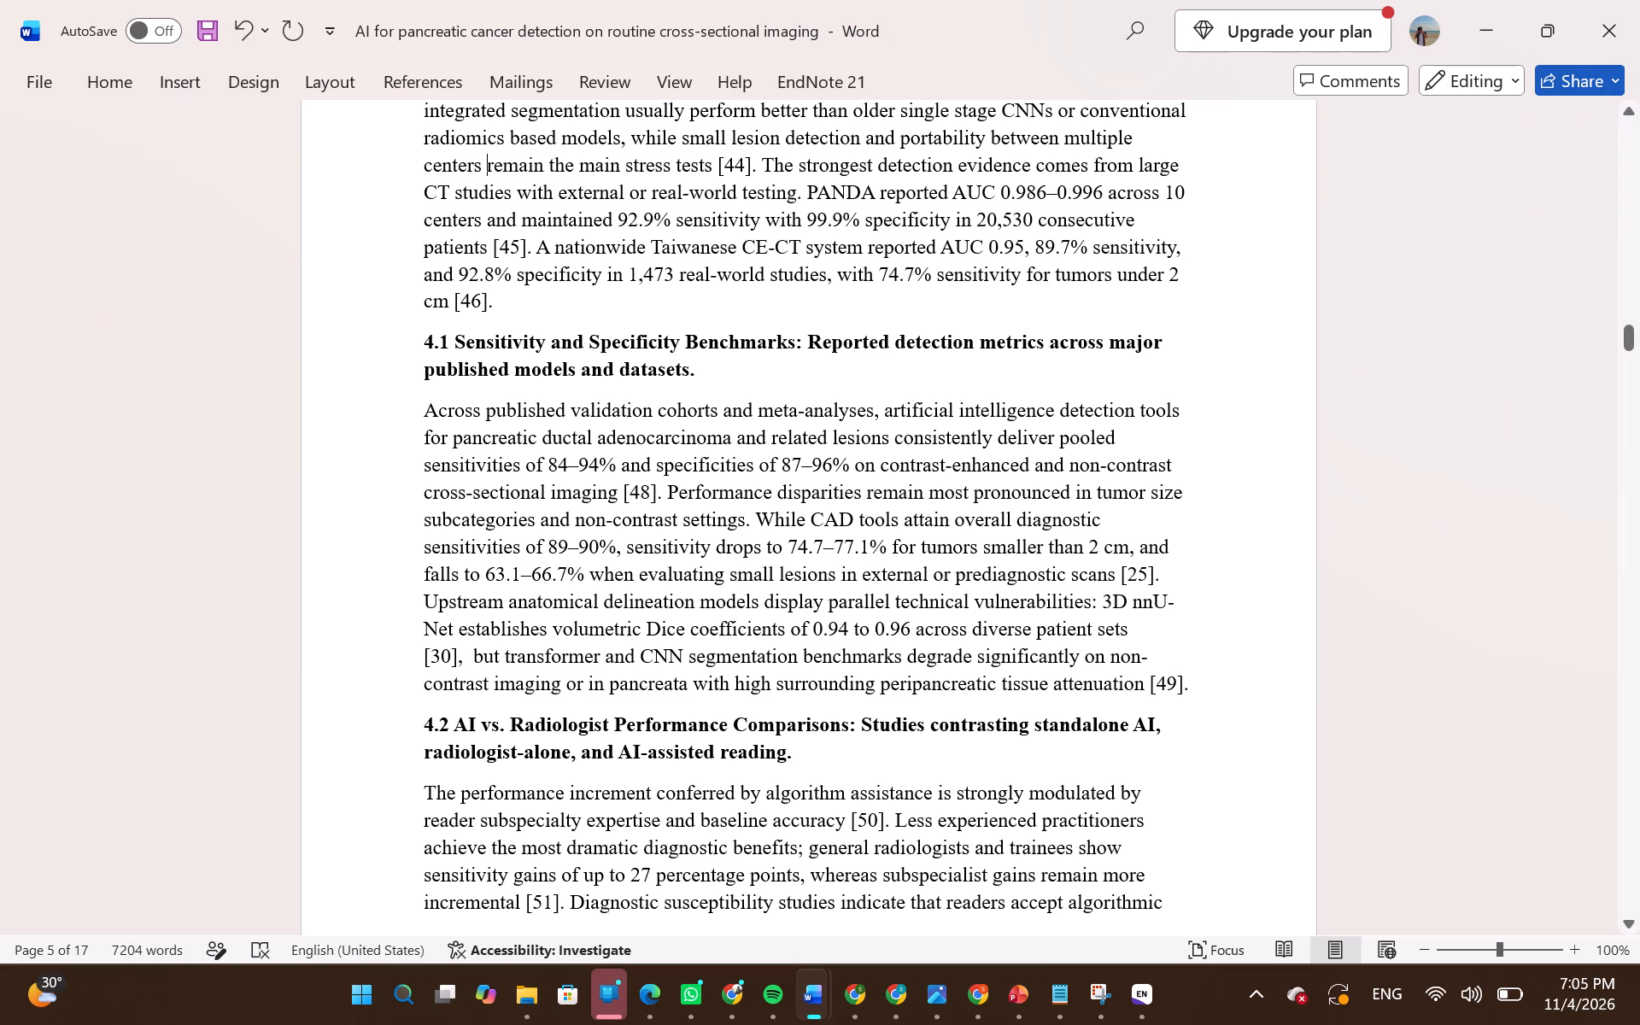
Reread section 4's opening paragraph, from the comparative evidence sentence through the "remain the main stress tests" phrase.
scroll(829, 379, up, 1)
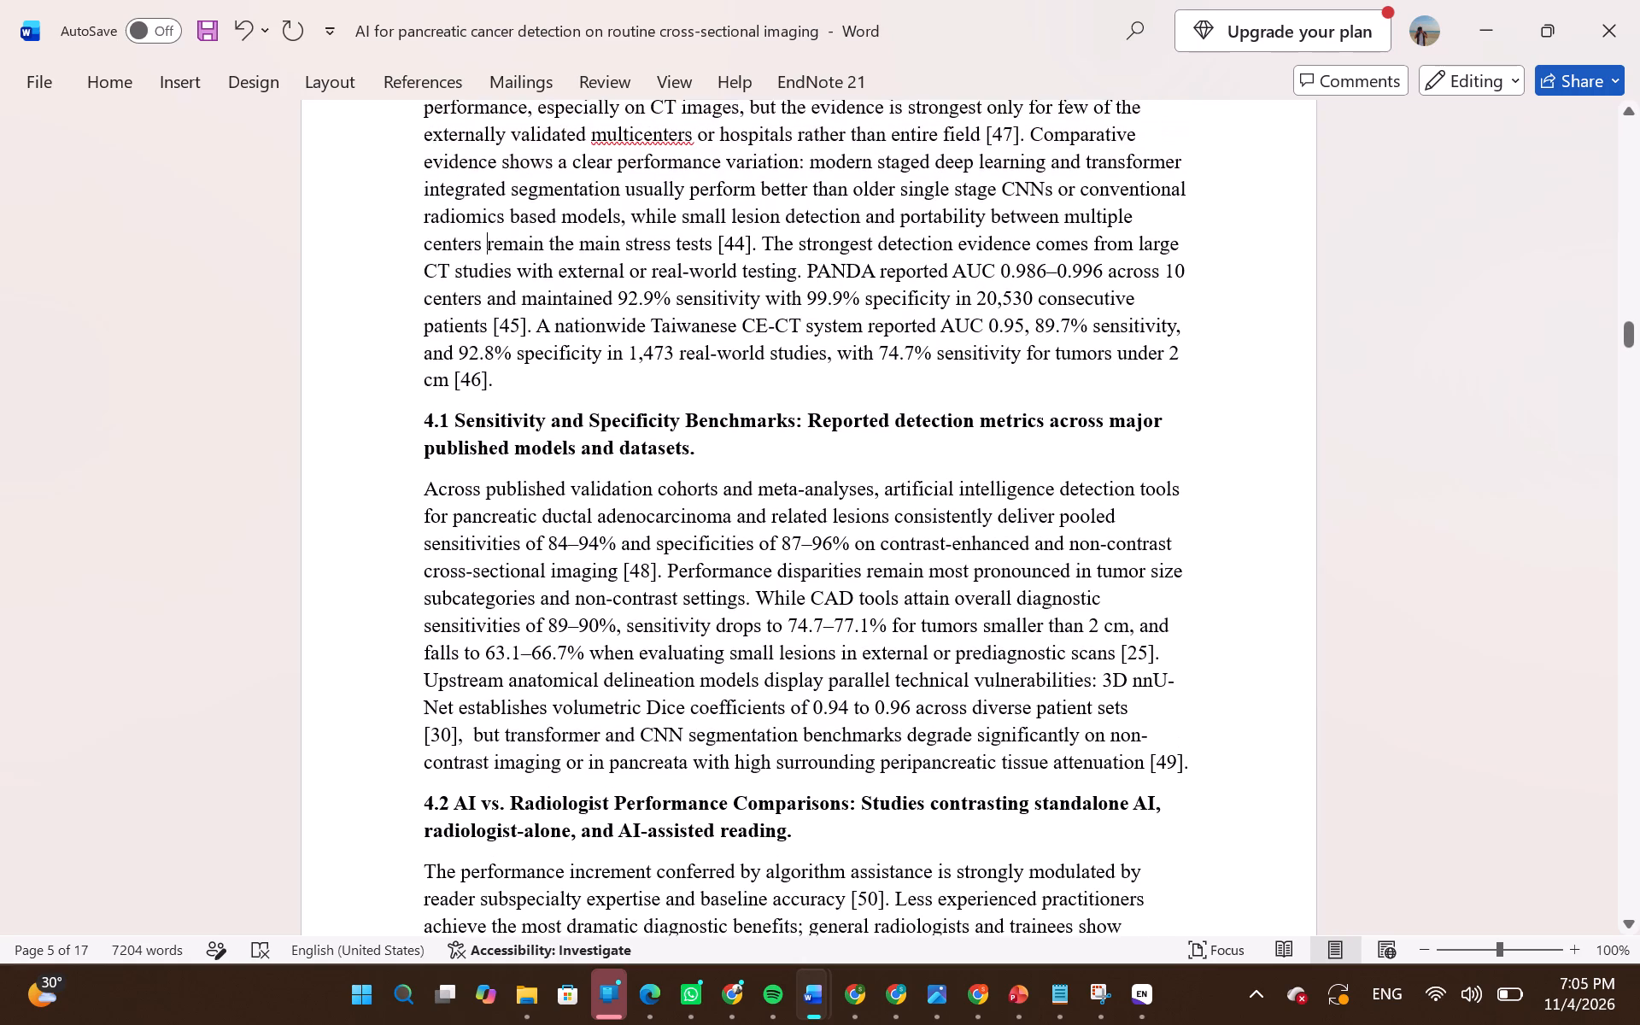
scroll(829, 379, up, 2)
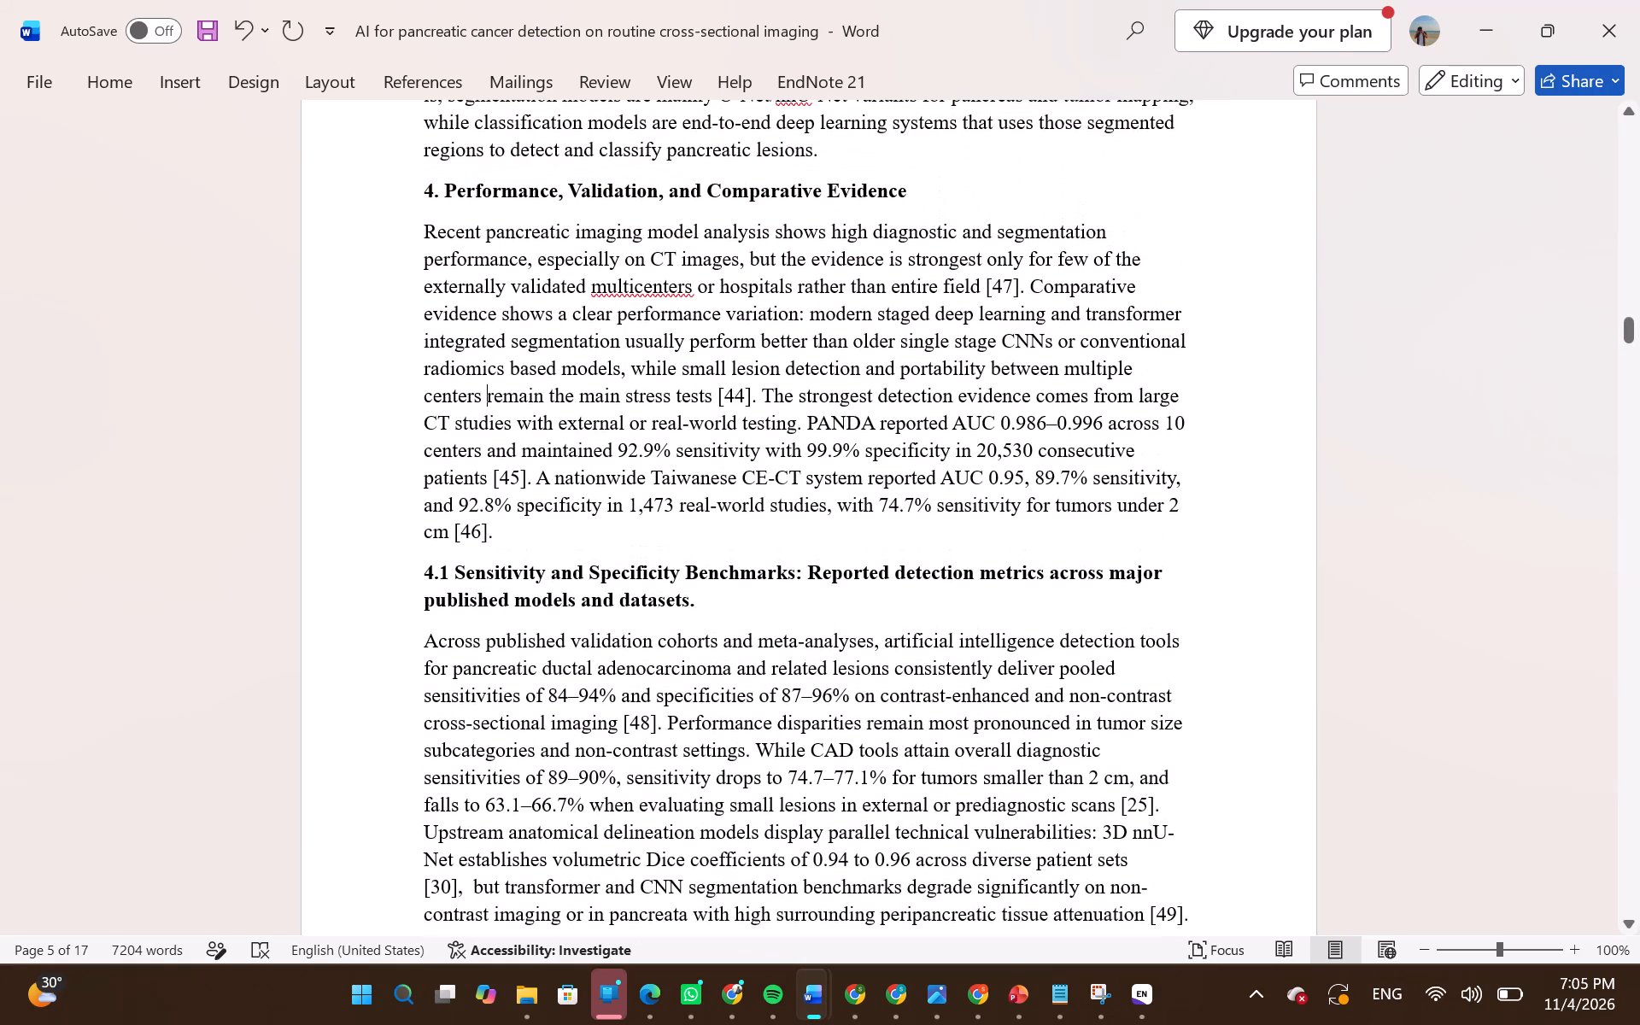
scroll(829, 379, up, 2)
click(905, 305)
click(1100, 333)
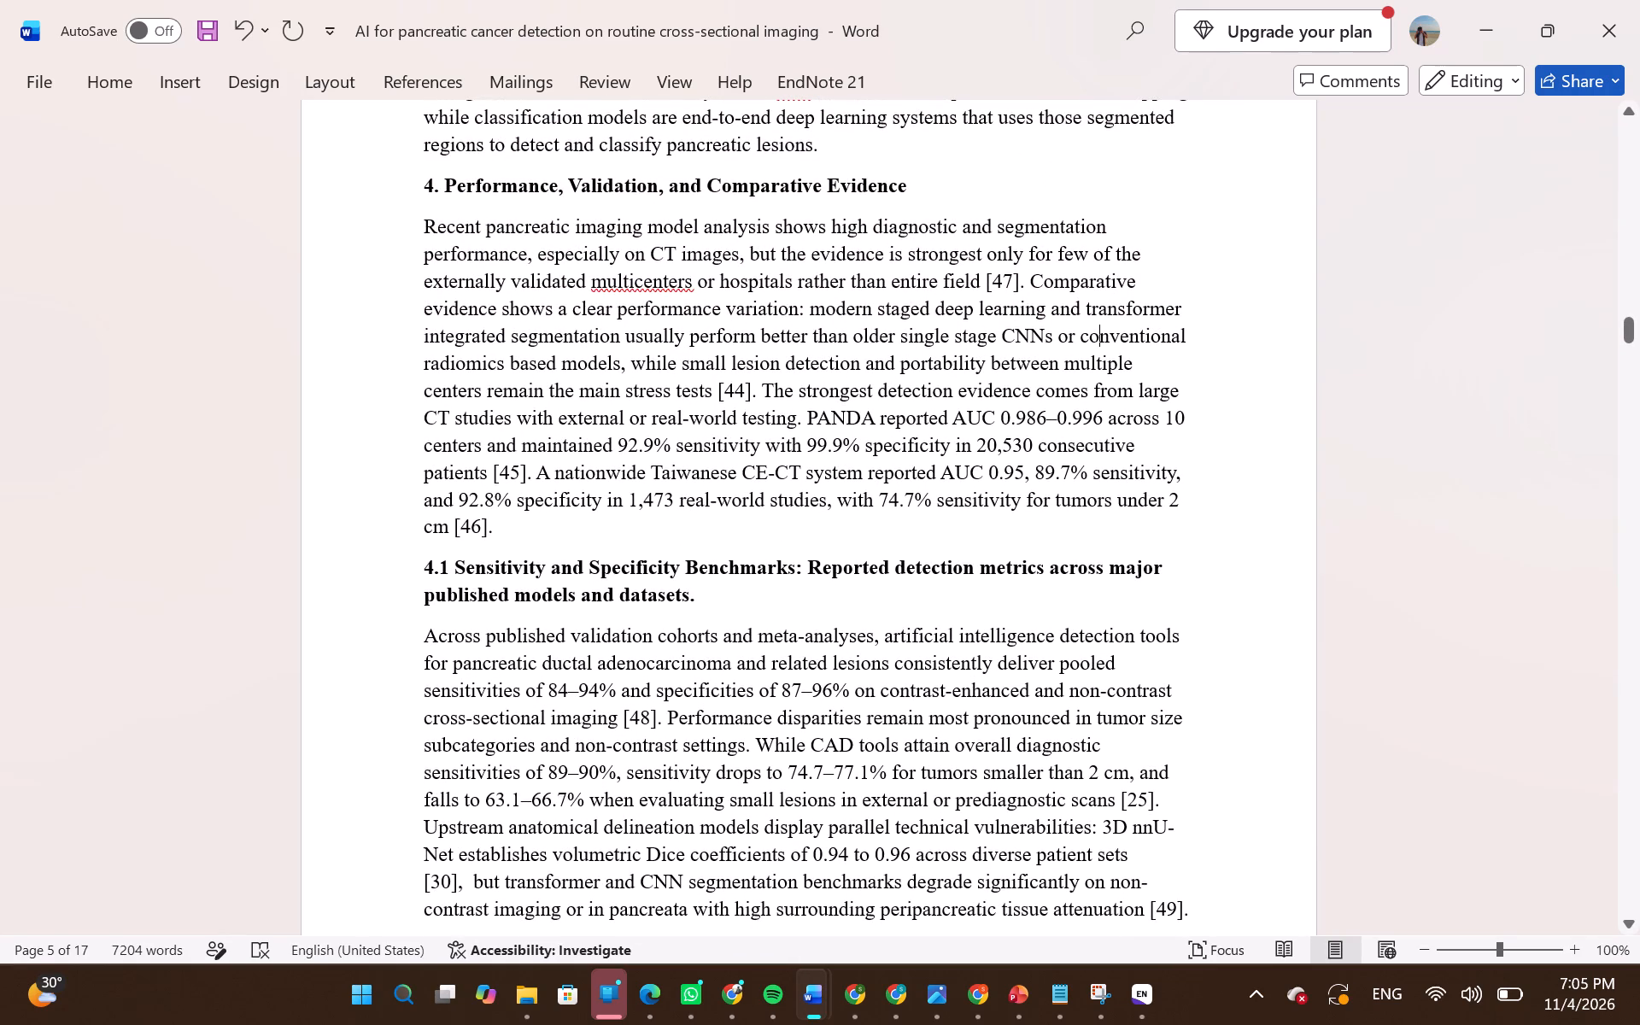
click(561, 358)
click(914, 328)
click(1039, 359)
click(489, 391)
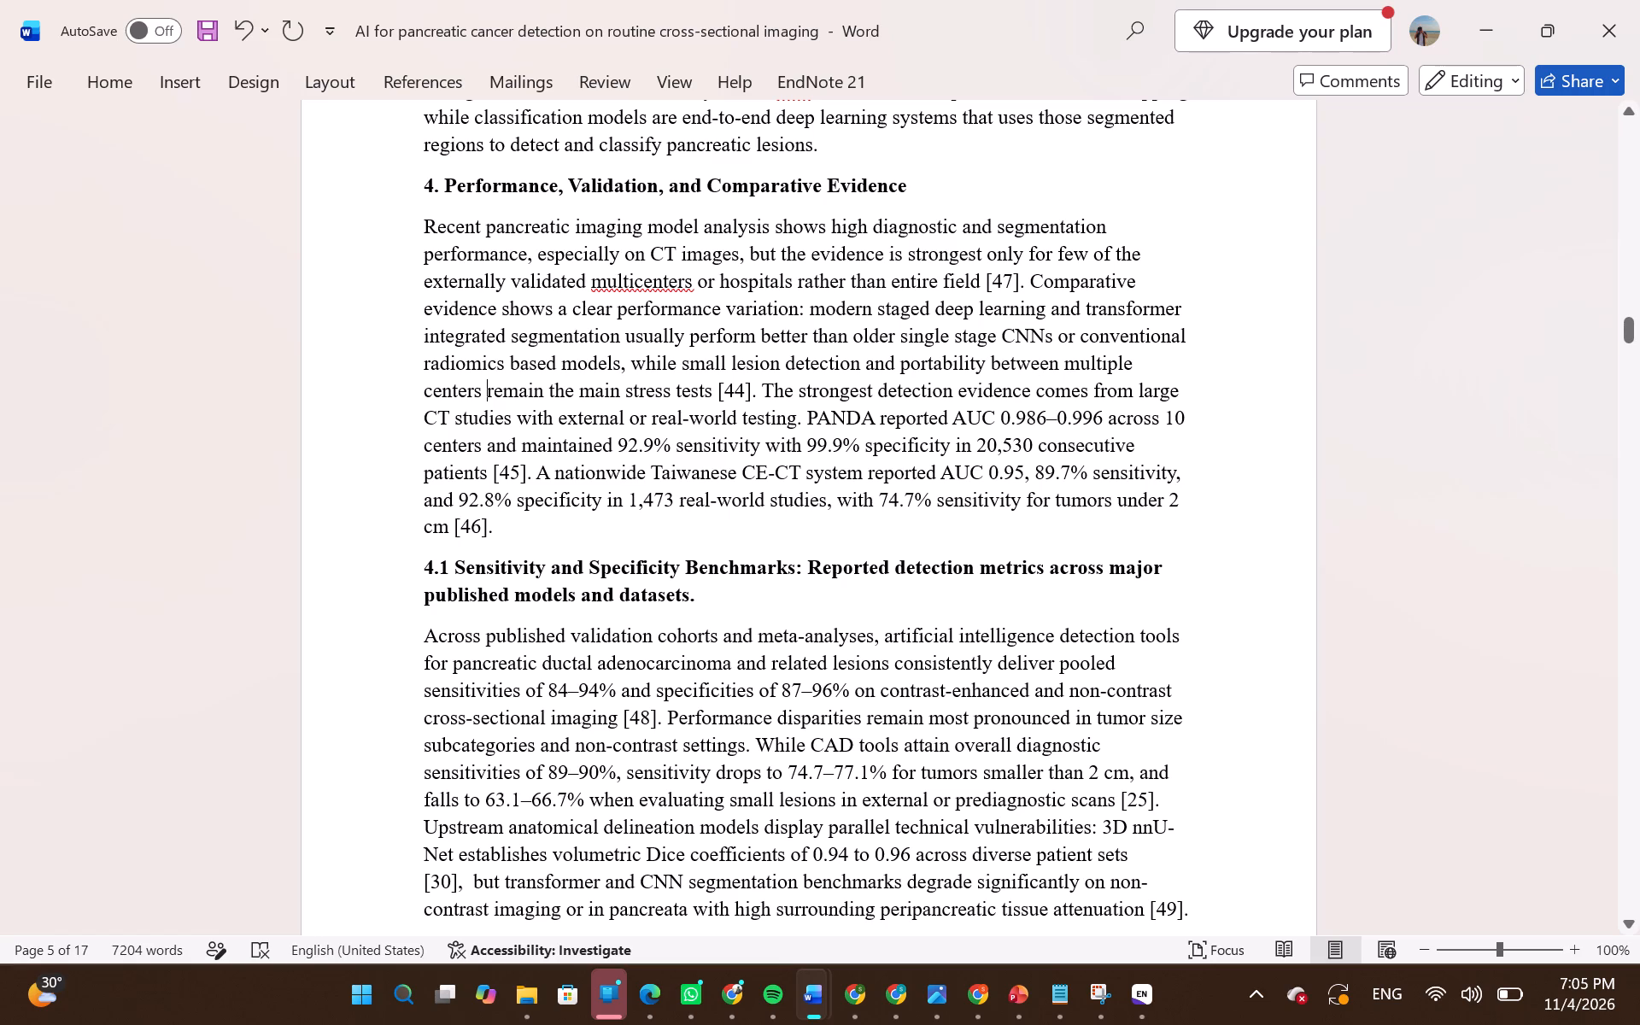
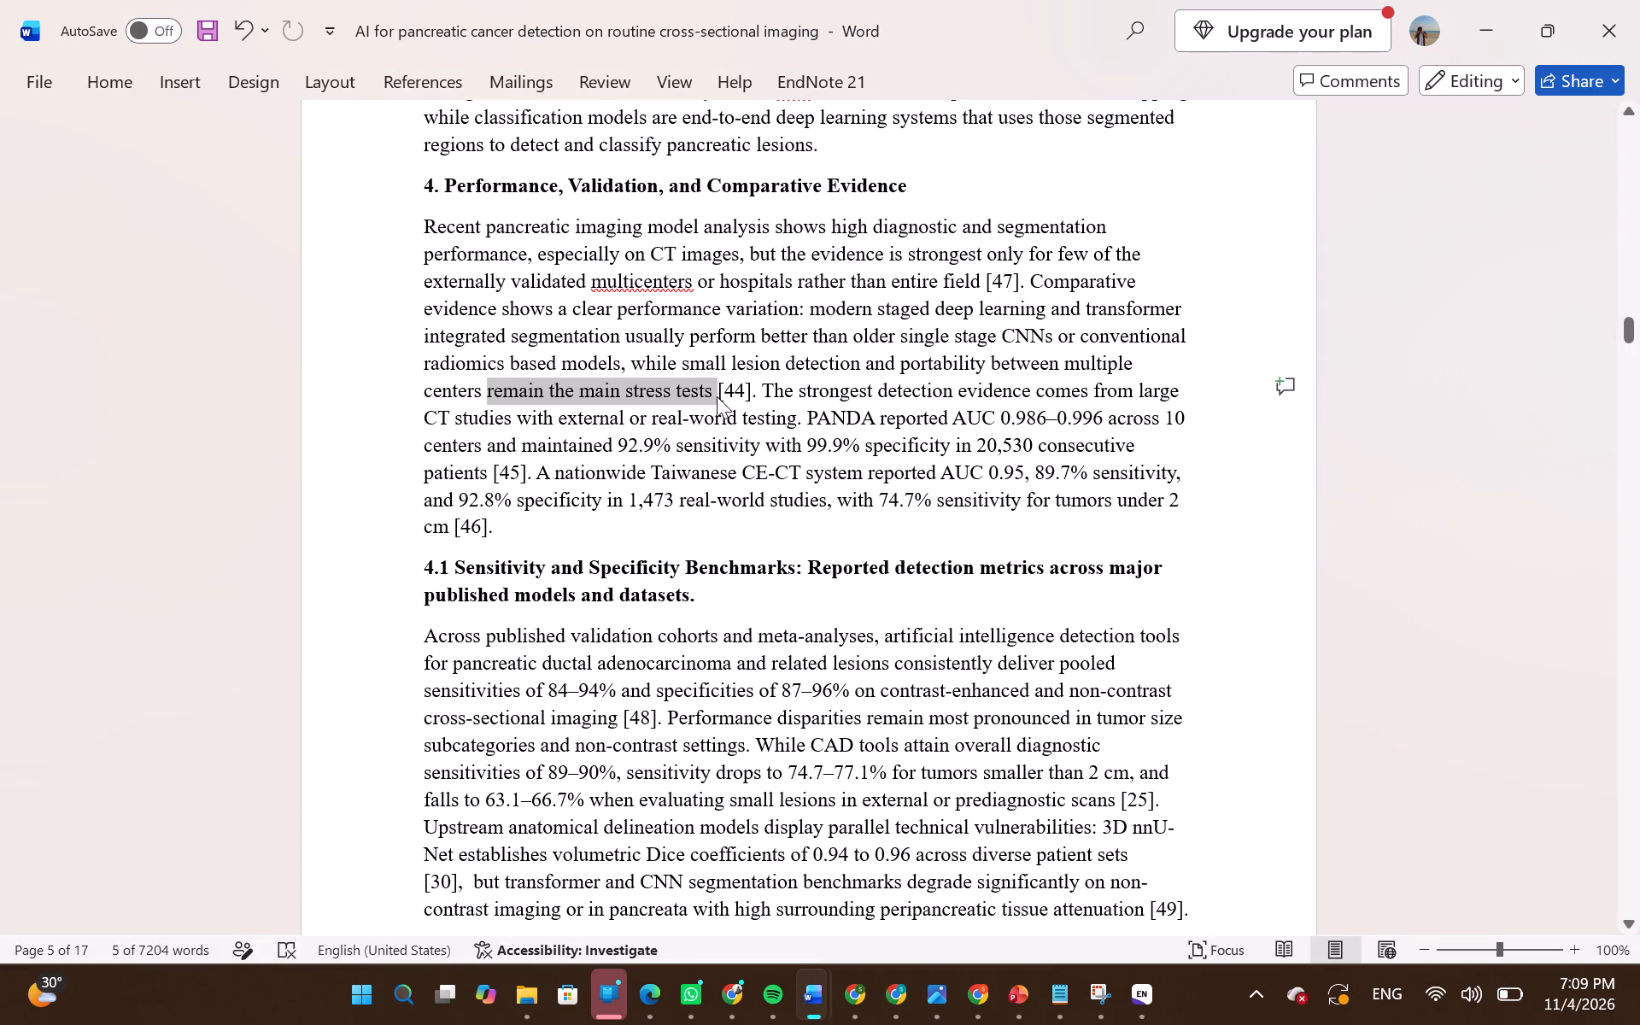
key(BackSpace)
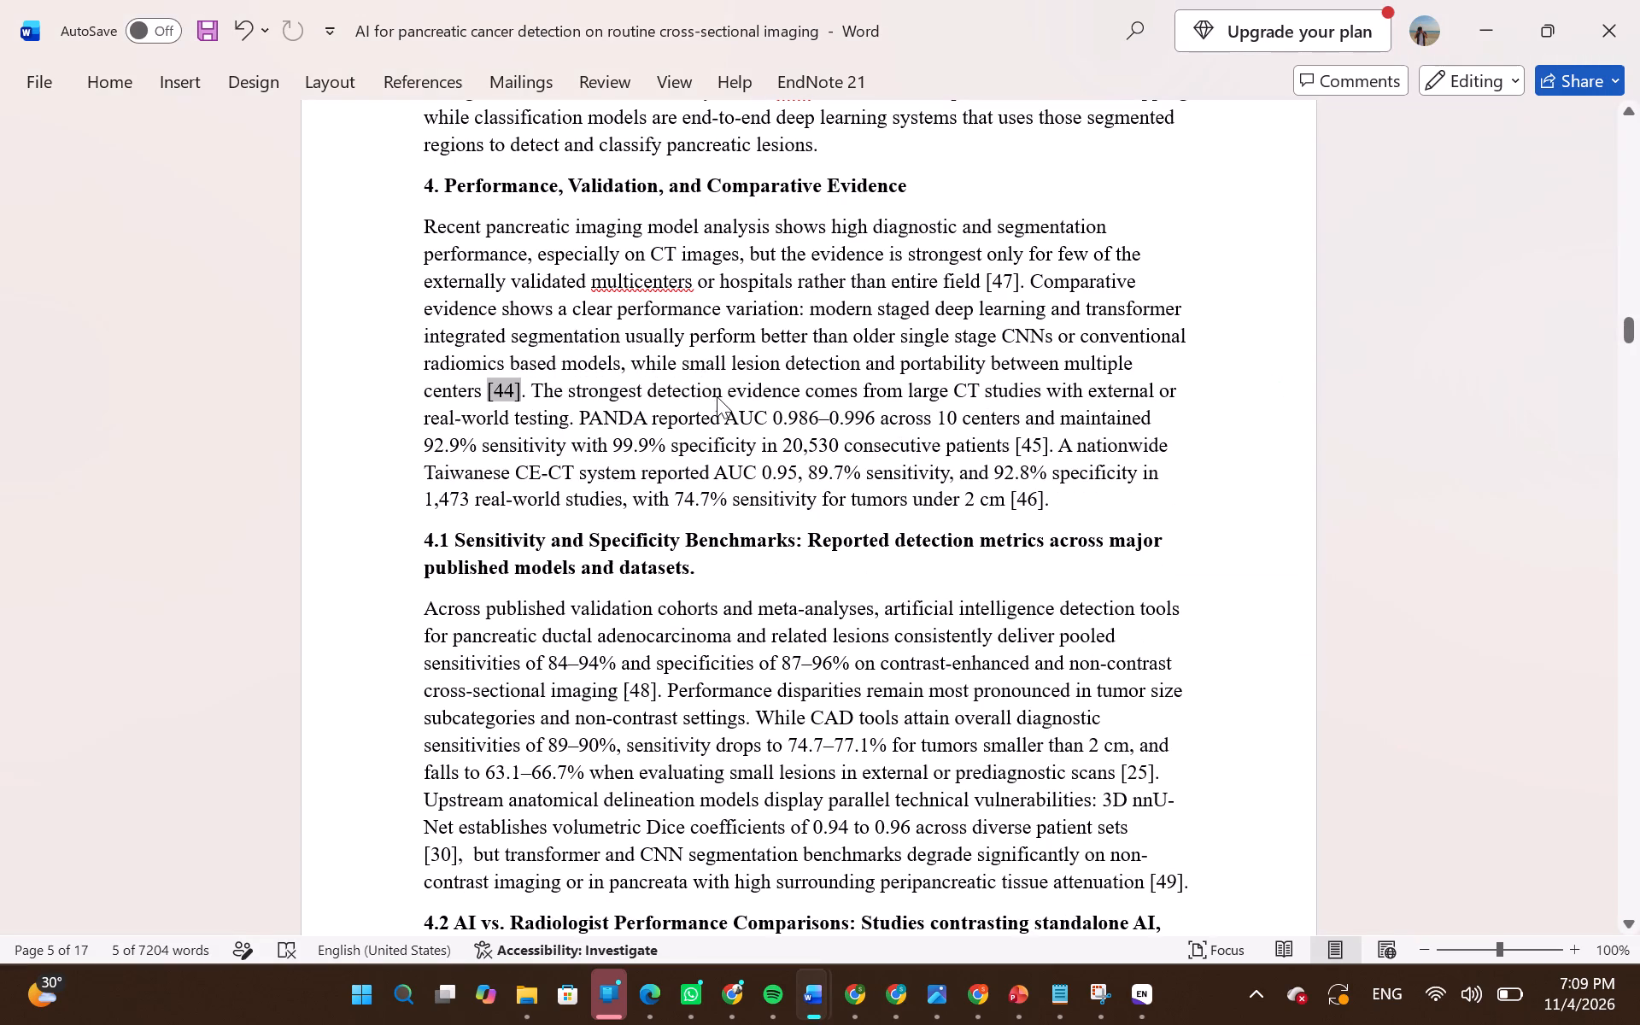
text(rwem)
key(BackSpace)
key(BackSpace)
key(BackSpace)
text(emains the main task)
key(space)
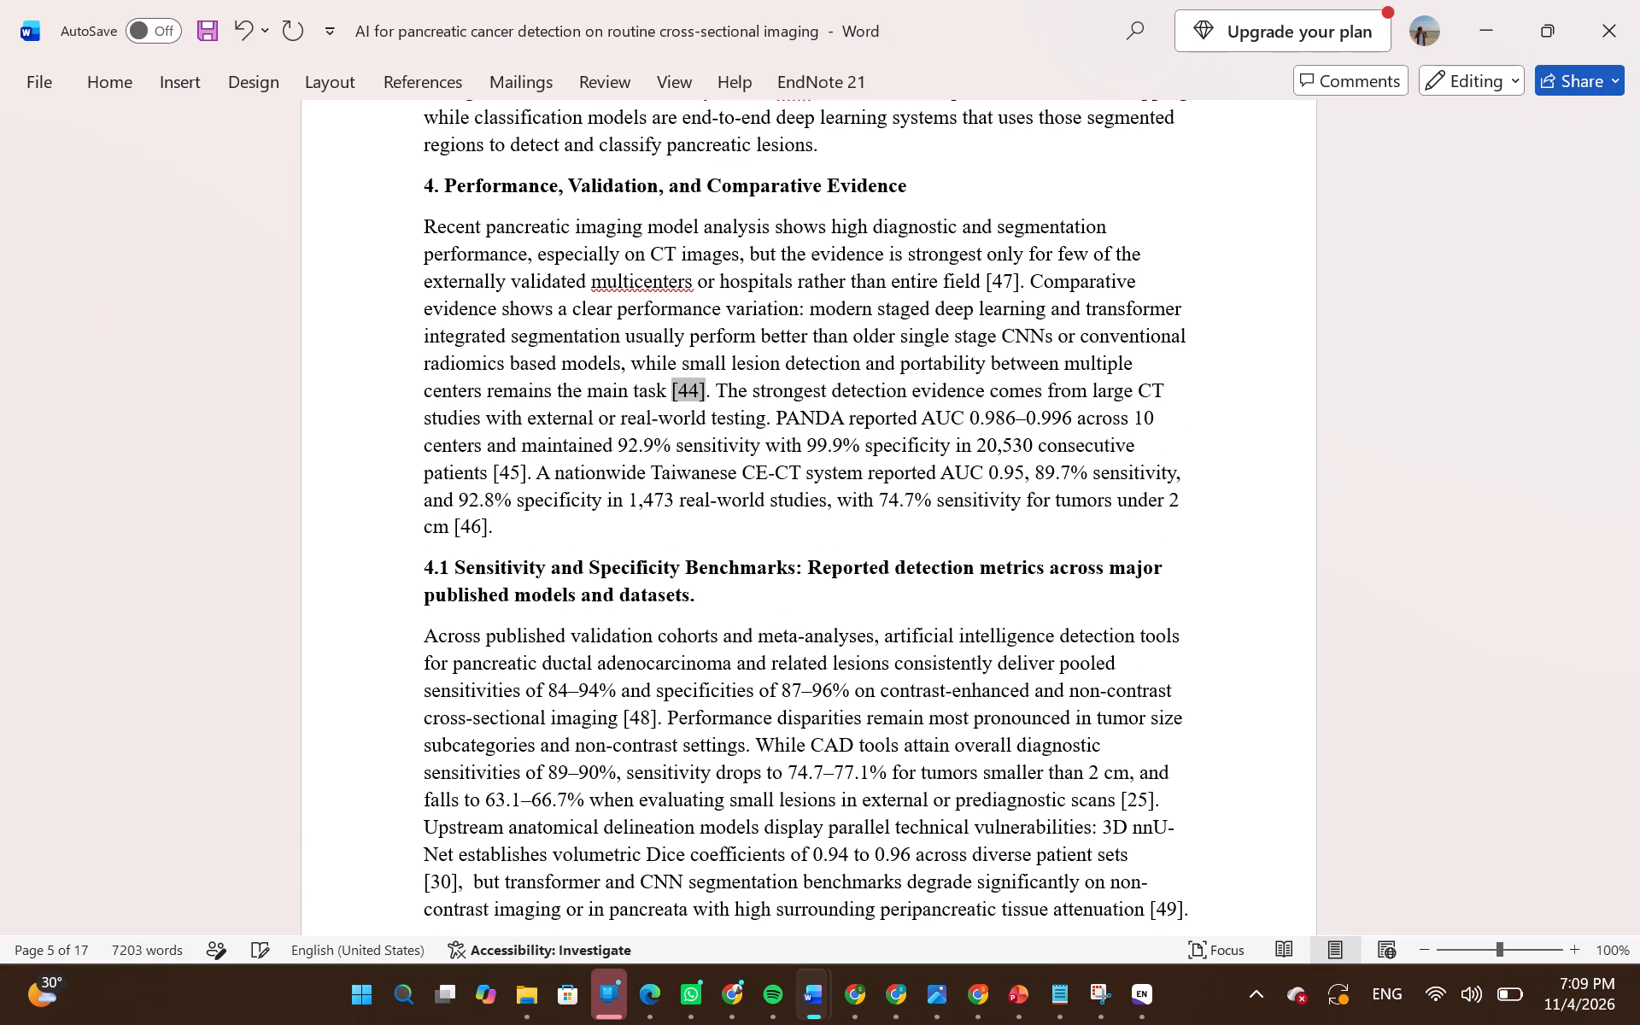
key(BackSpace)
key(BackSpace)
key(BackSpace)
key(BackSpace)
key(BackSpace)
text(problem.)
key(BackSpace)
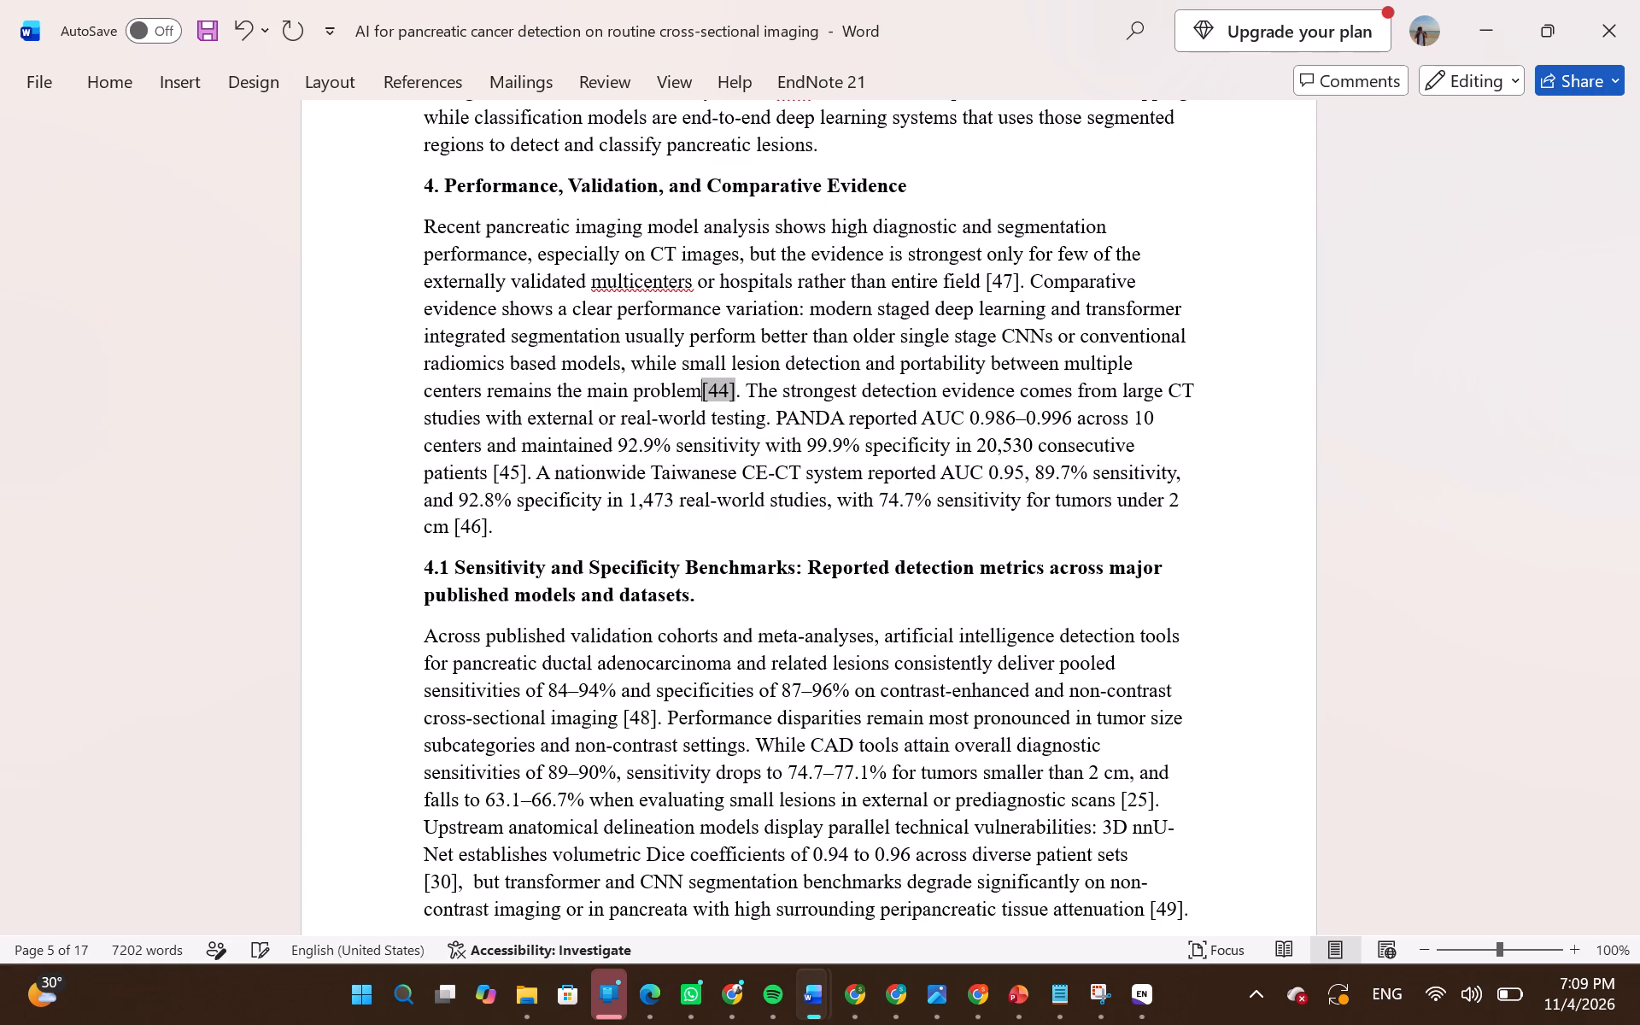
Insert "images" after "large CT" in section 4's sentence beginning "The strongest detection evidence".
drag(749, 392, 975, 395)
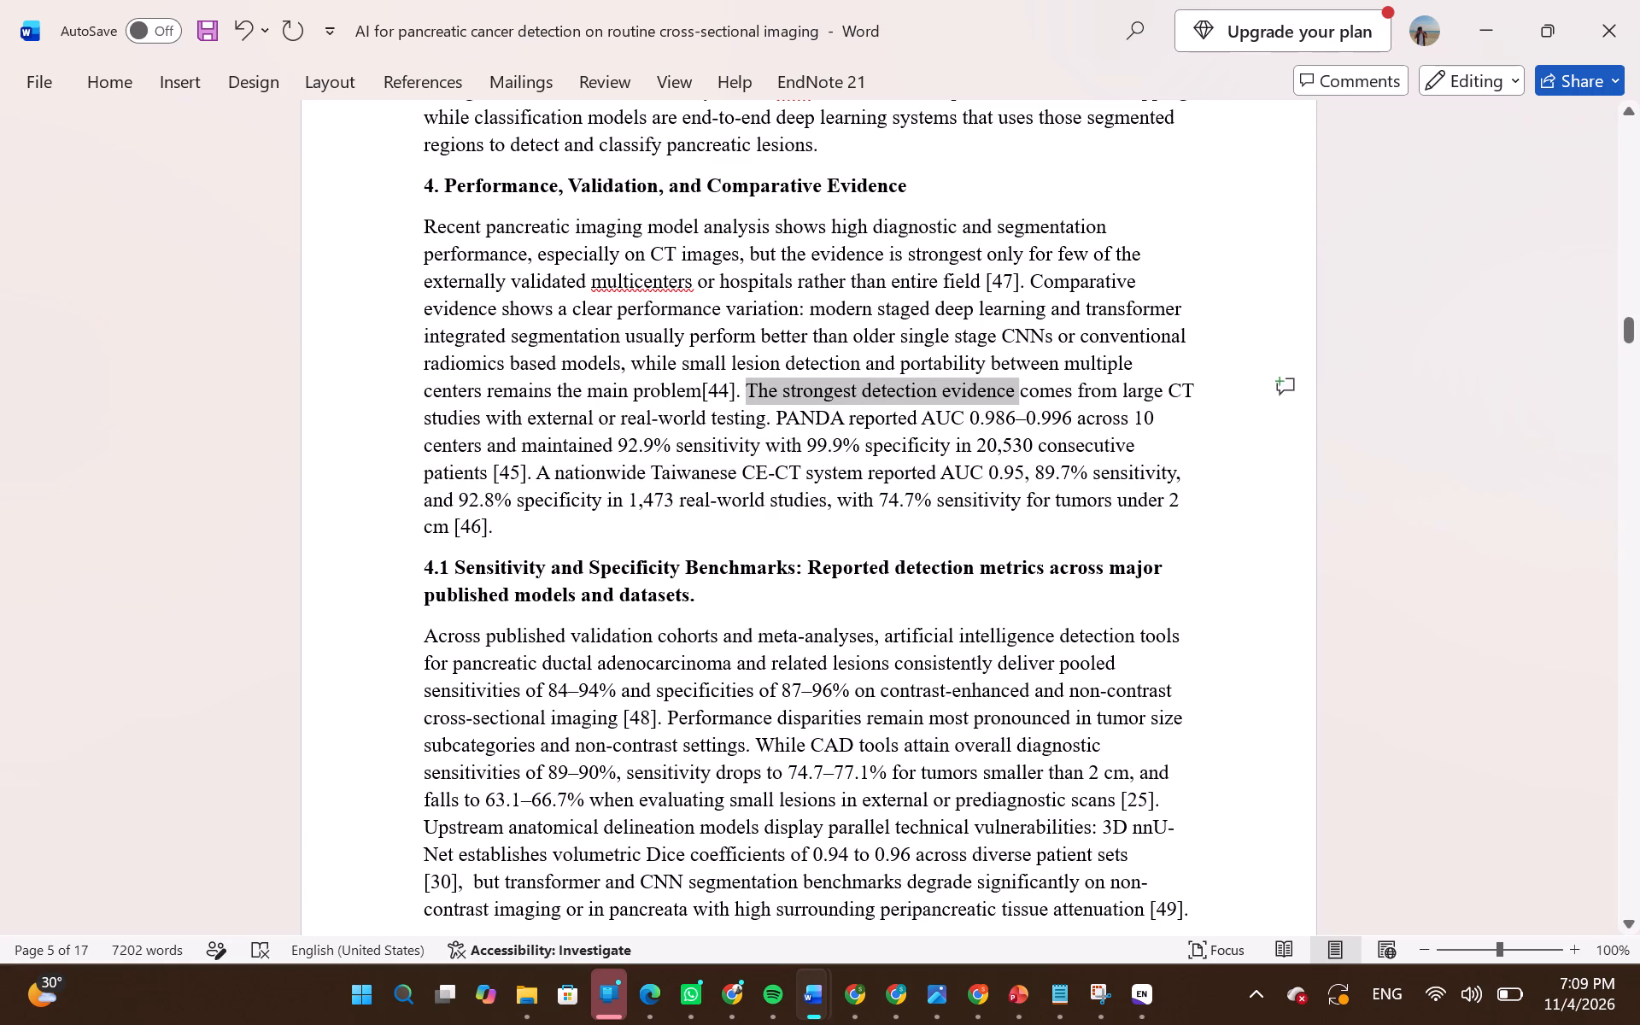
drag(975, 395, 1153, 388)
click(1198, 409)
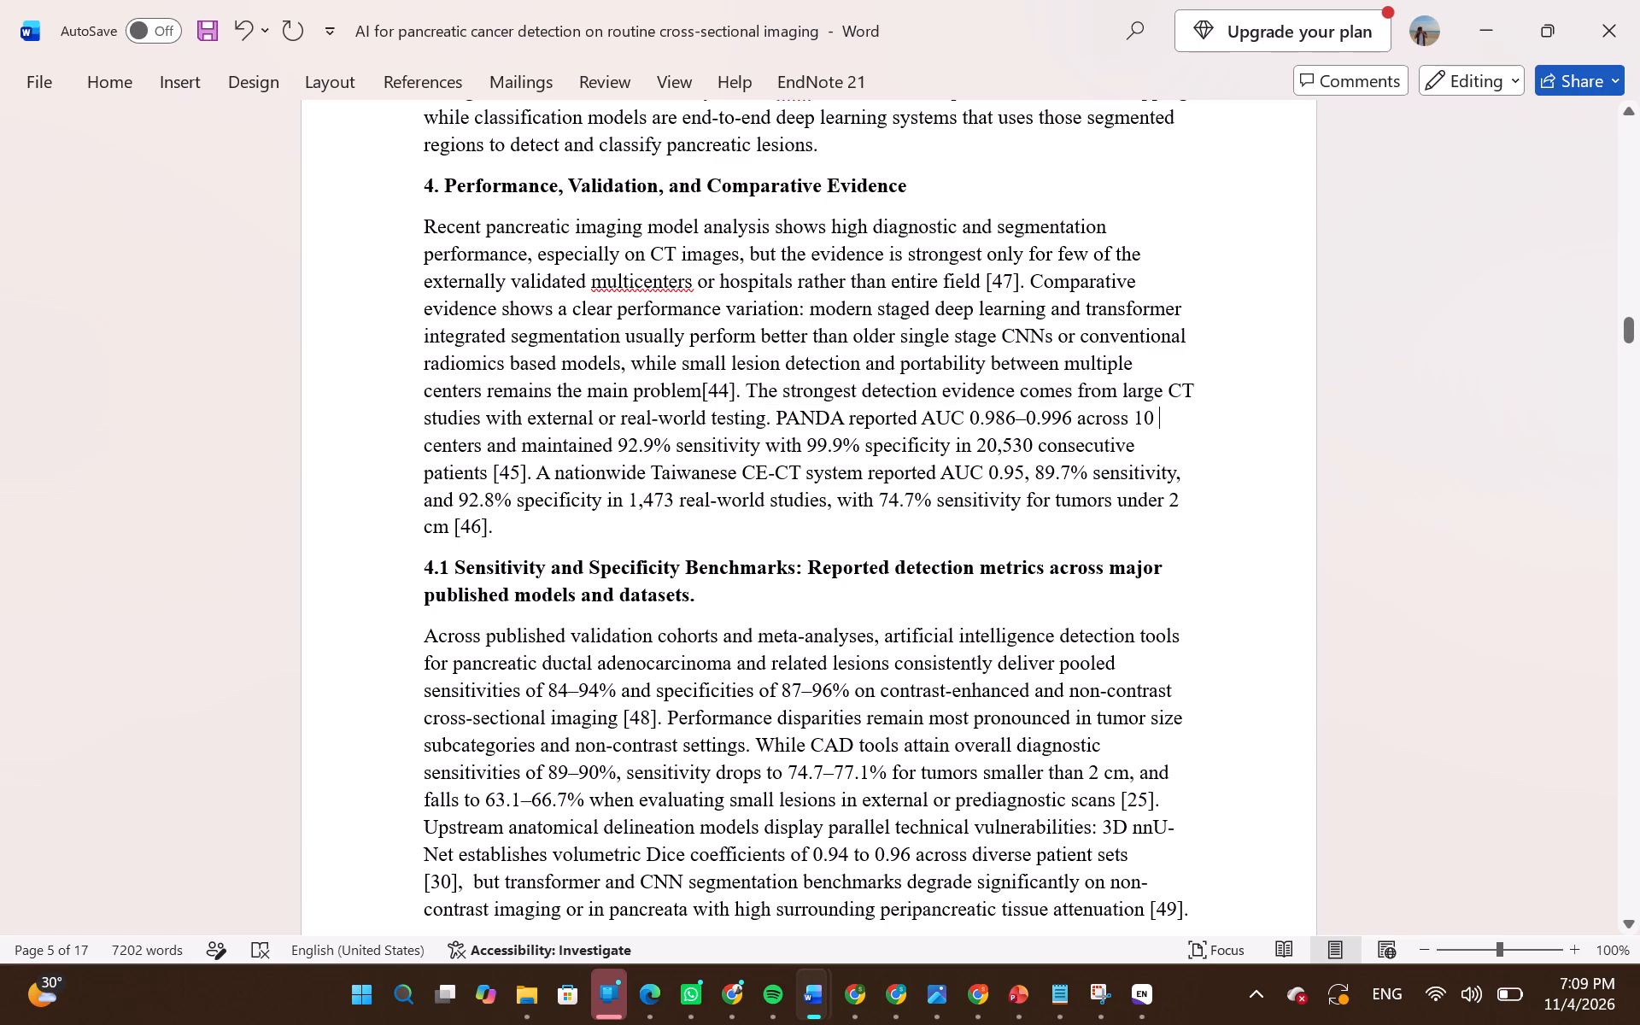
click(1198, 390)
text(images)
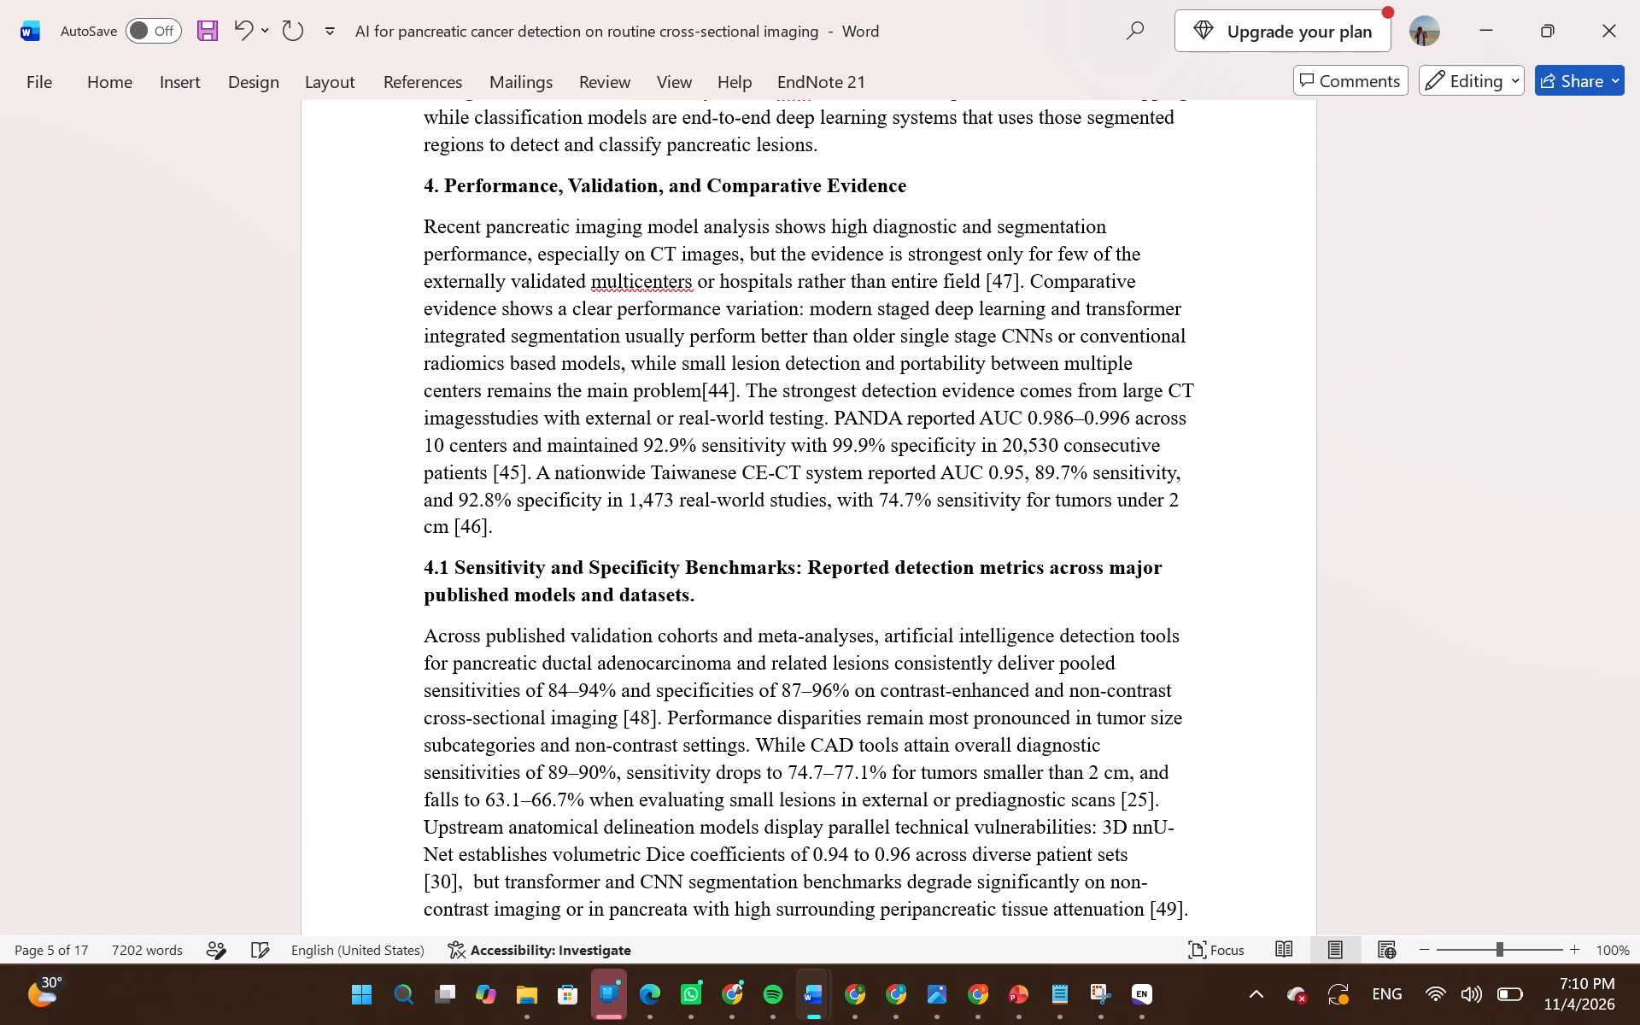
key(space)
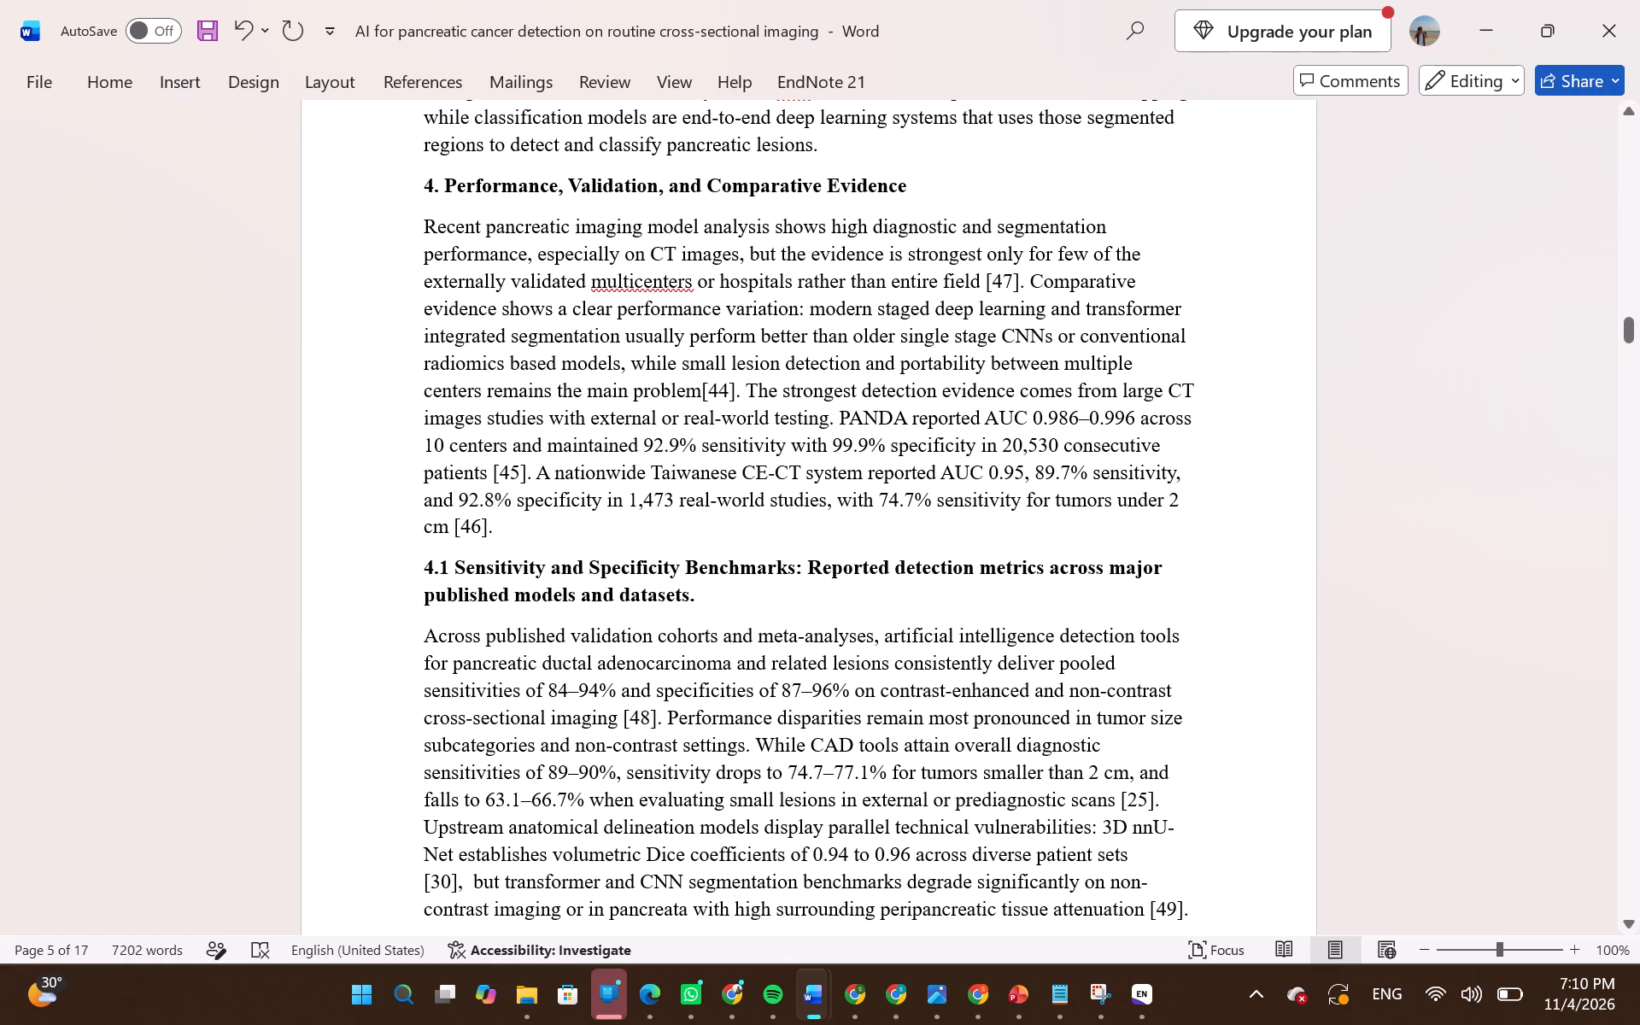
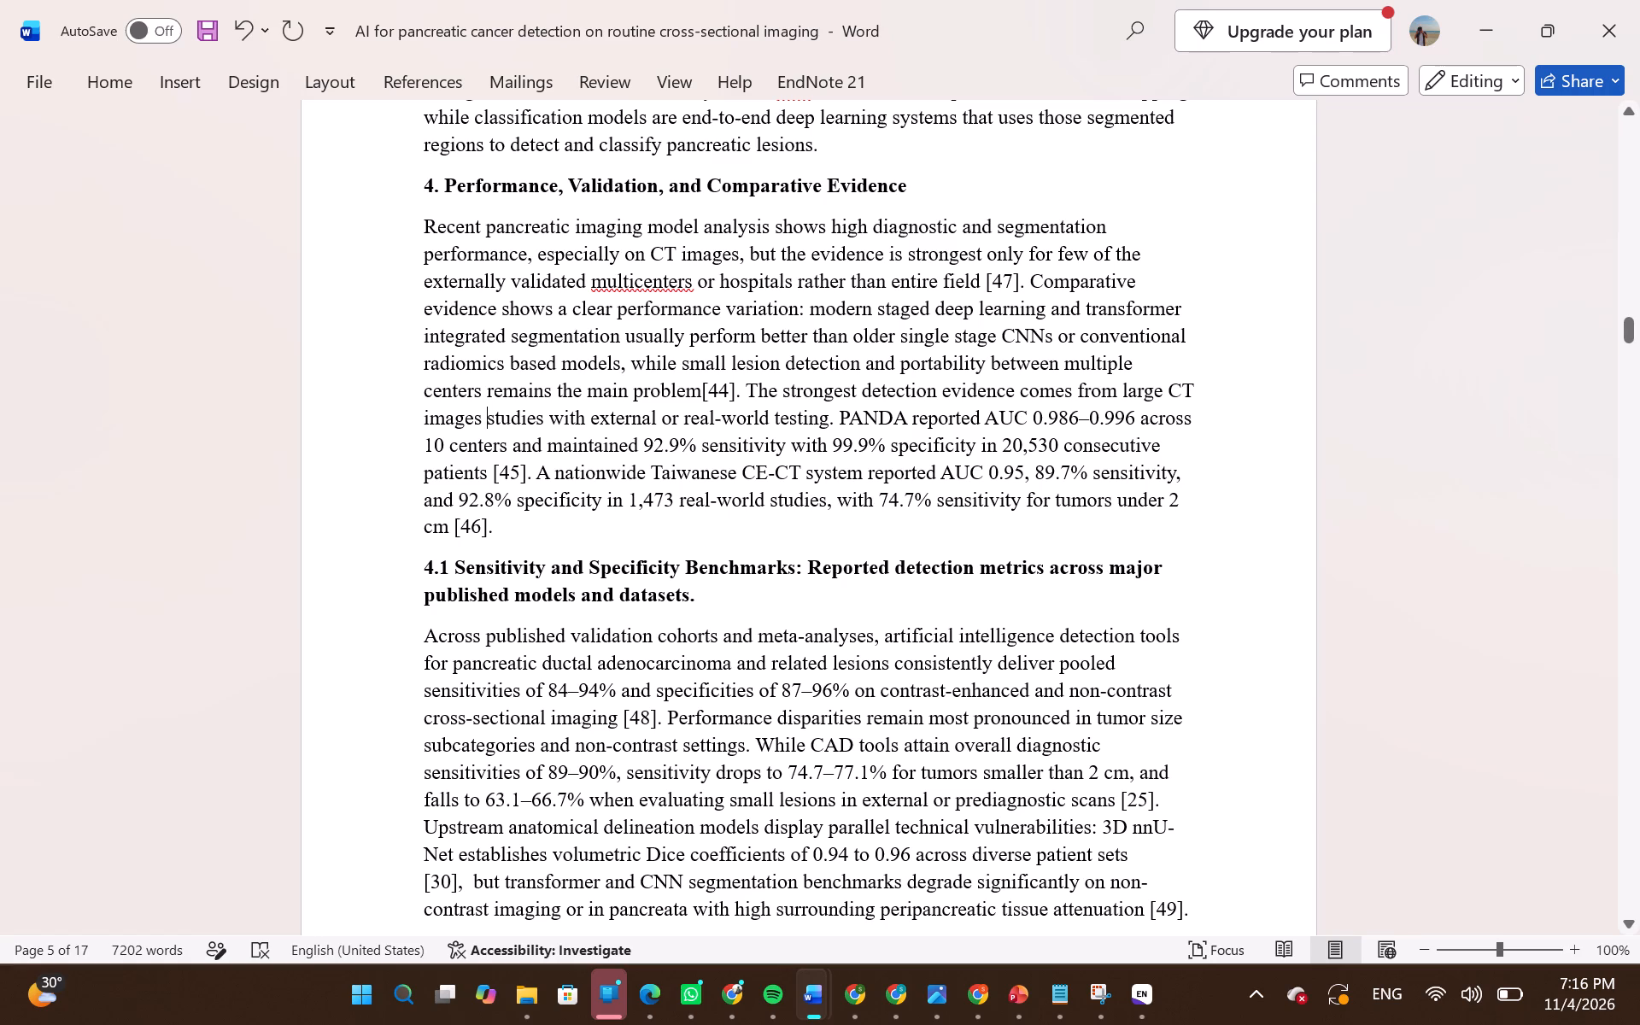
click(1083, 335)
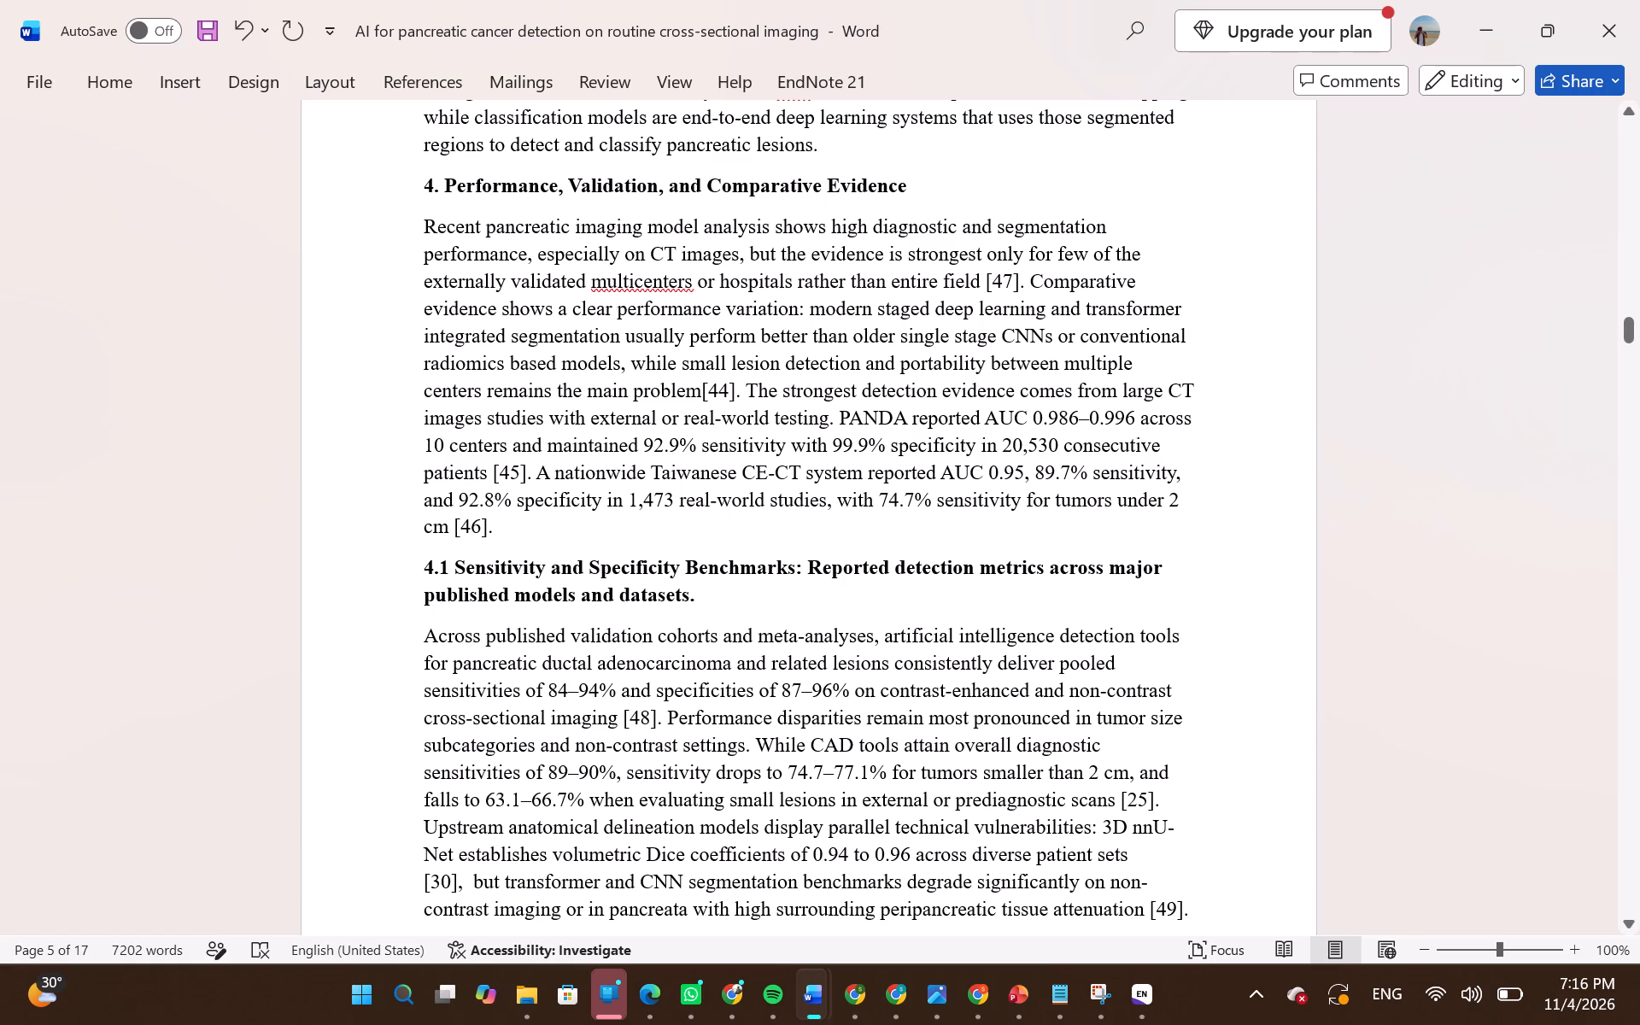
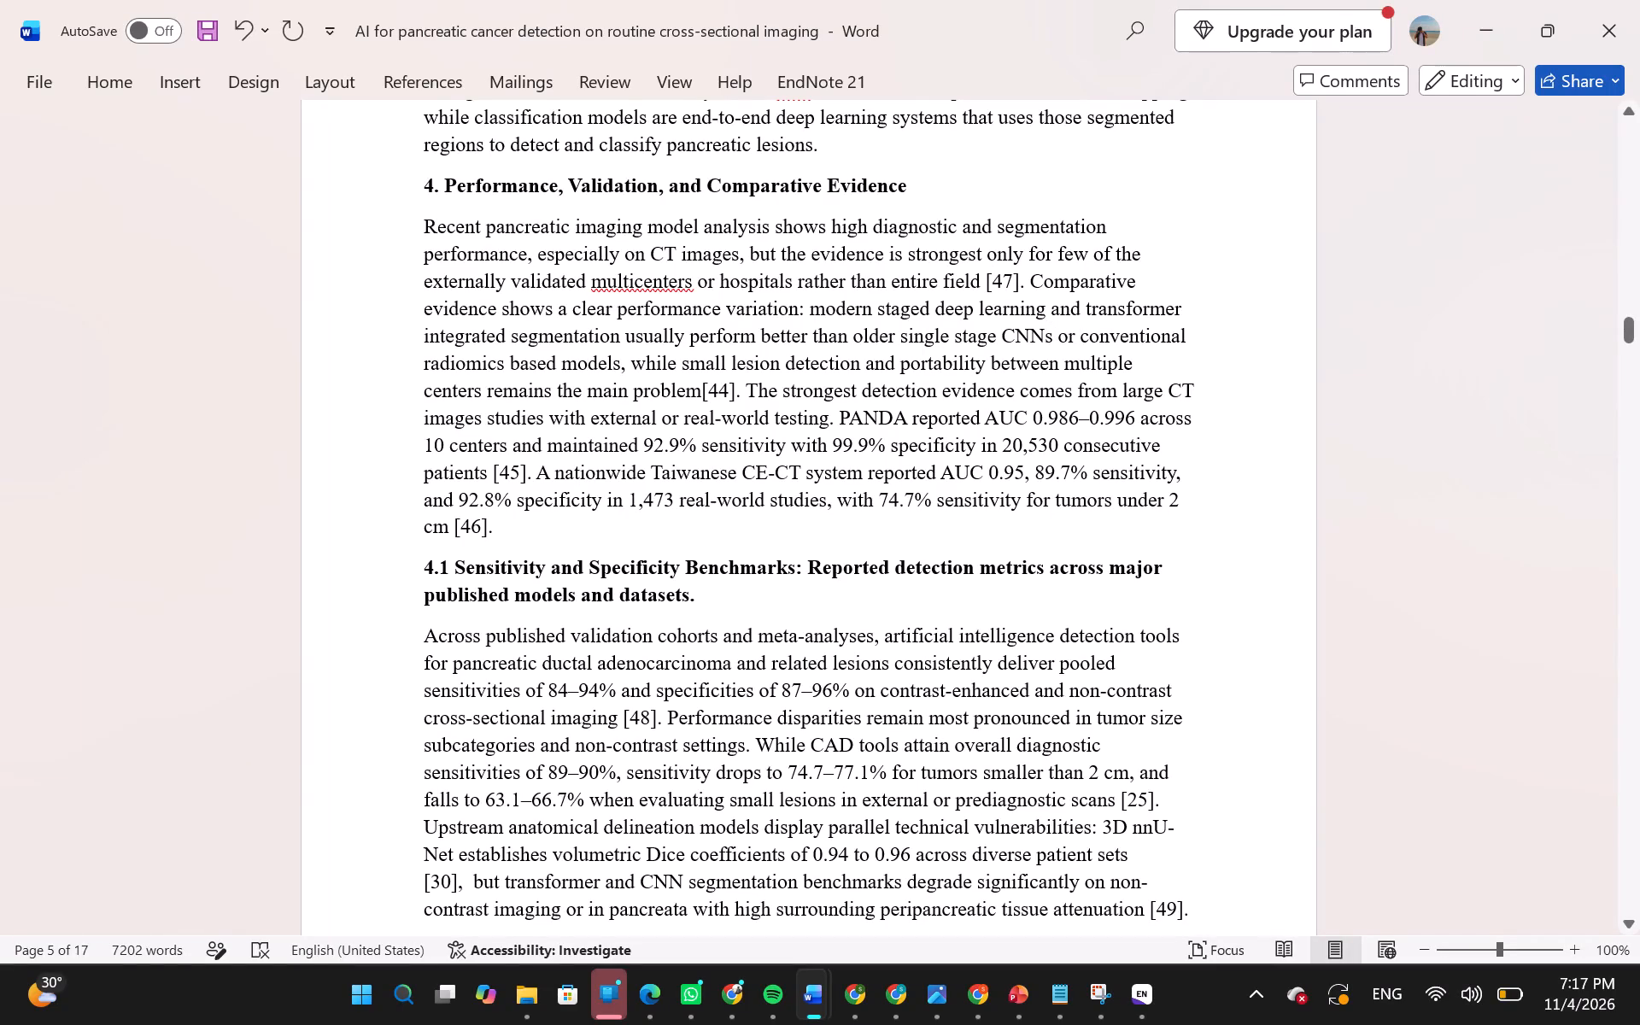
Review section 4's sentence comparing modern staged deep learning and transformer integrated segmentation with older single stage CNNs, focusing on its comparative wording.
click(903, 415)
click(1015, 314)
click(1072, 357)
click(1053, 340)
click(1104, 340)
click(958, 333)
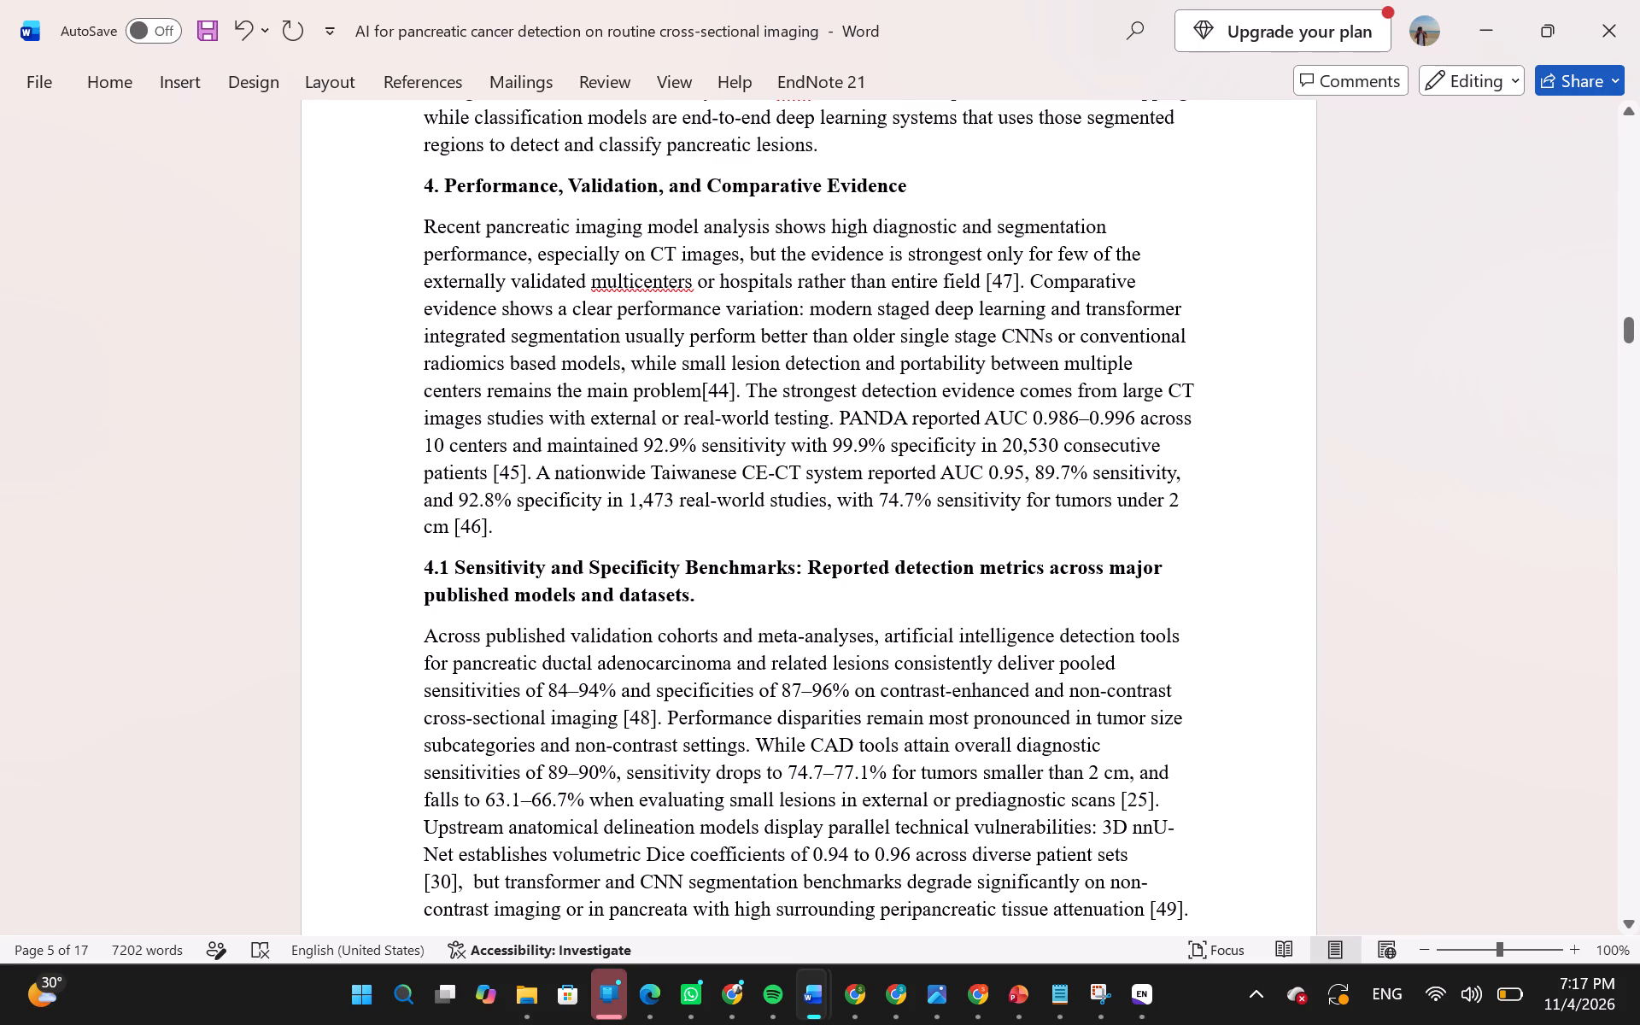
click(1063, 332)
click(1059, 337)
drag(810, 309, 978, 325)
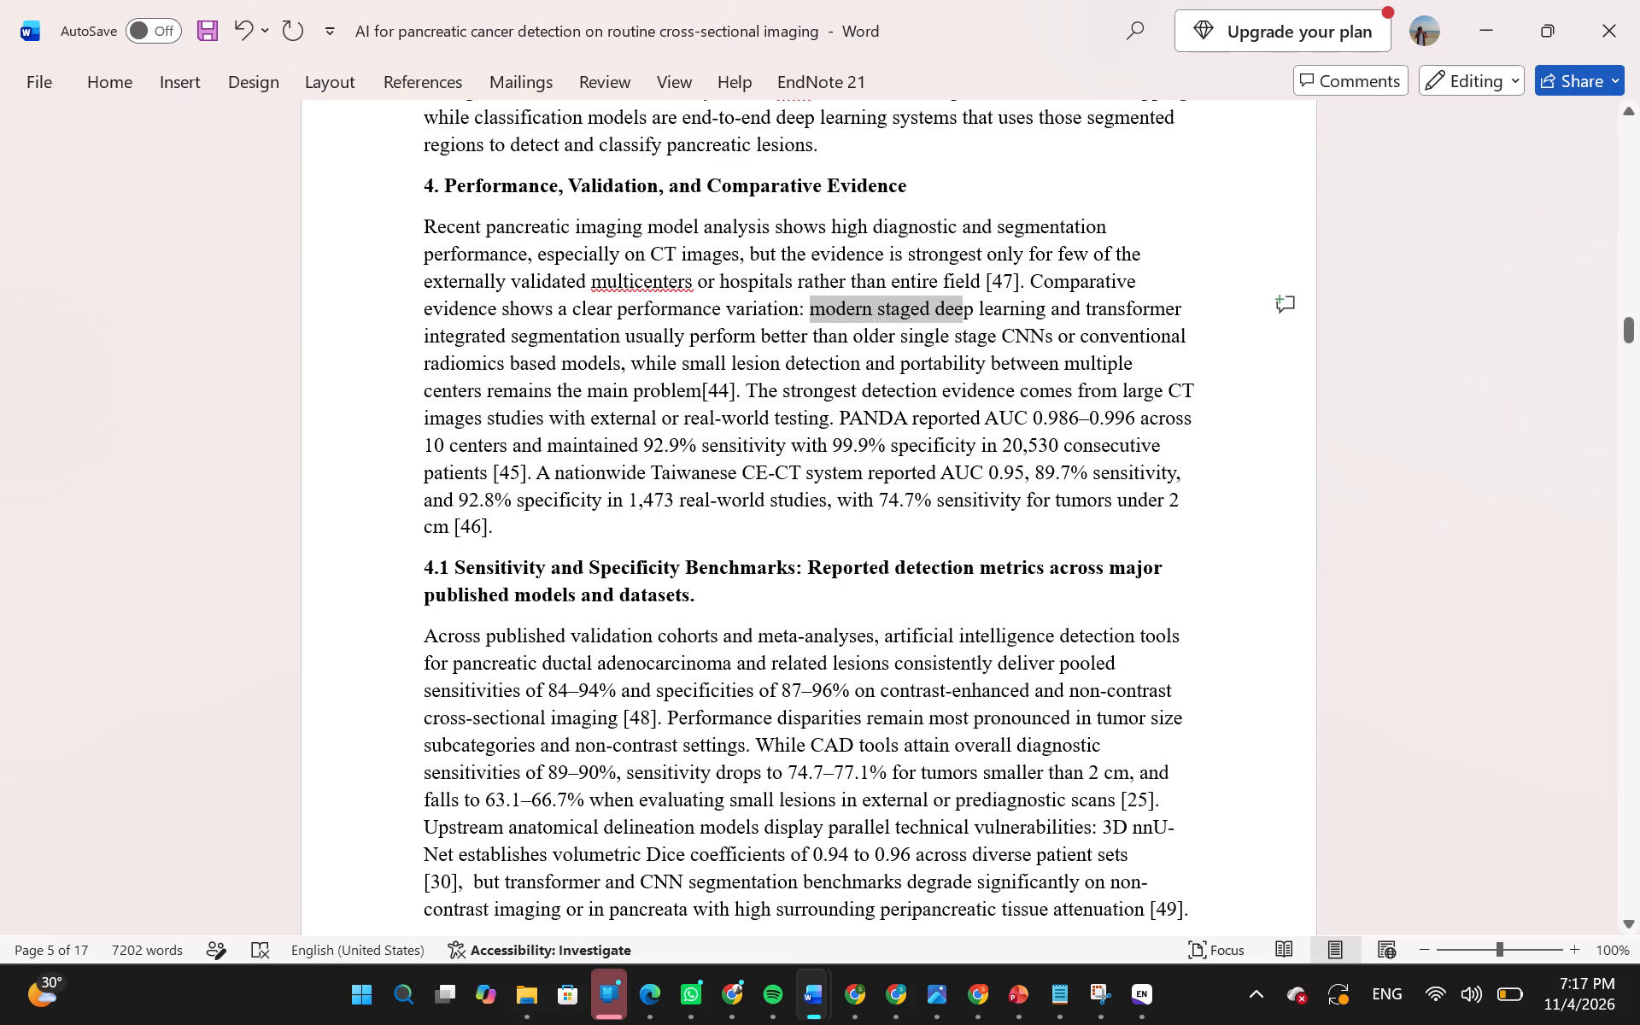
drag(978, 325, 1029, 325)
click(664, 372)
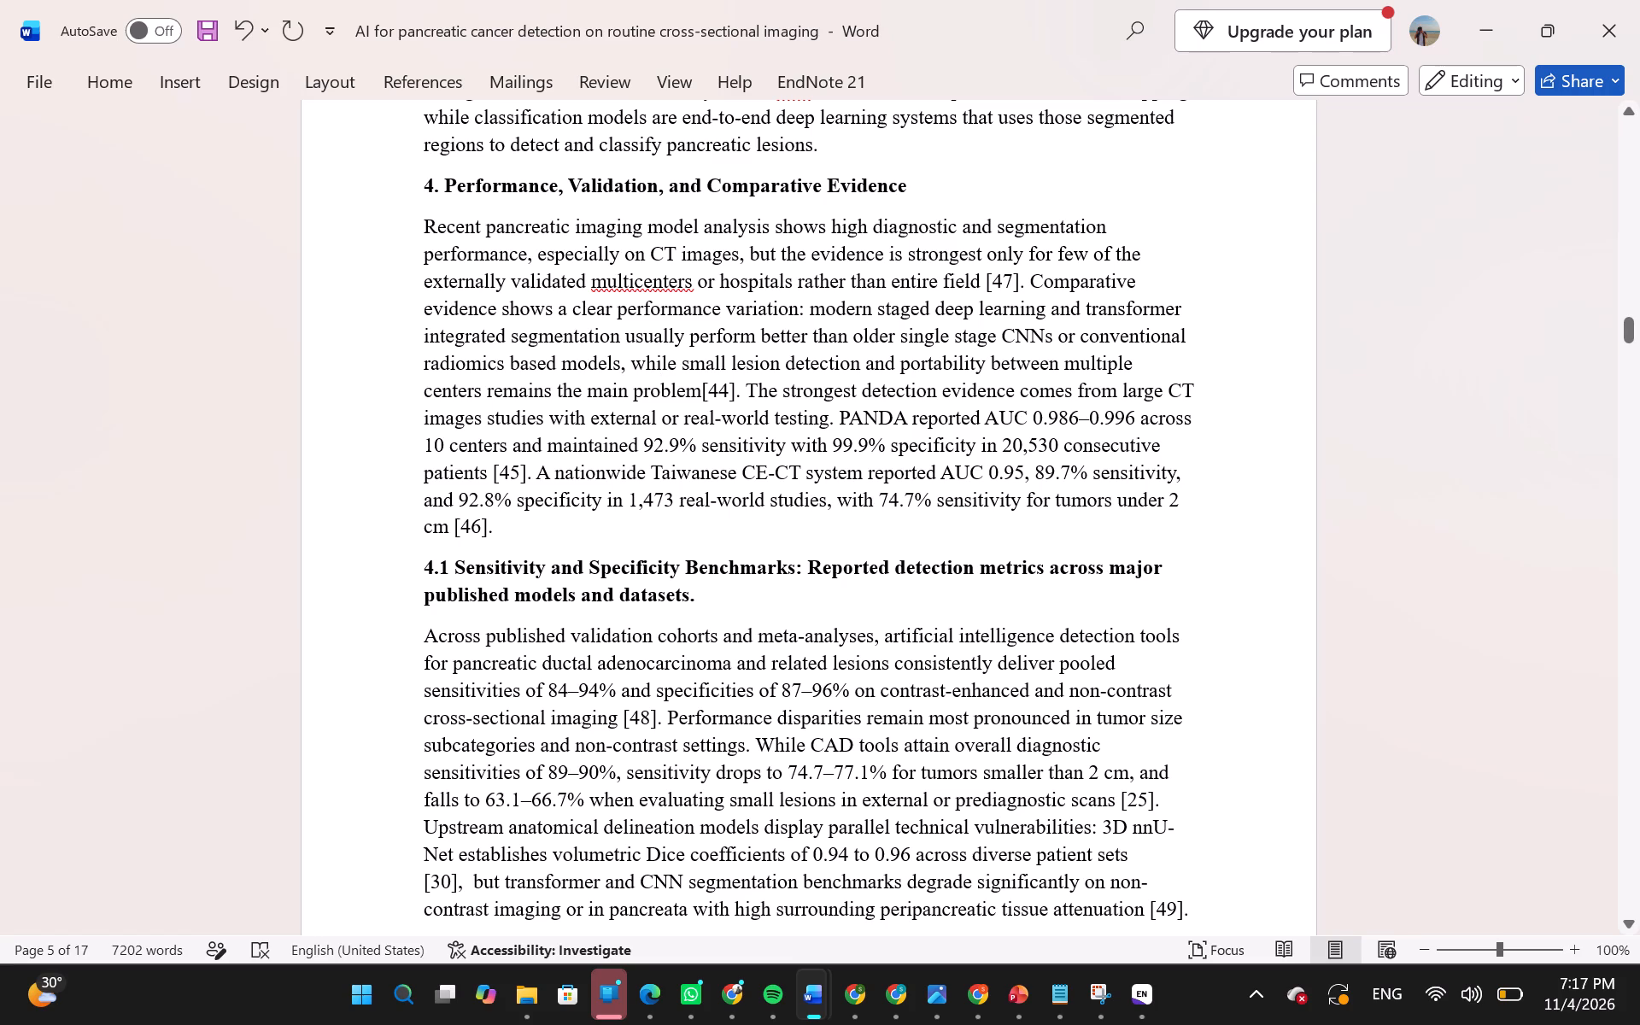
drag(625, 337, 831, 337)
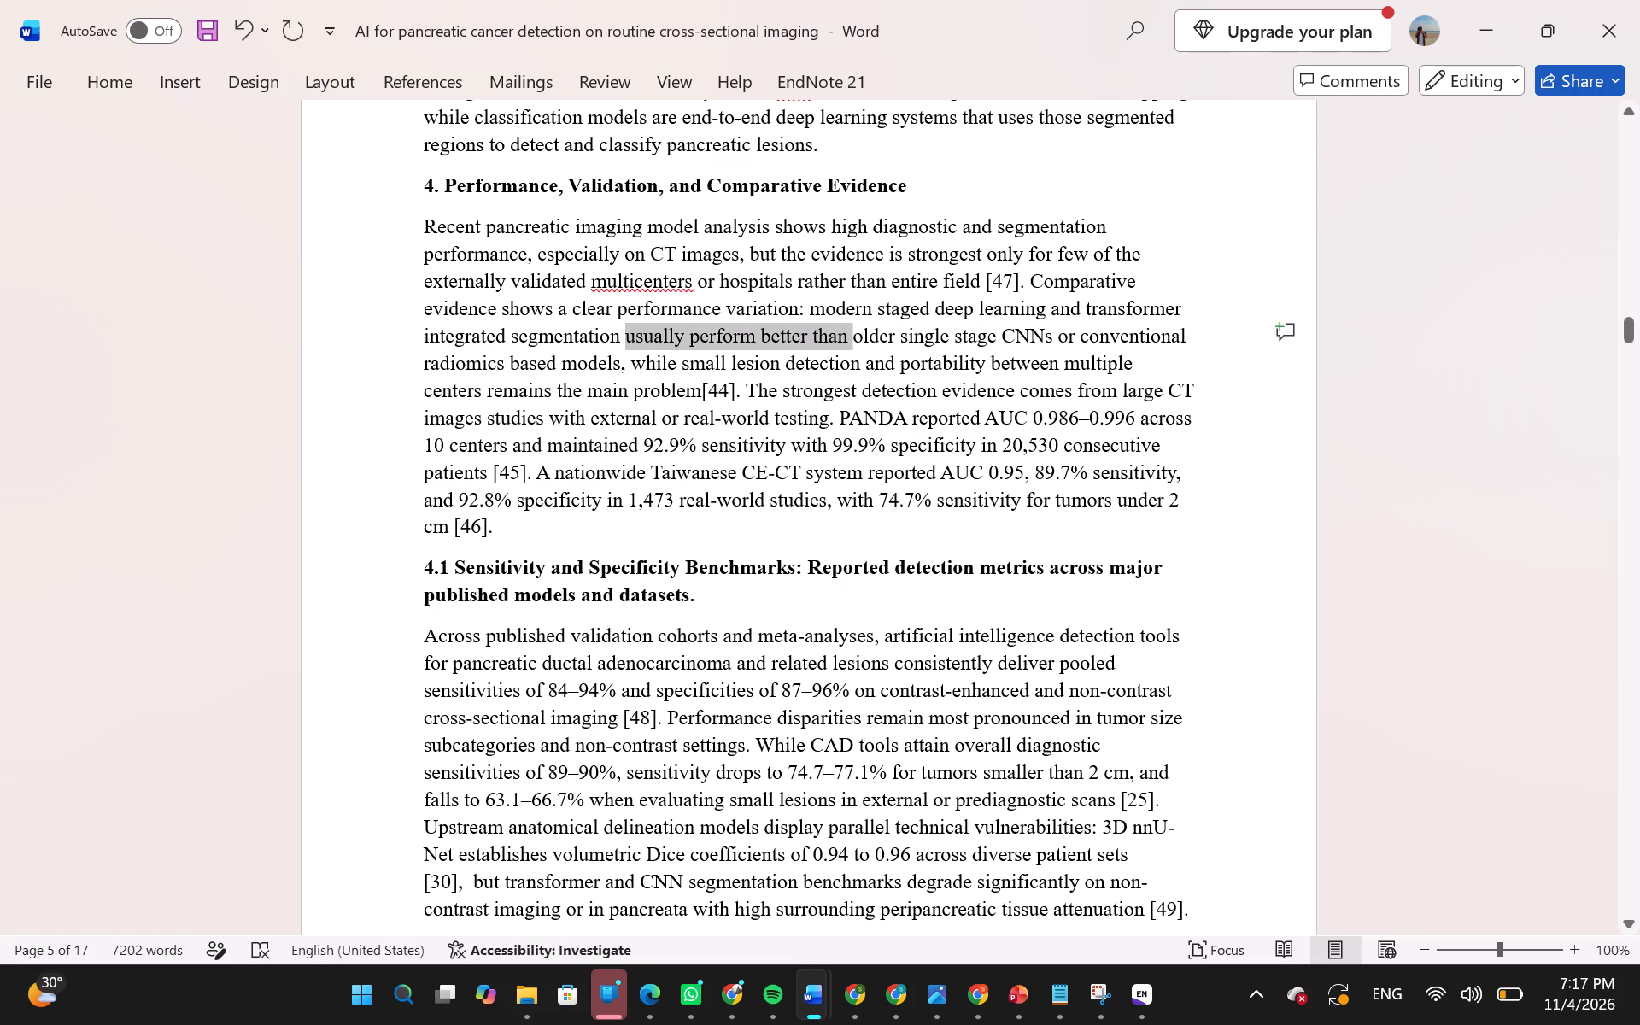
drag(831, 337, 838, 336)
click(946, 340)
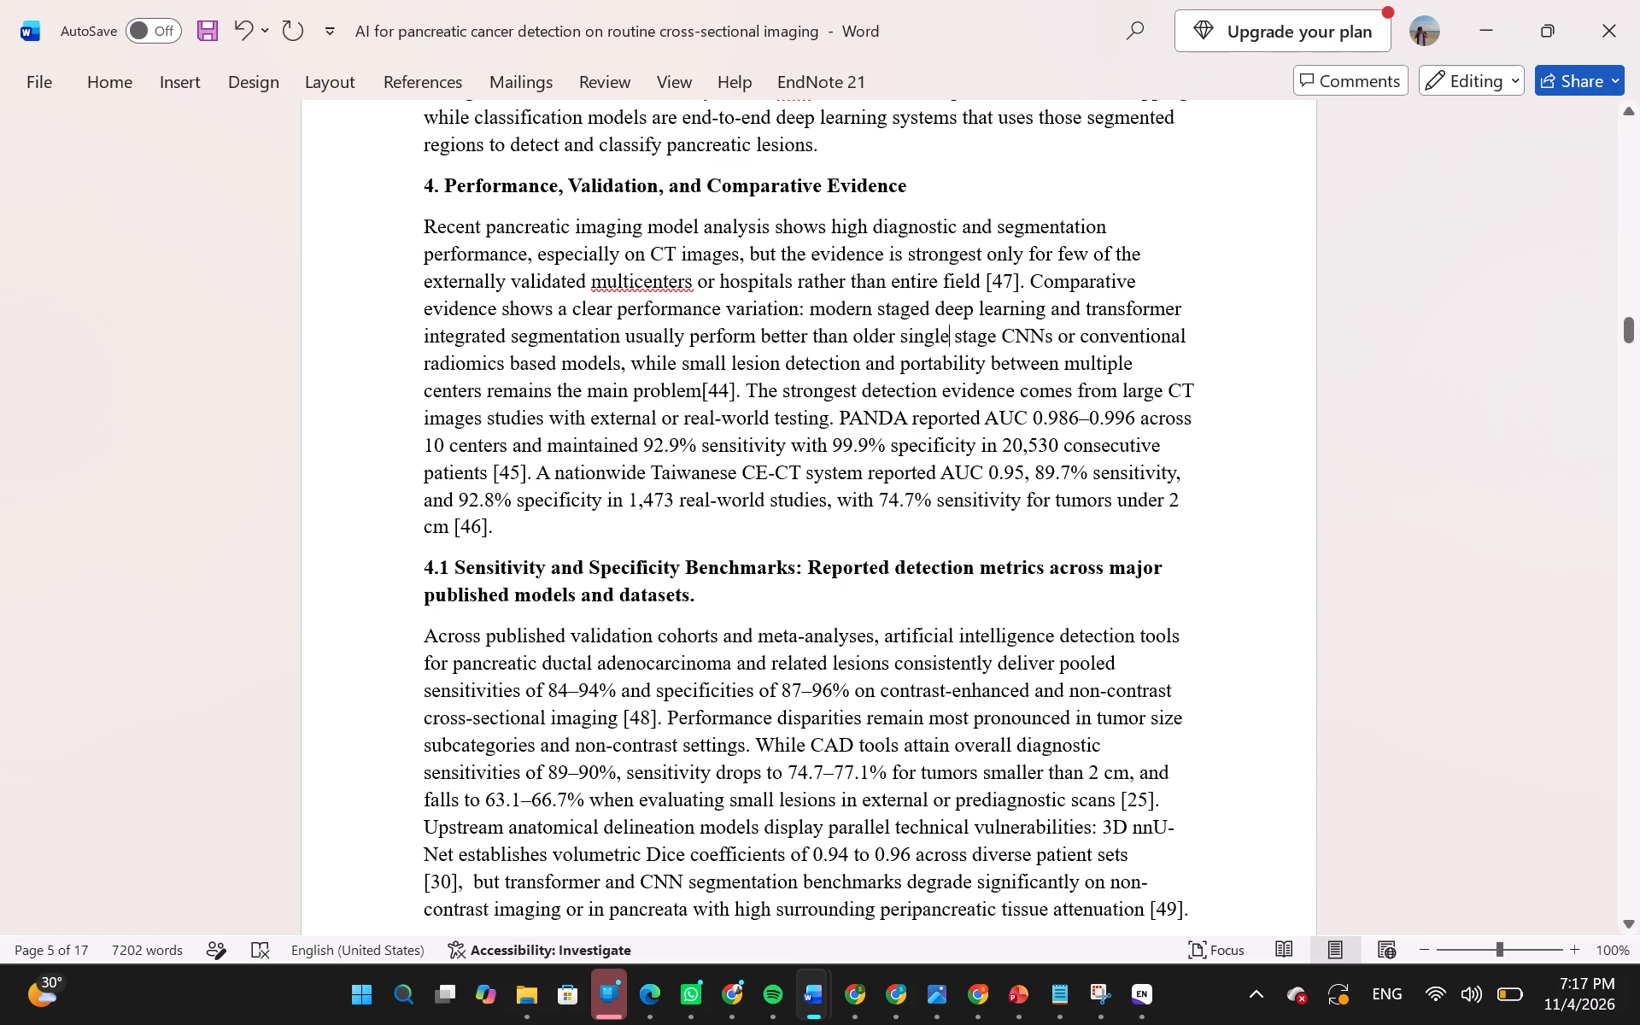
drag(630, 332, 744, 340)
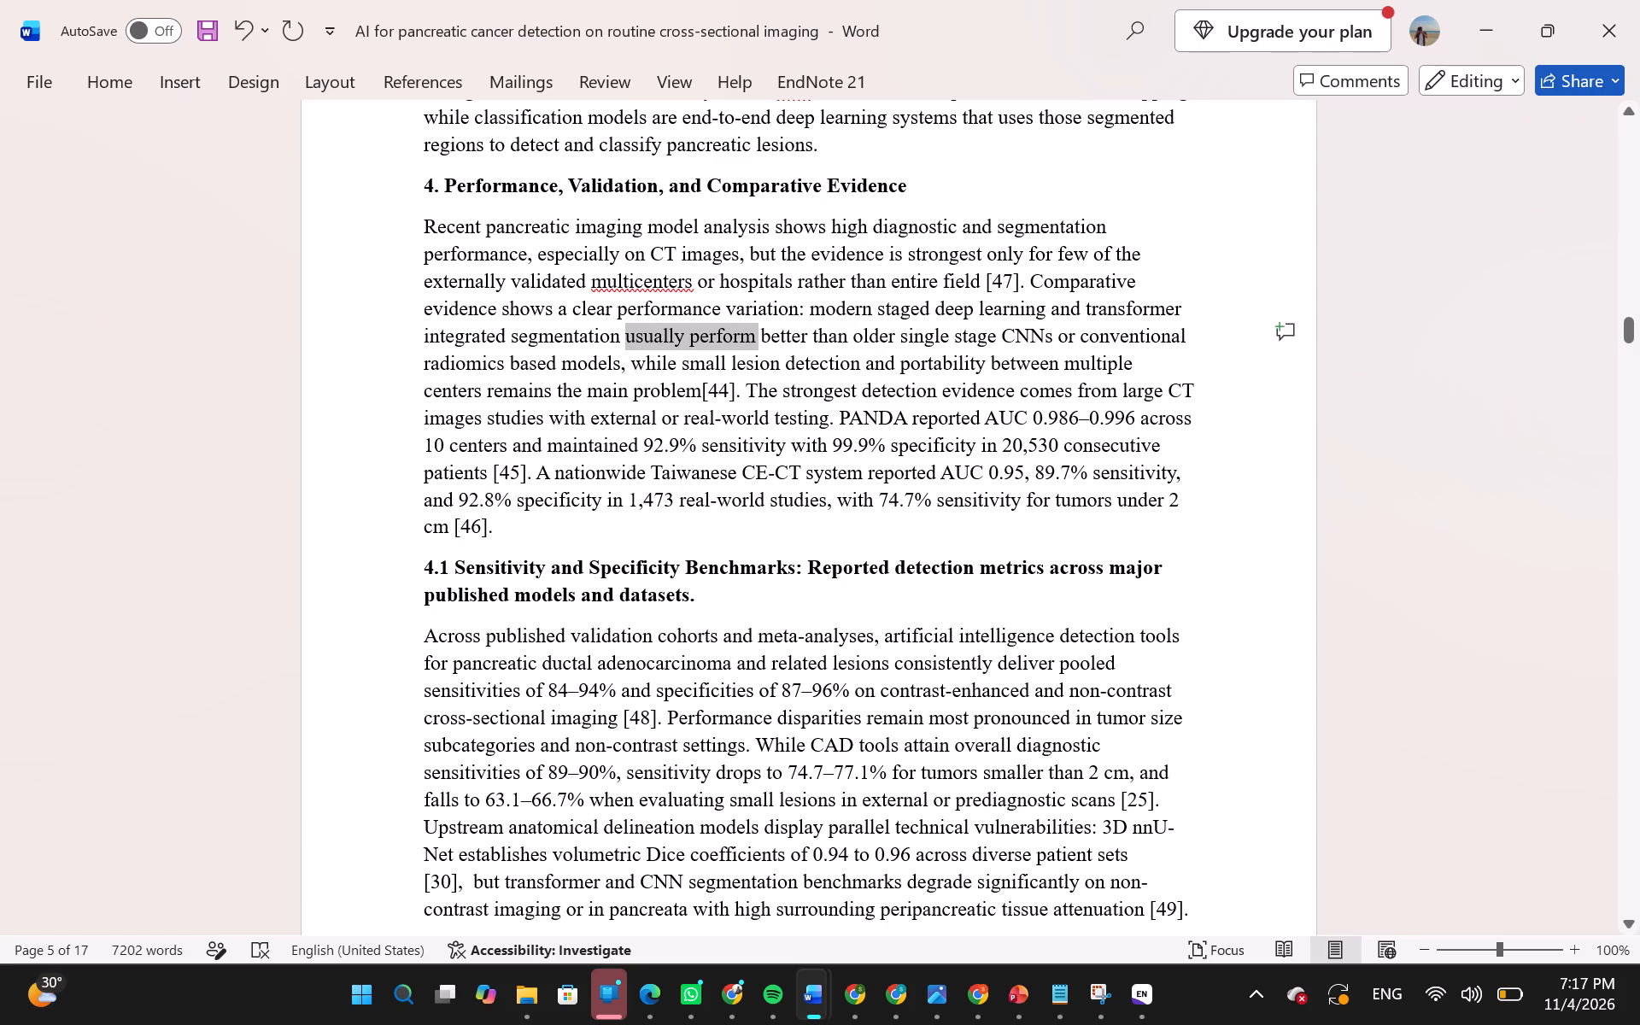
drag(744, 340, 930, 335)
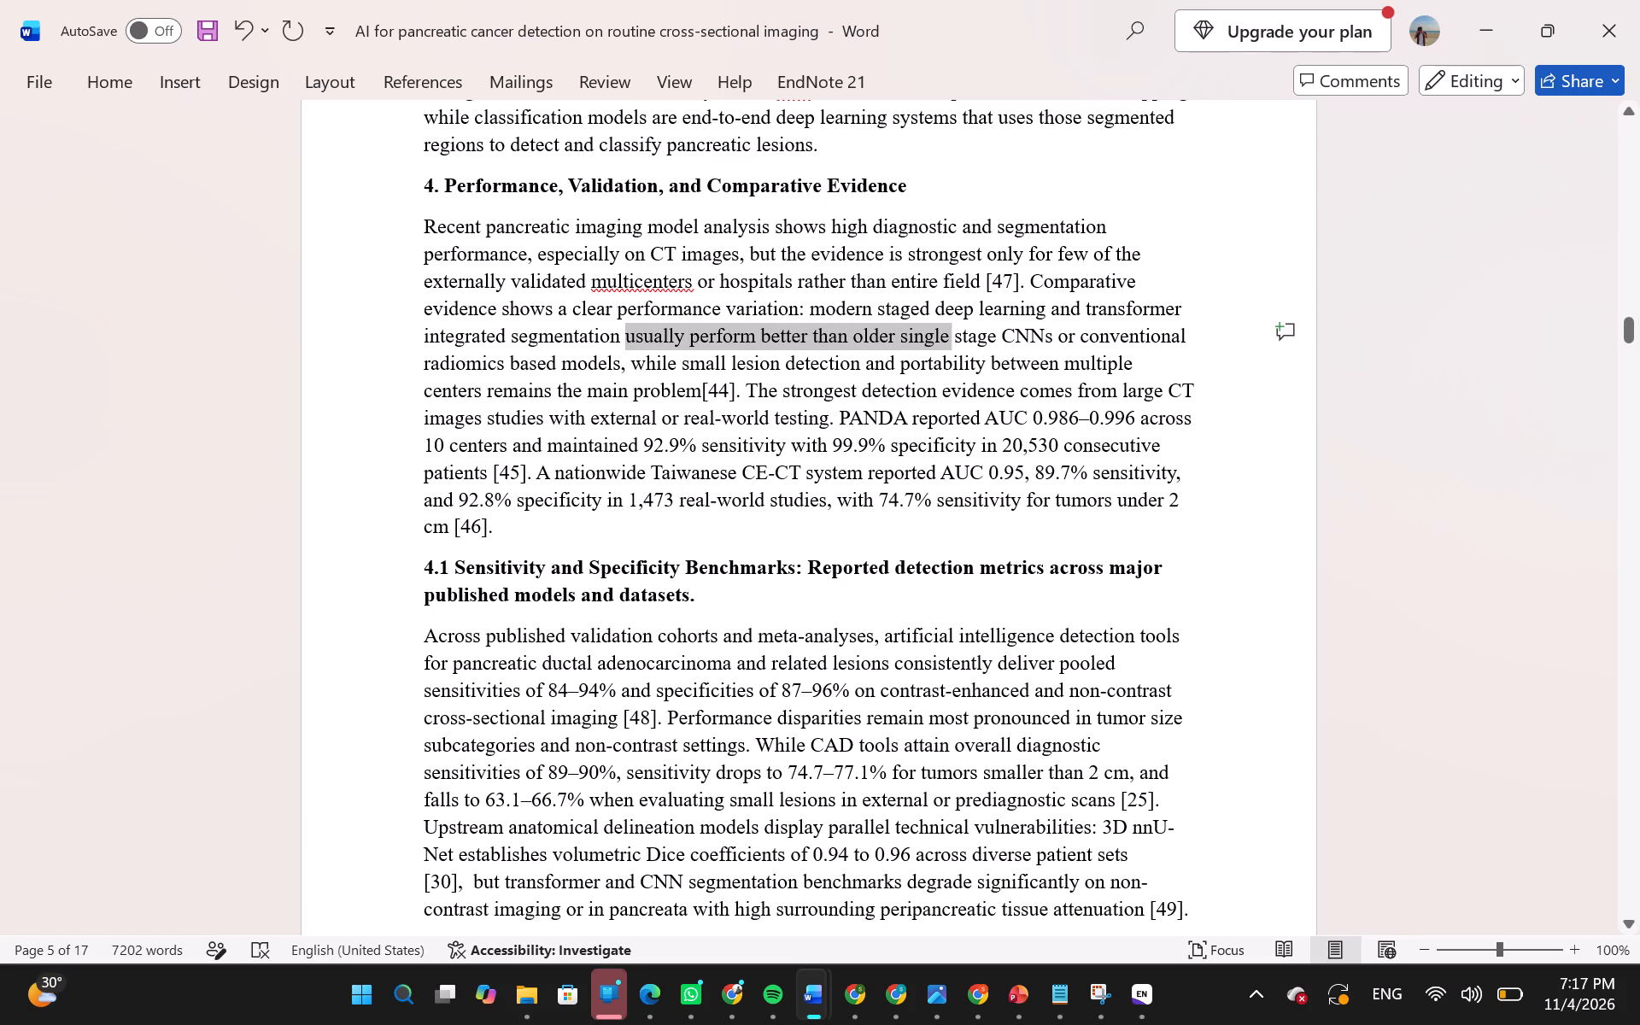
drag(930, 335, 957, 333)
drag(957, 333, 704, 327)
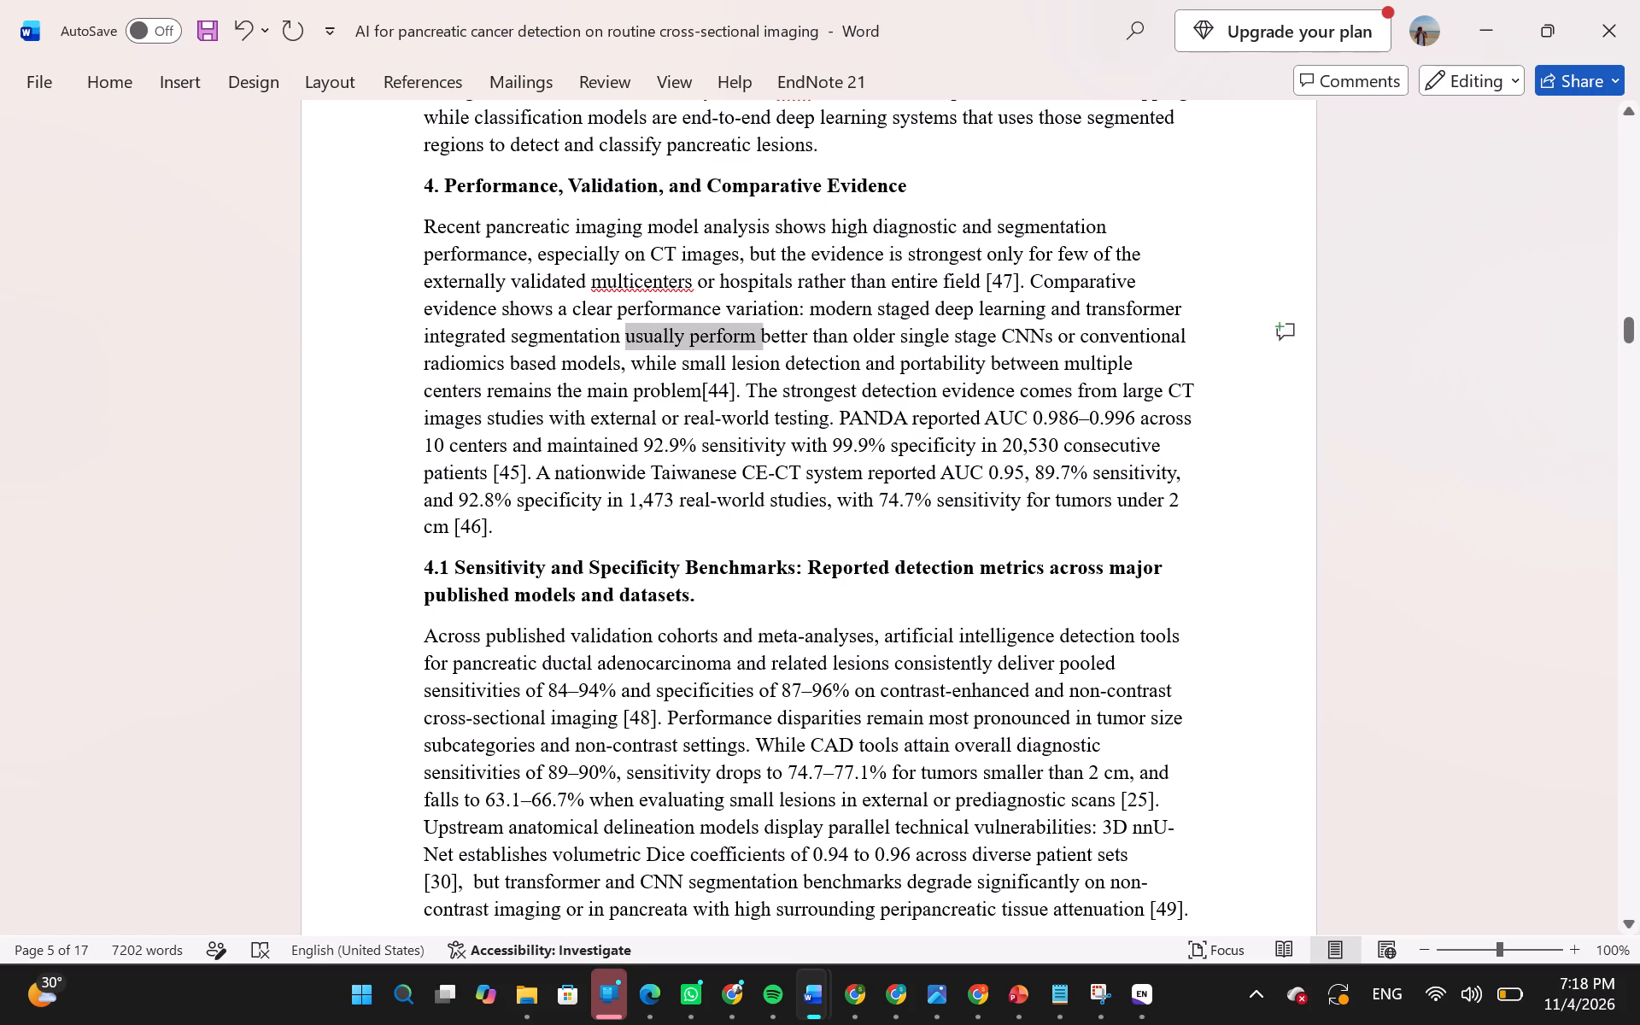
drag(704, 327, 622, 335)
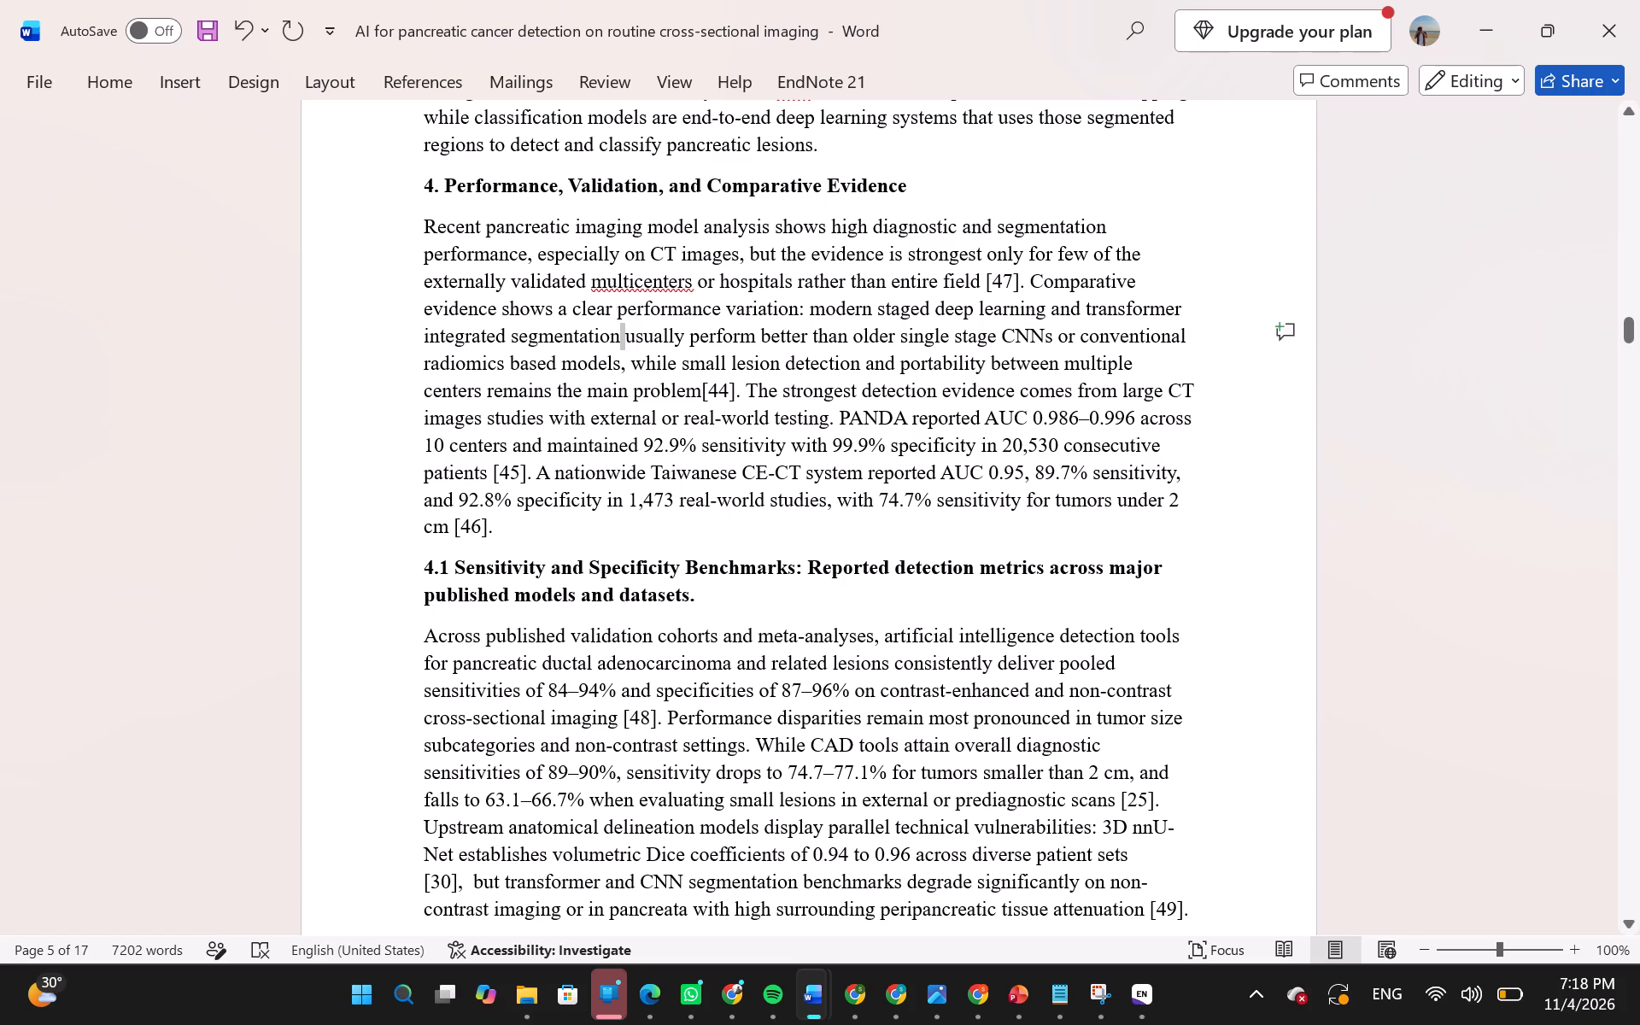
drag(622, 335, 786, 330)
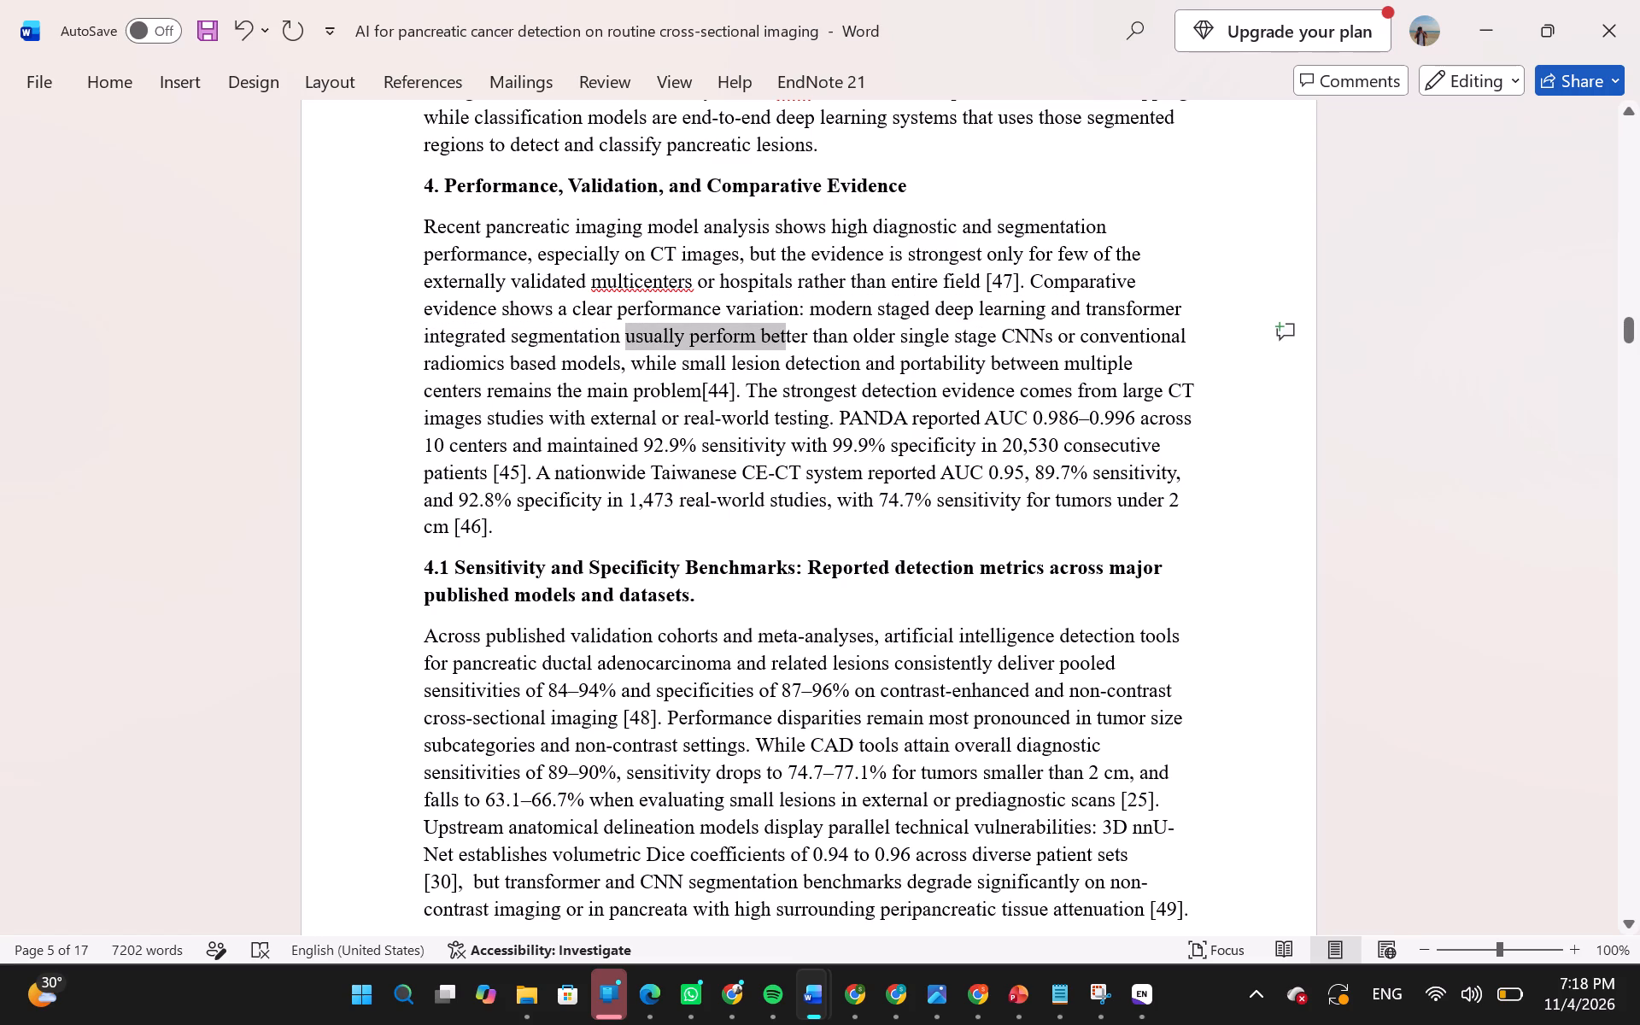
drag(786, 330, 934, 345)
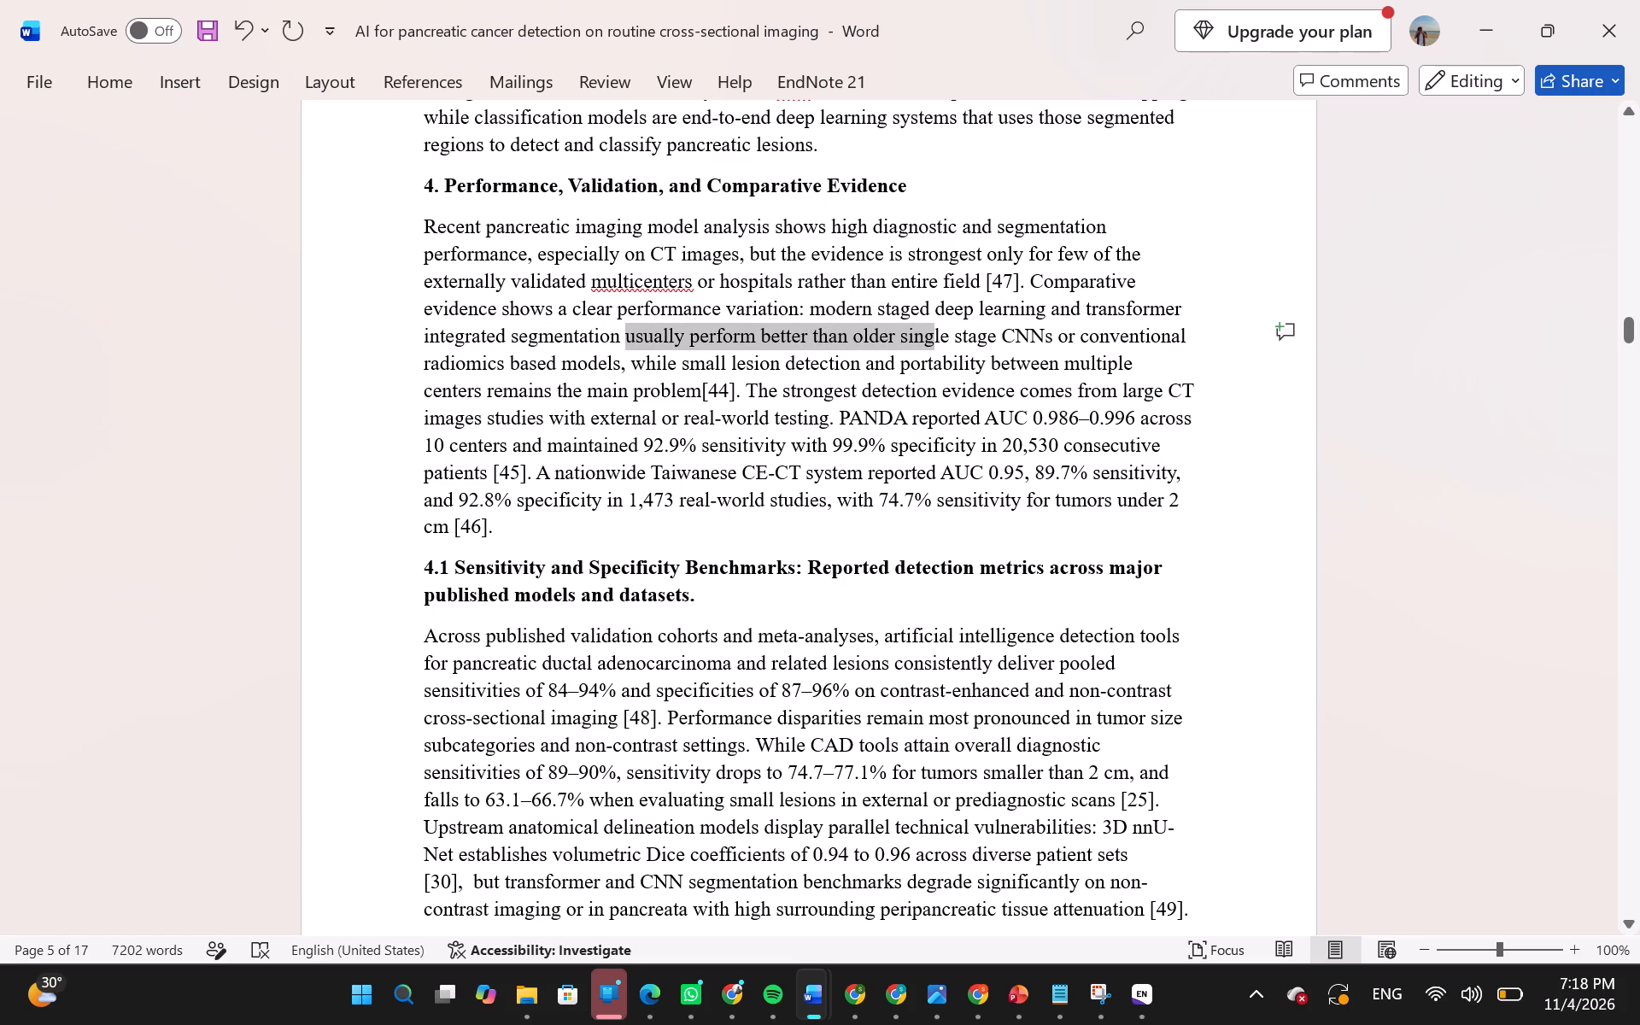
drag(934, 345, 981, 345)
drag(981, 345, 992, 343)
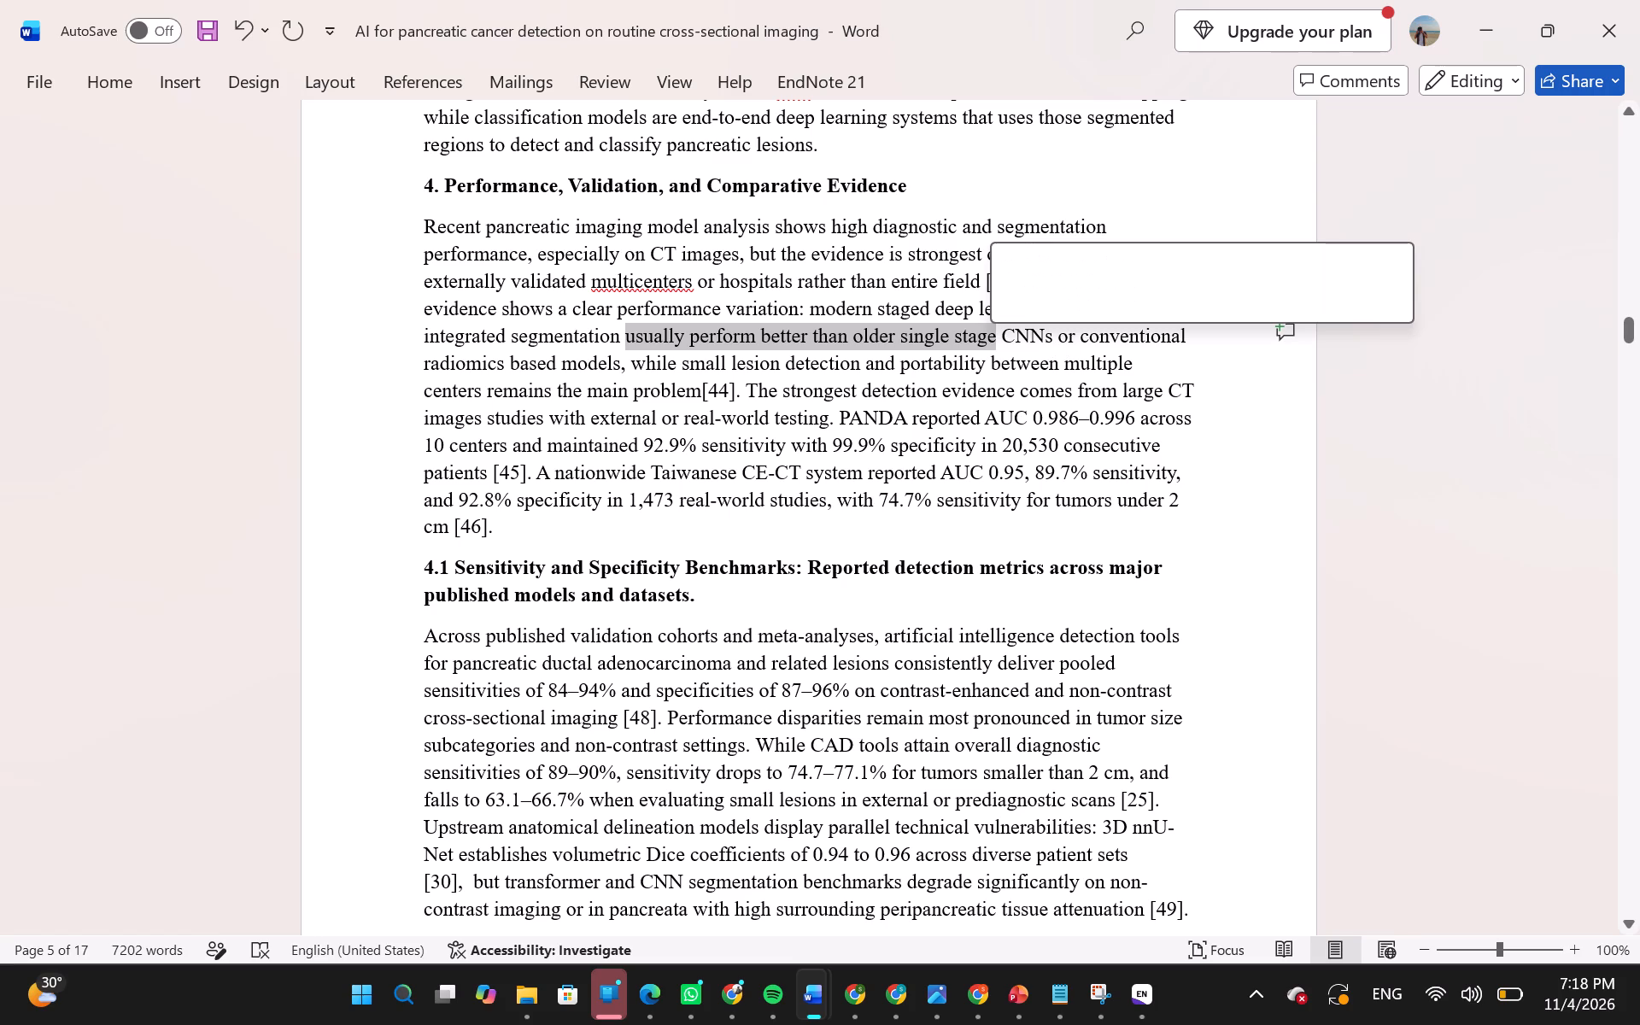
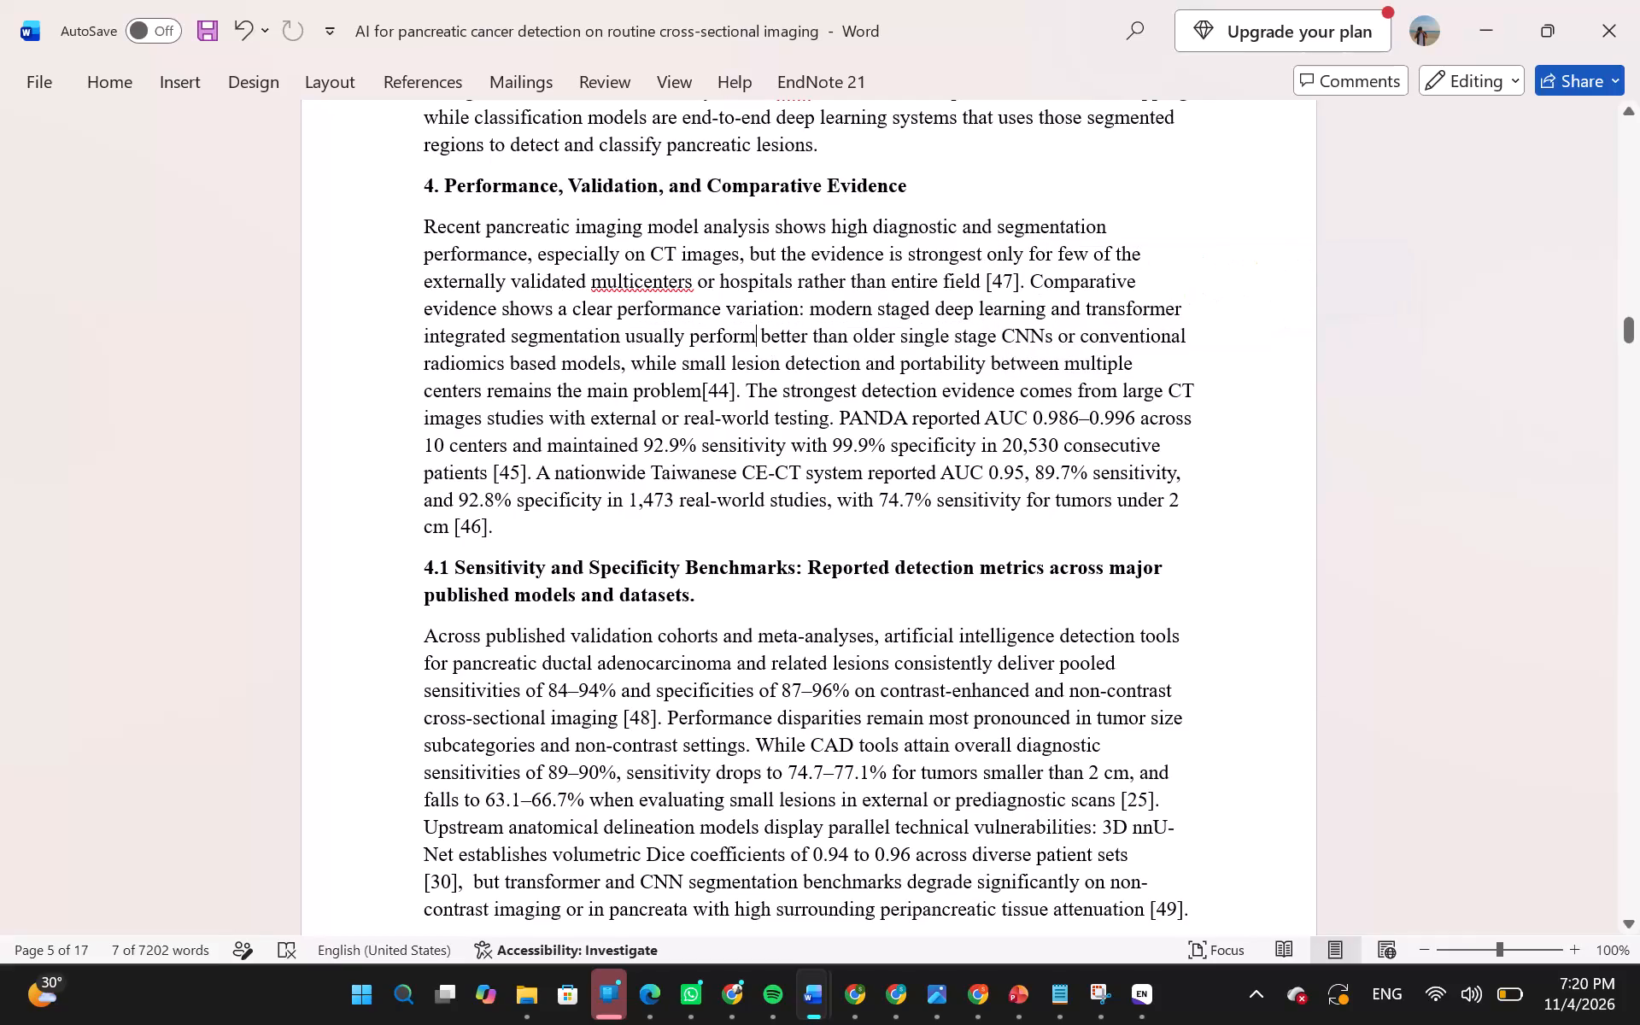
Examine the phrase "segmentation usually perform better than older" in section 4's comparison of modern segmentation models with single stage CNNs.
drag(623, 338, 884, 330)
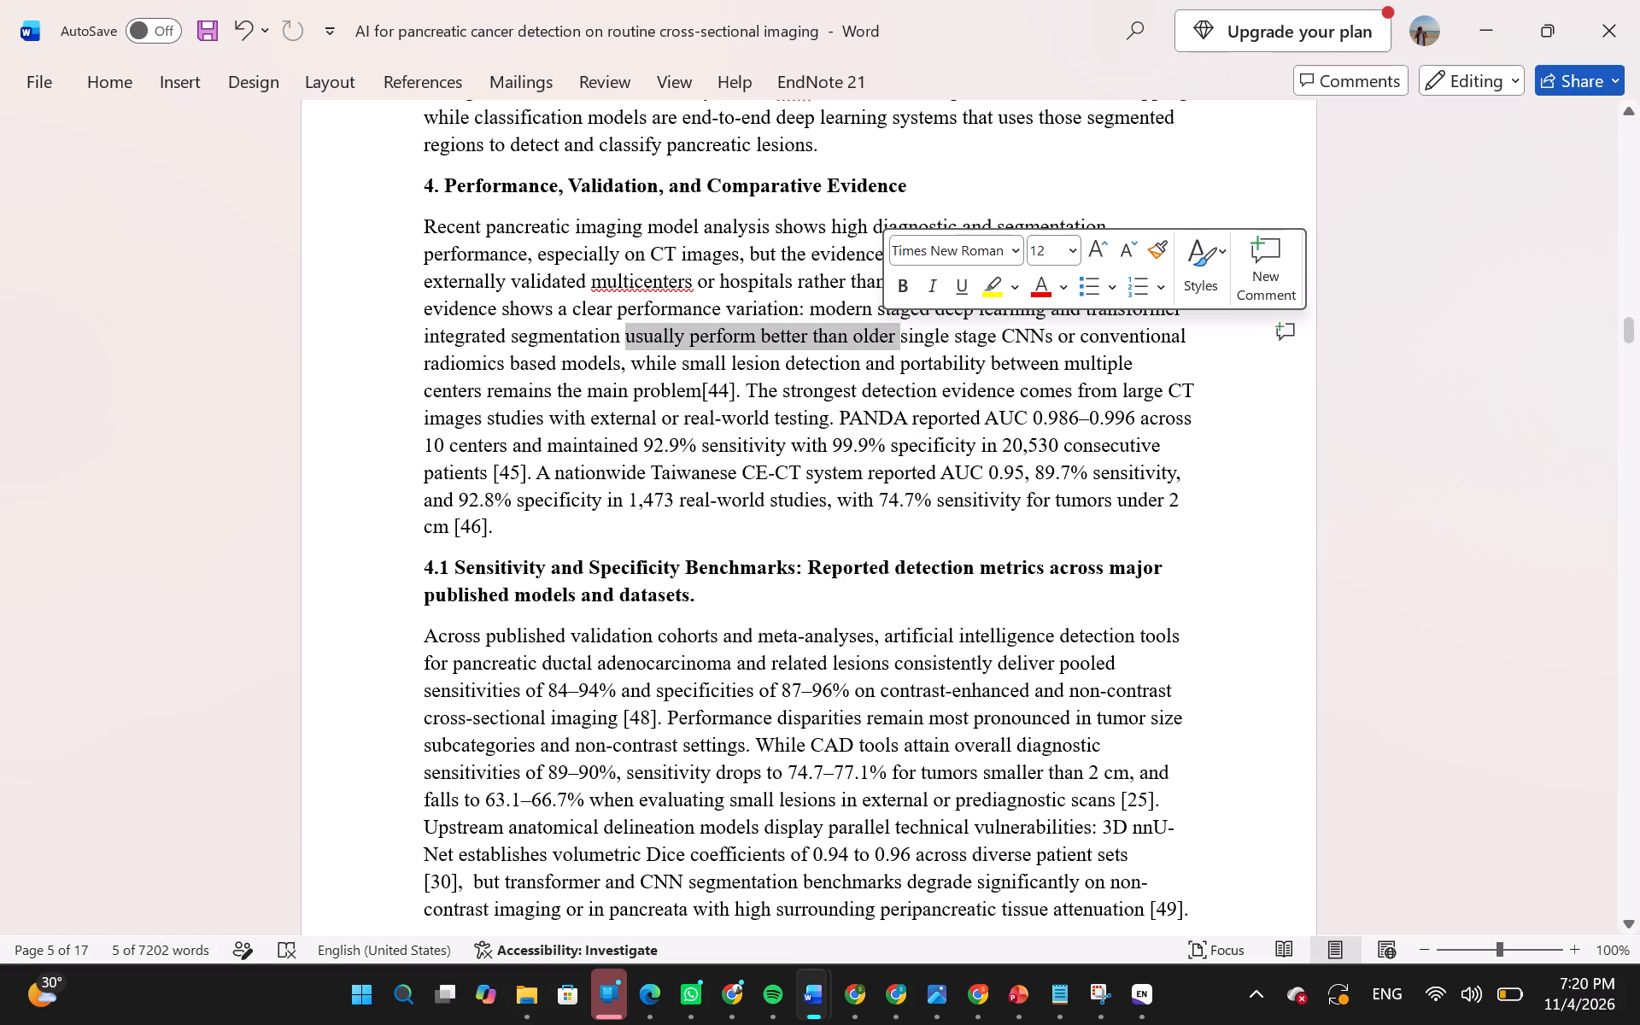
click(899, 526)
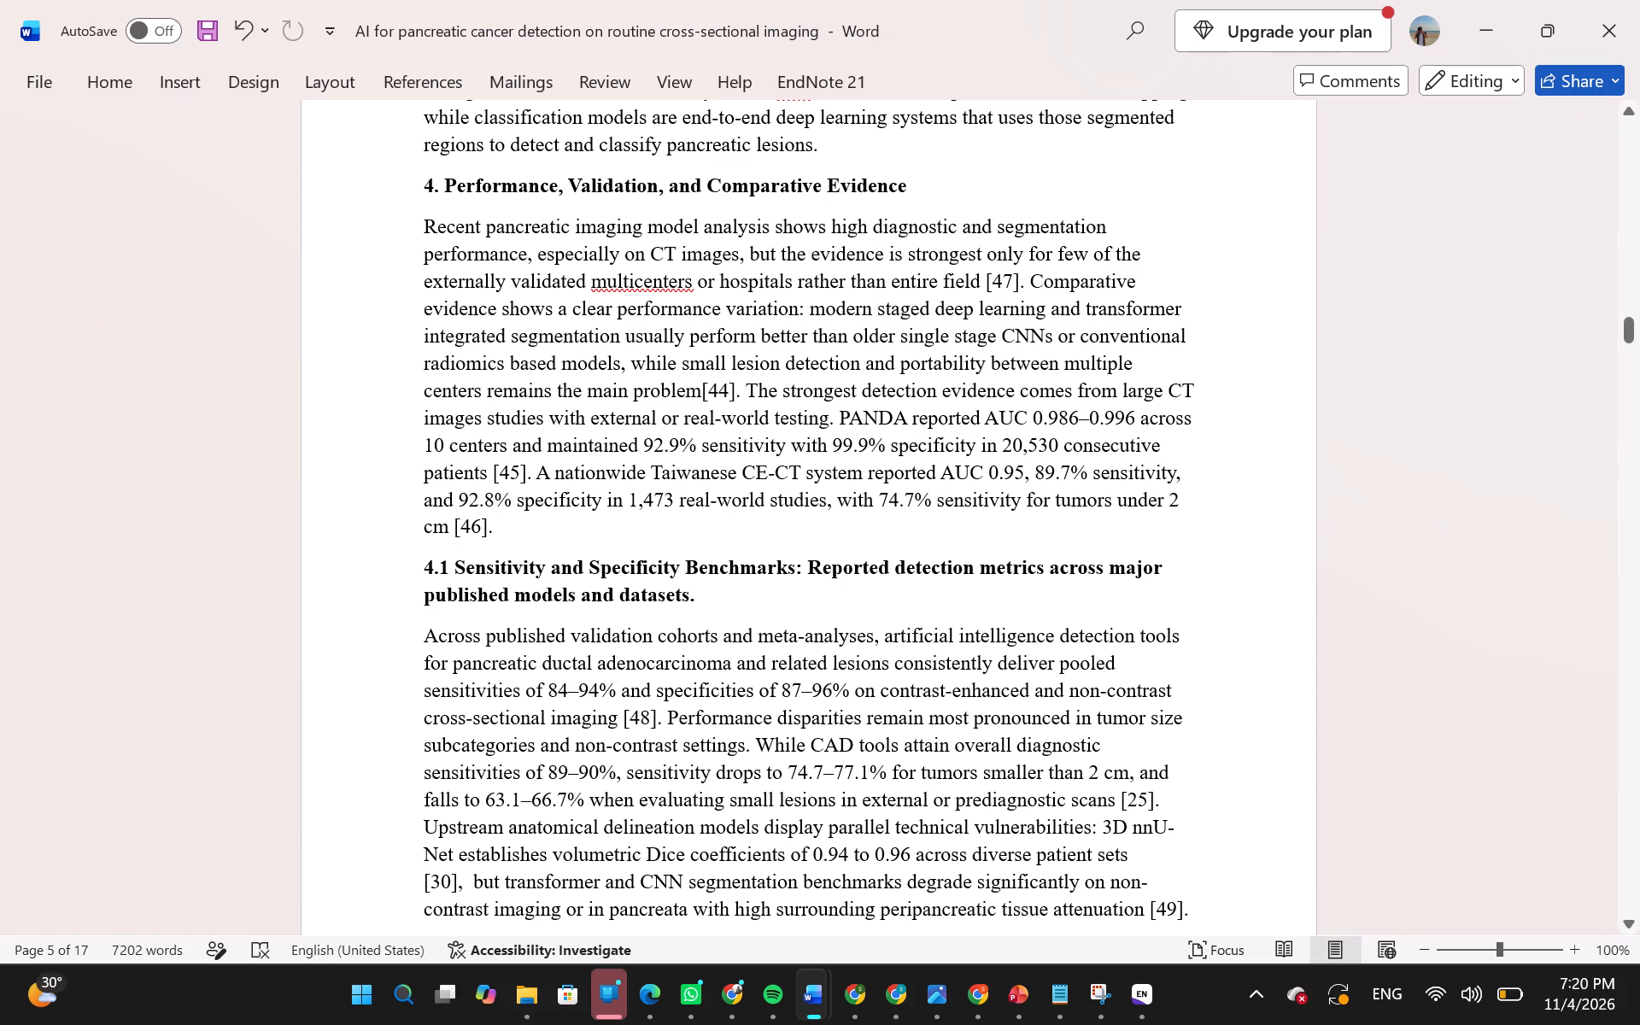
drag(622, 331, 680, 347)
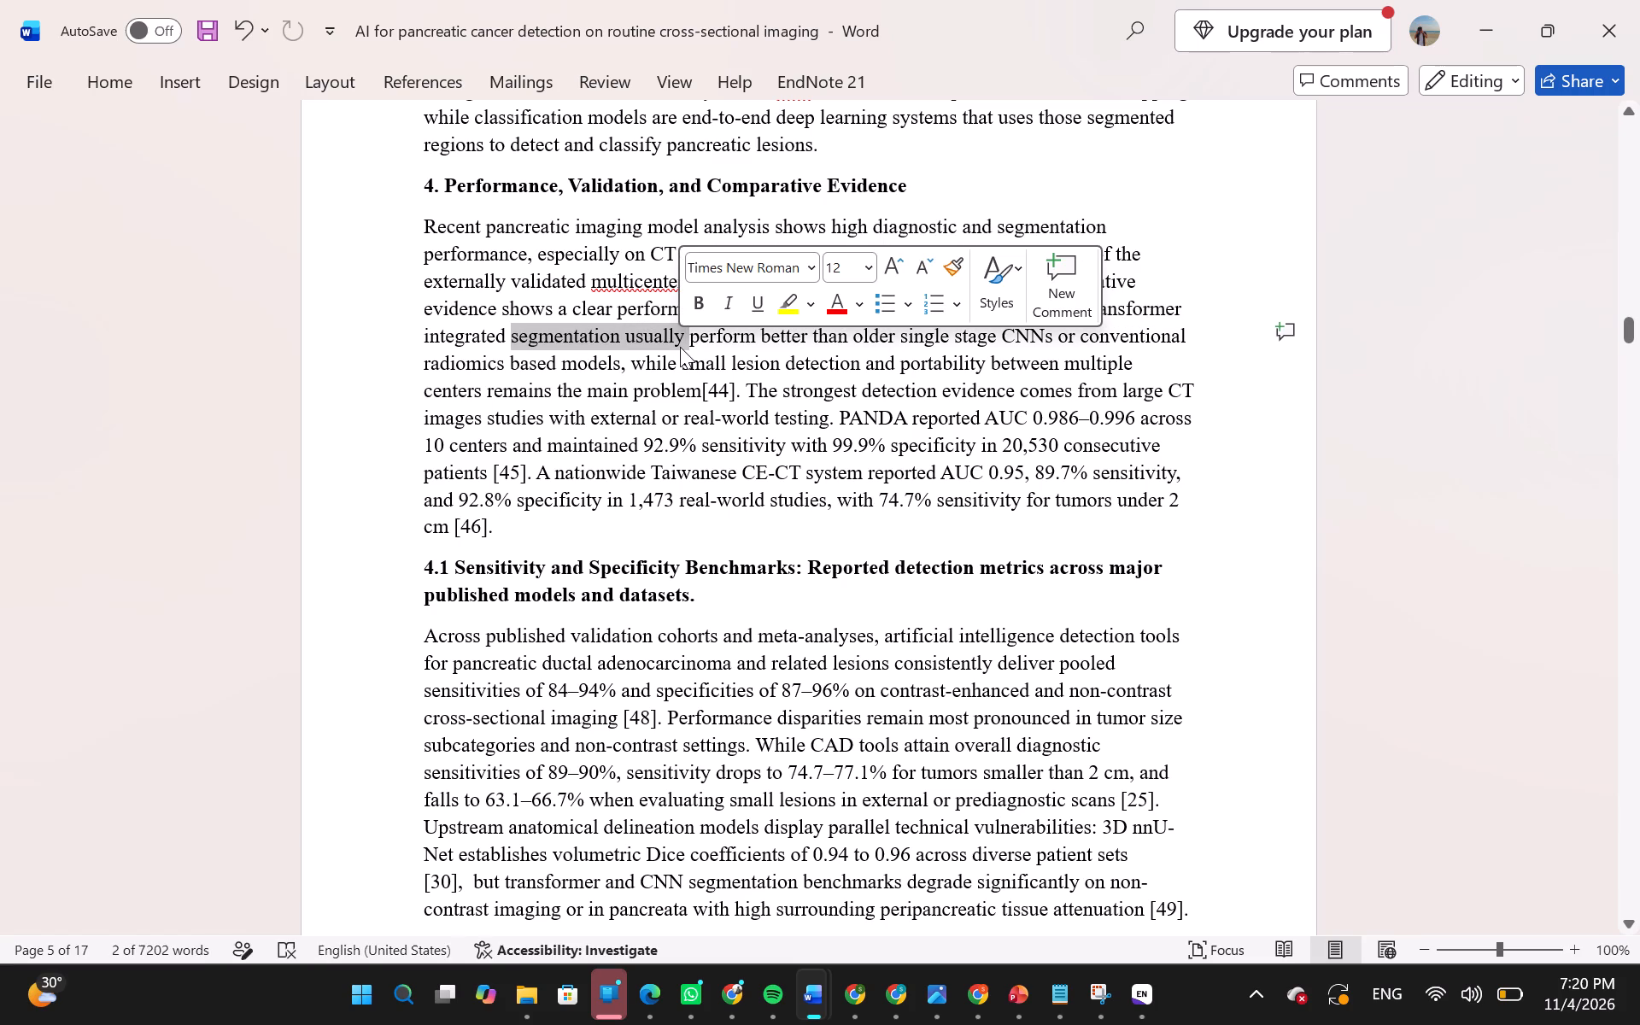
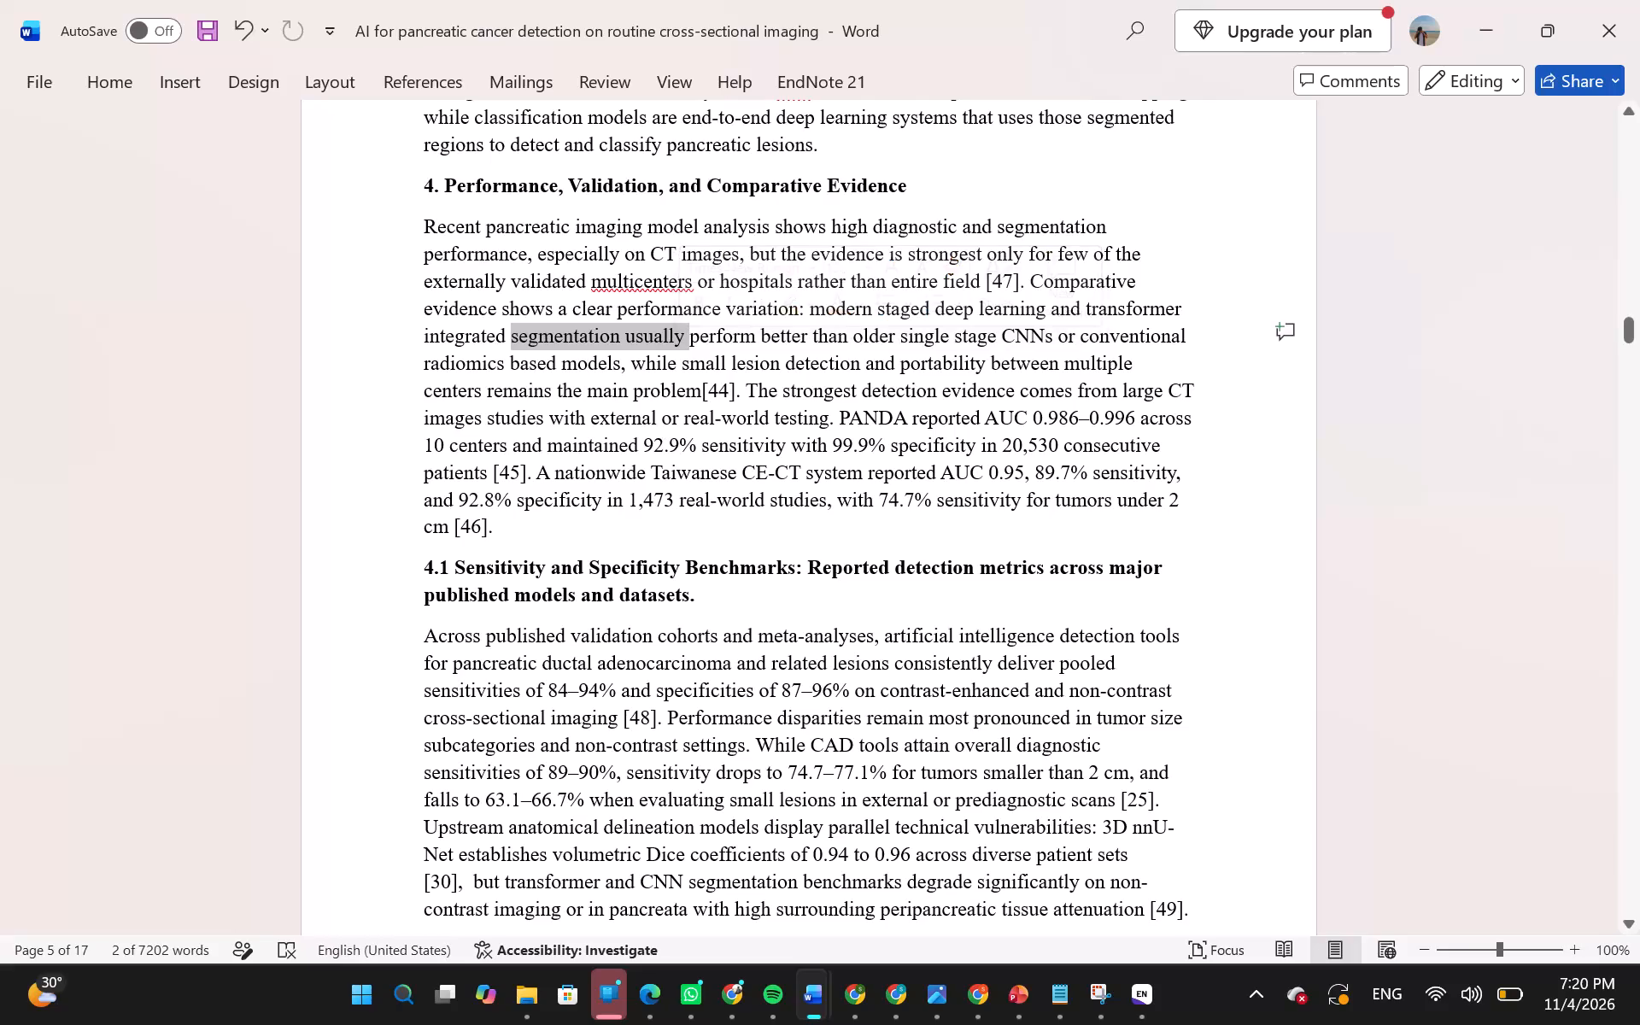
Examine section 4's comparison wording from "than older single stage CNNs" through small lesion detection and portability between multiple centers.
click(617, 332)
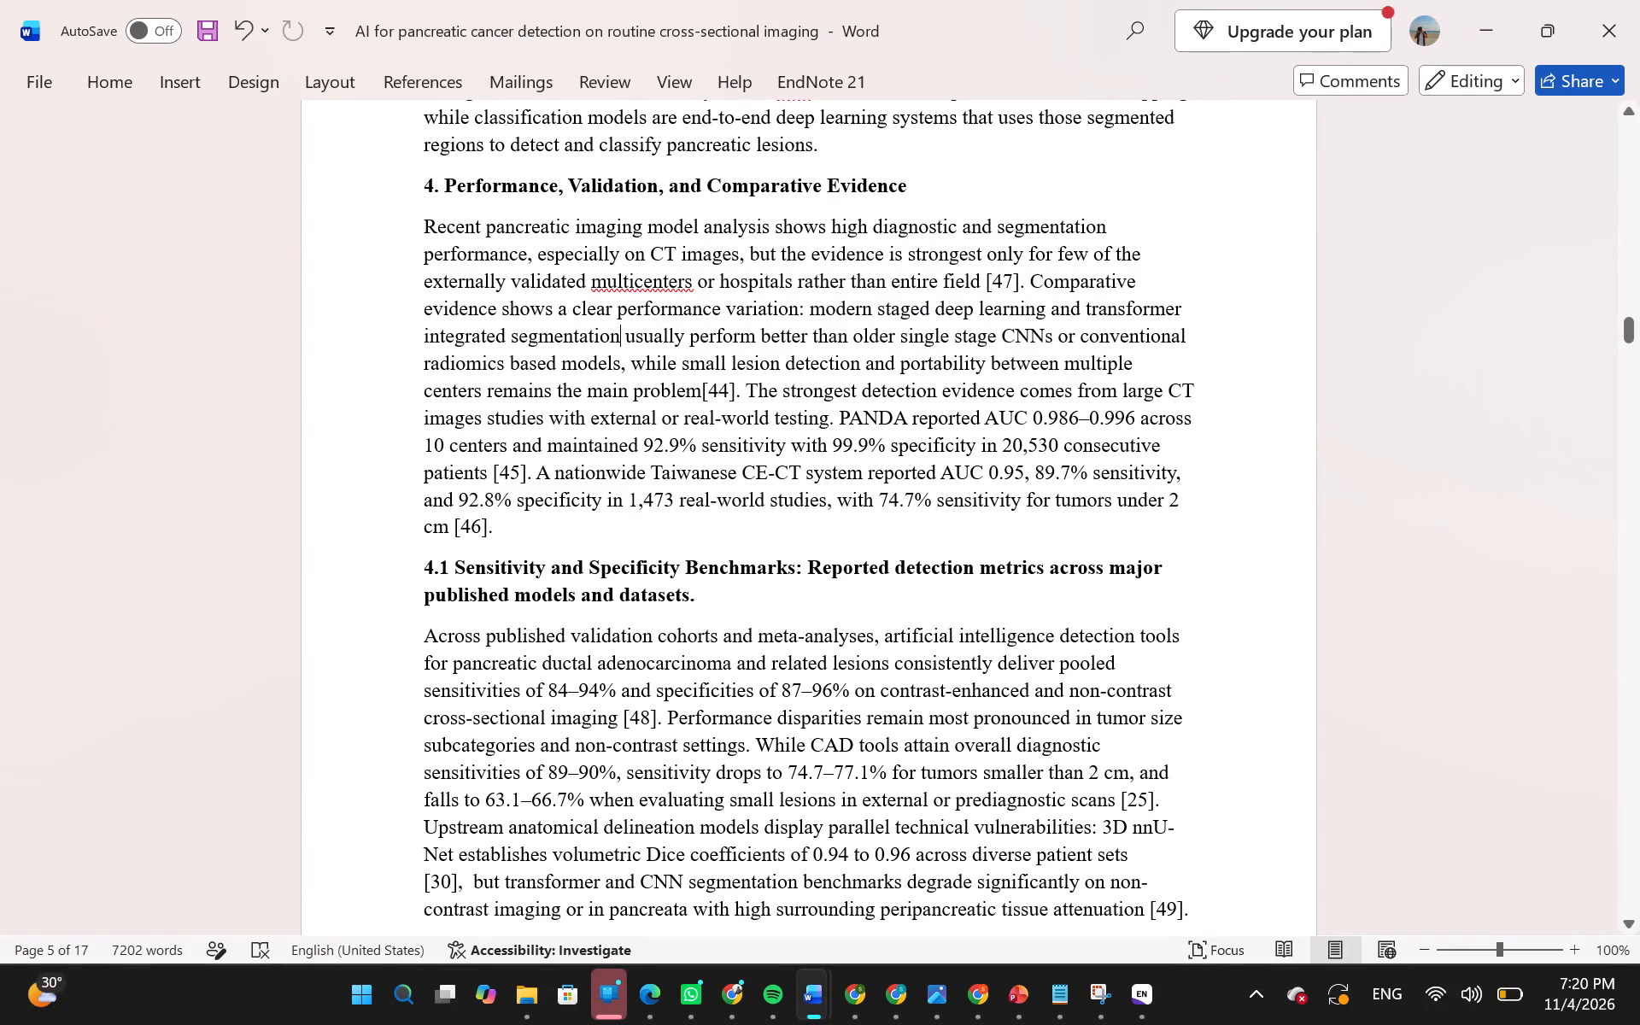
drag(782, 363, 990, 384)
click(884, 435)
drag(844, 335, 1087, 343)
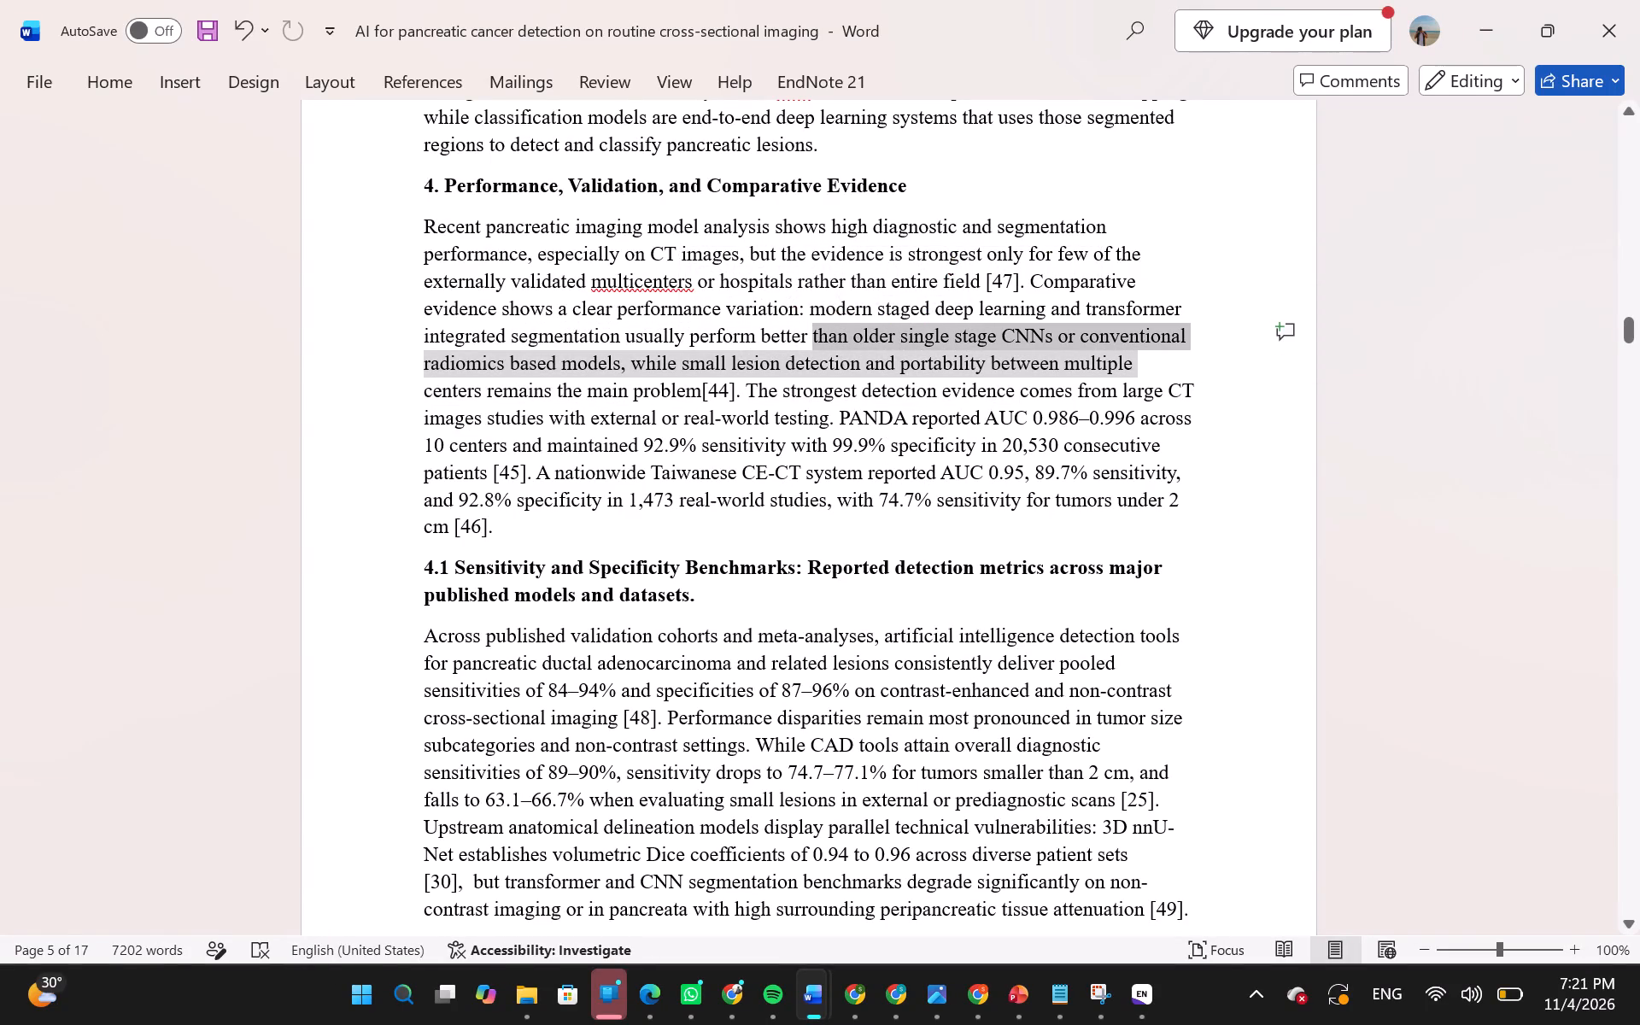
drag(1087, 343, 1087, 342)
drag(1087, 342, 1087, 341)
drag(1087, 341, 871, 335)
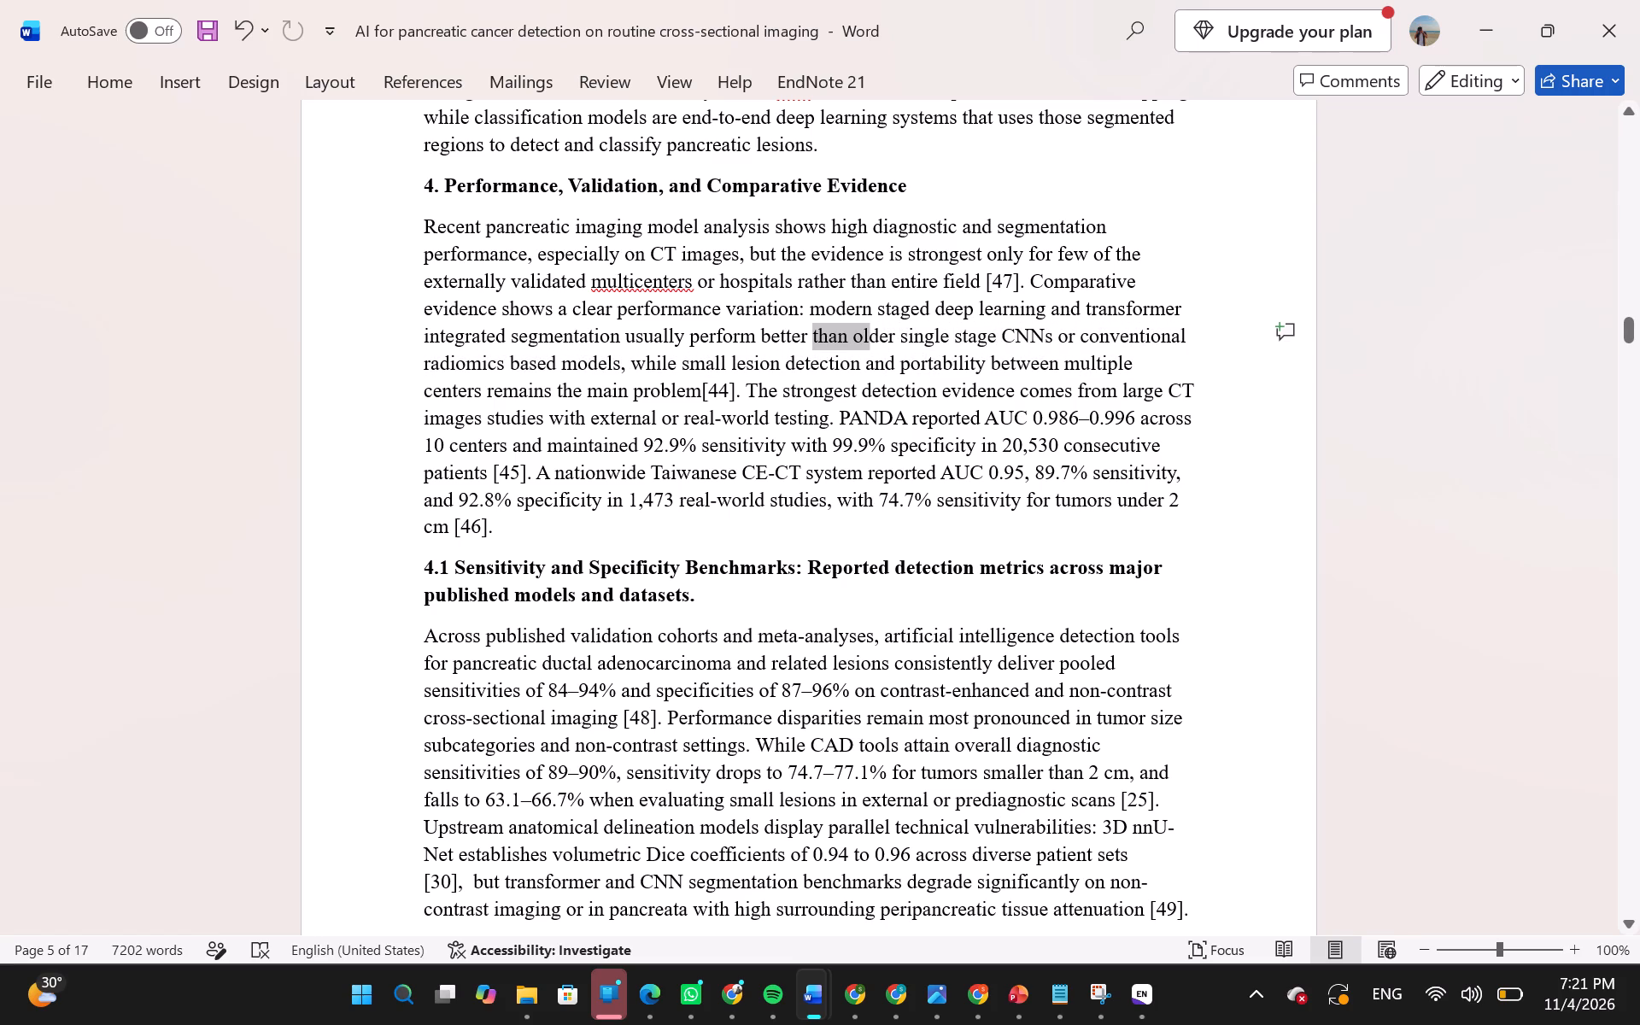
drag(871, 335, 871, 330)
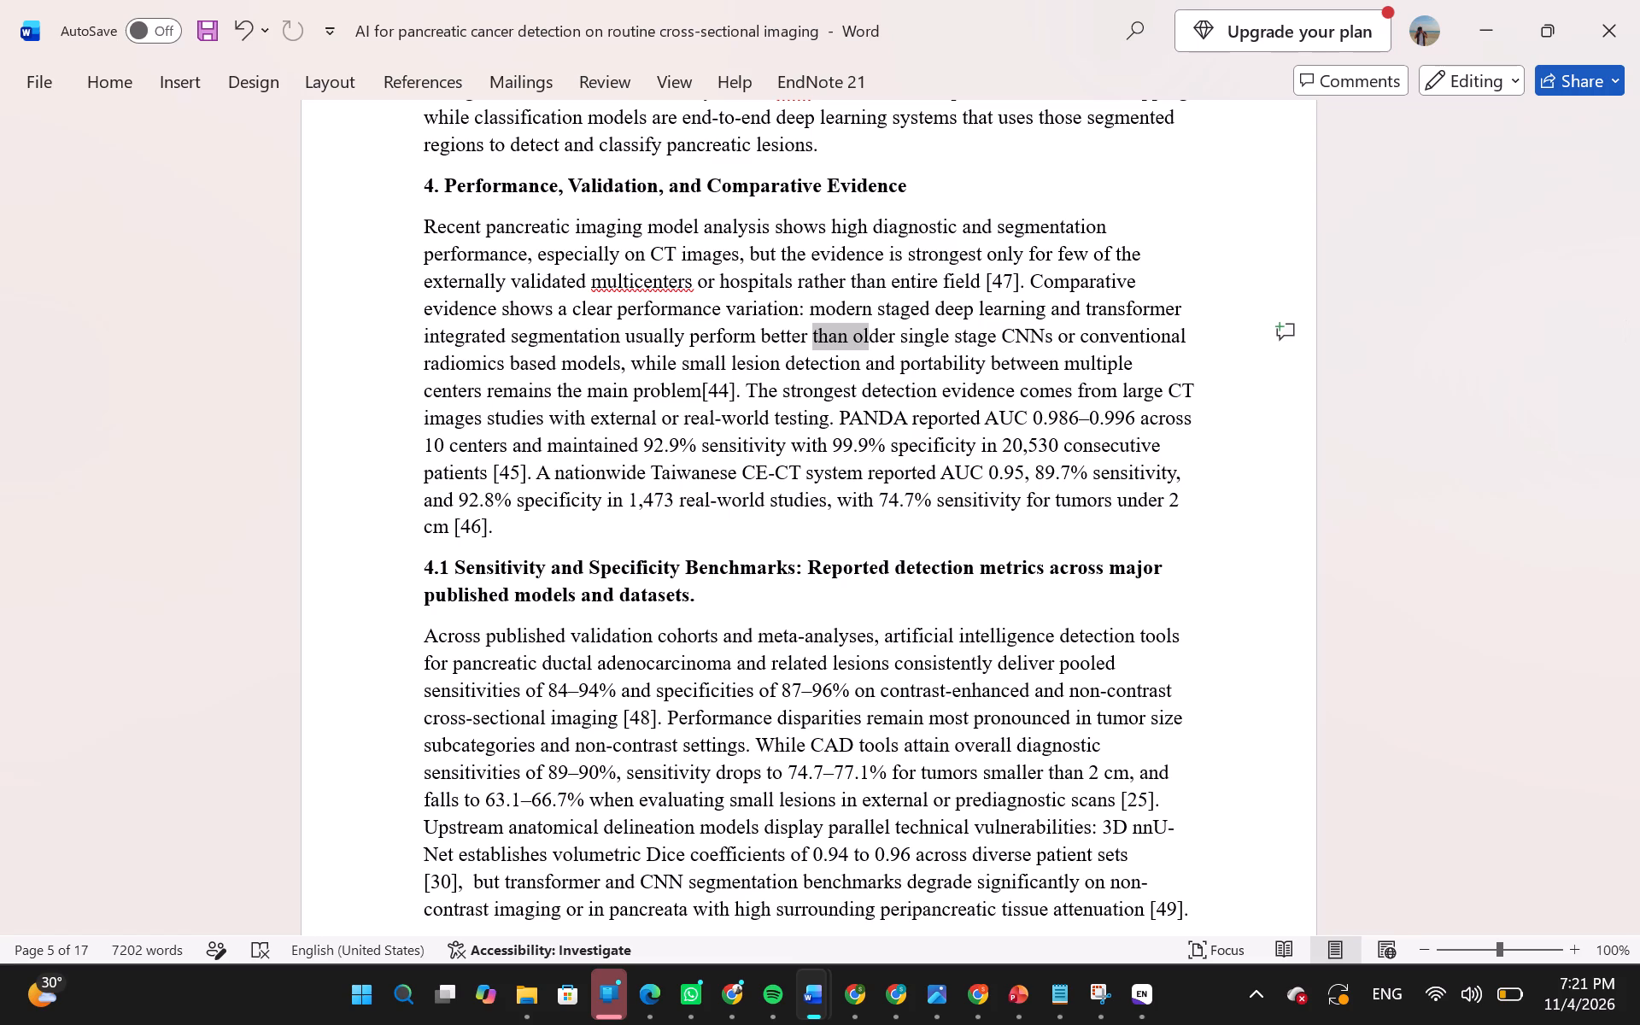
drag(871, 330, 871, 320)
click(871, 320)
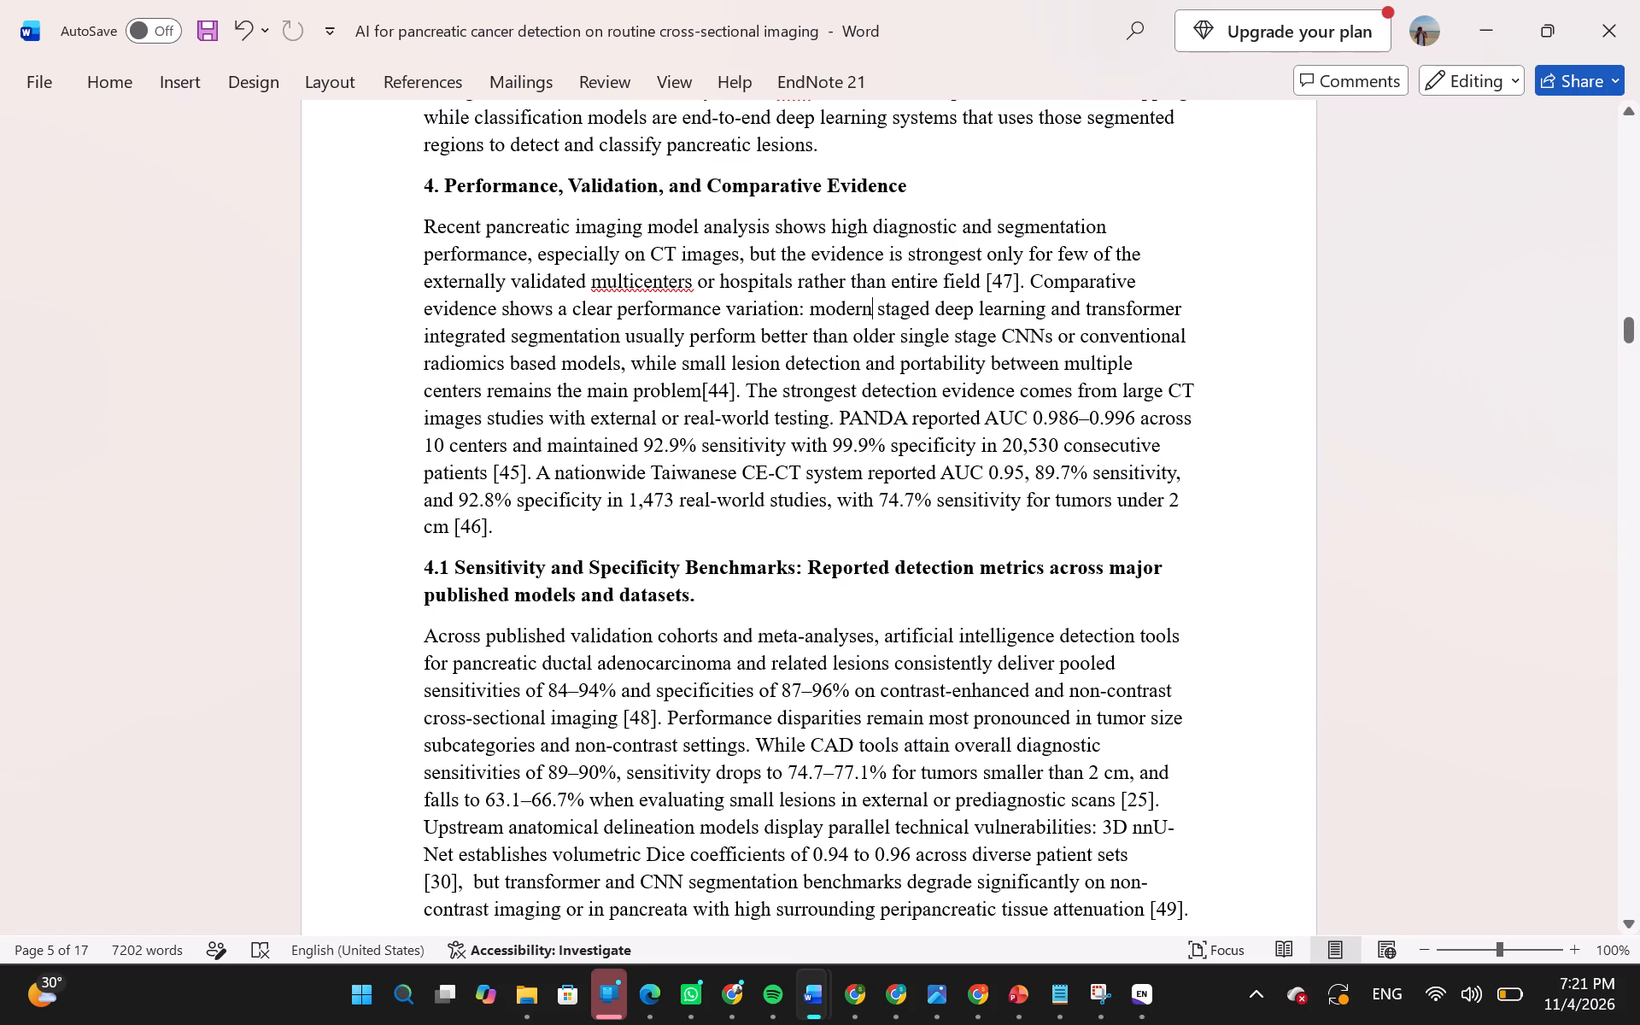
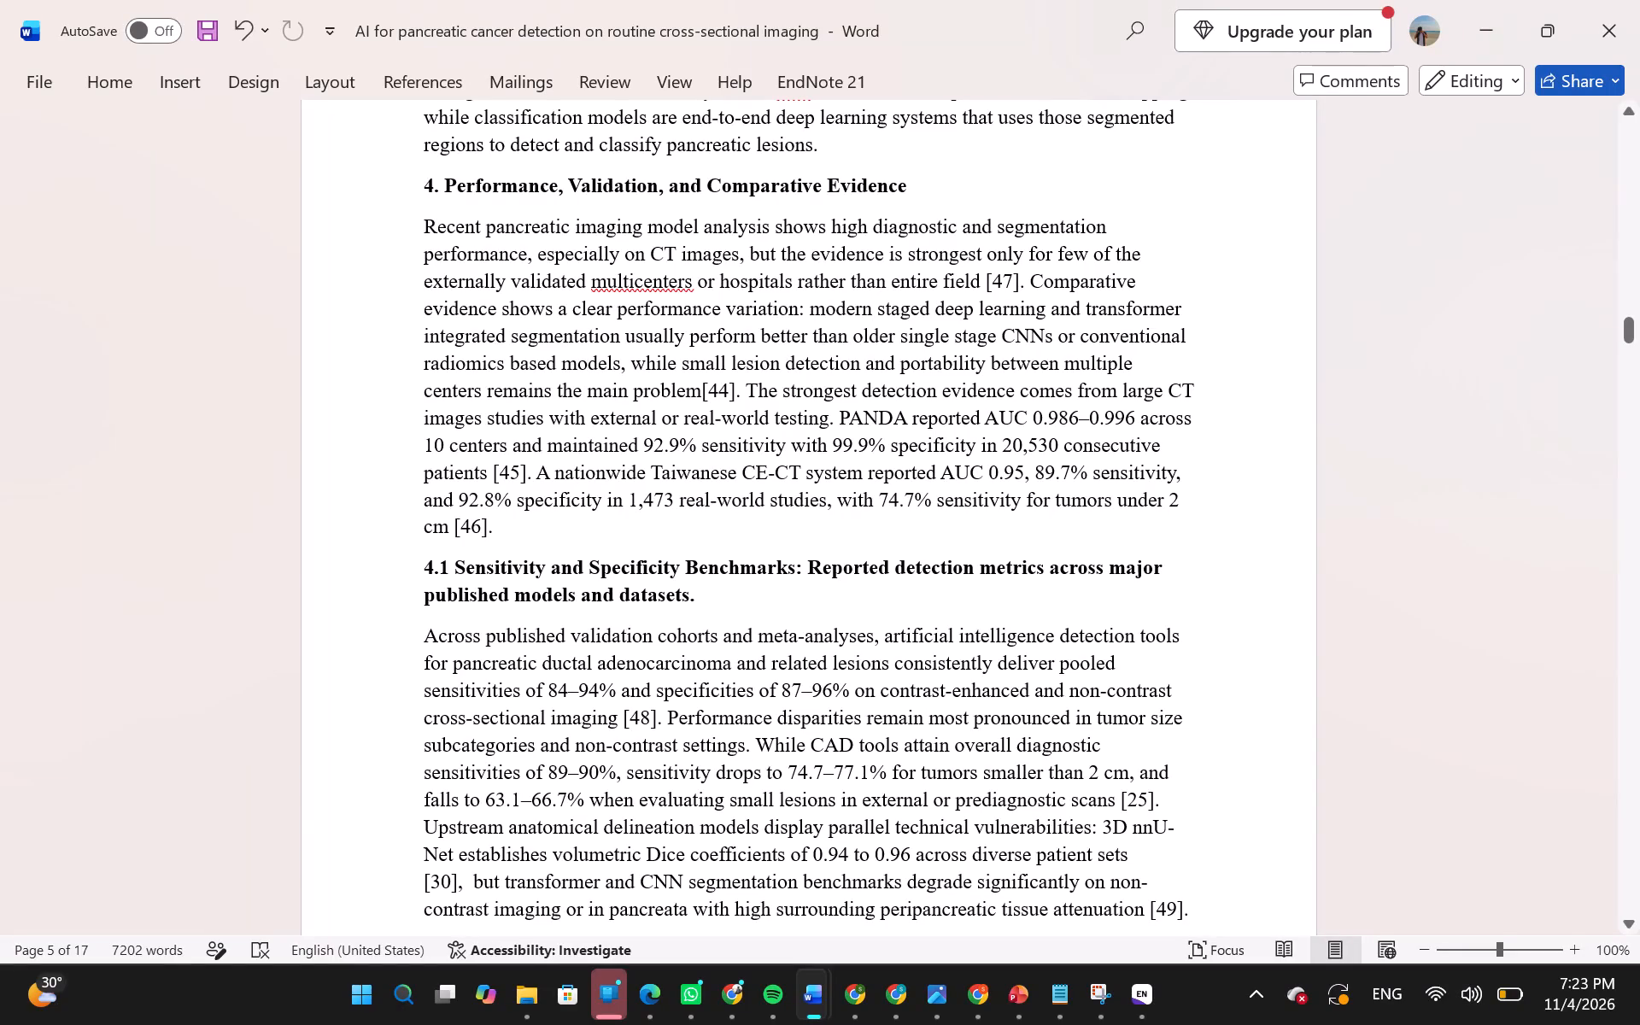
Examine section 4's wording from small lesion detection through the sentence on the strongest detection evidence from large CT images studies.
click(723, 618)
click(799, 416)
click(1050, 389)
click(957, 486)
click(698, 370)
click(864, 364)
drag(749, 394, 948, 389)
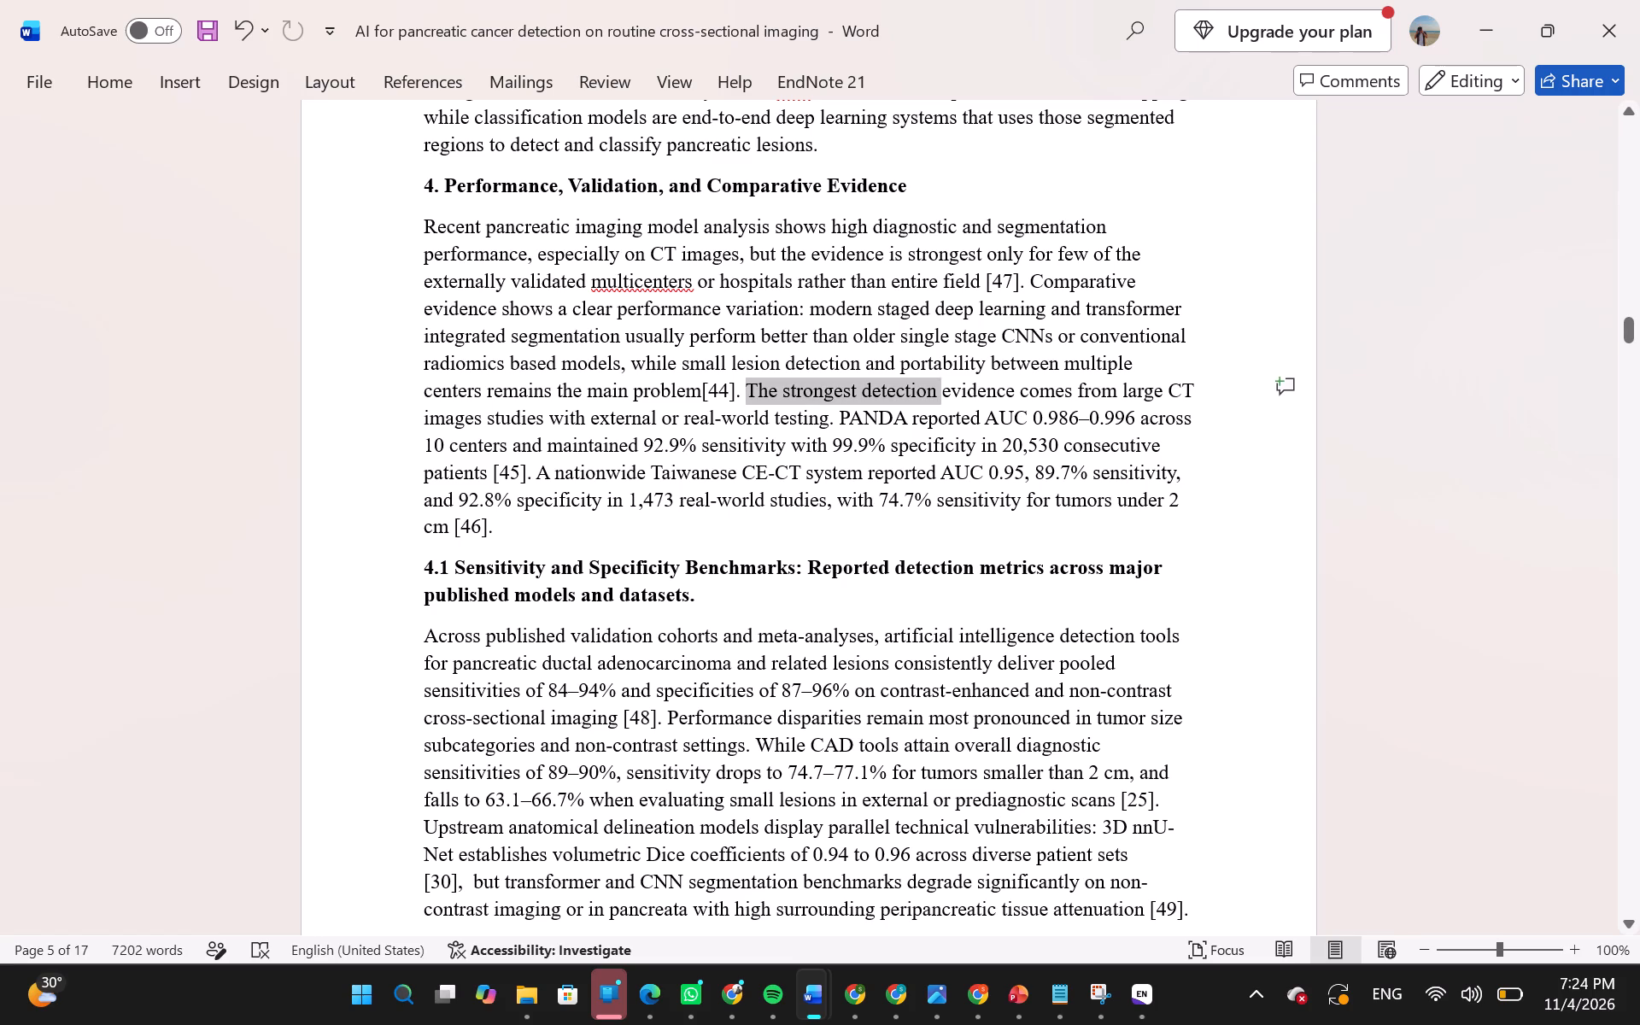
drag(948, 389, 1085, 395)
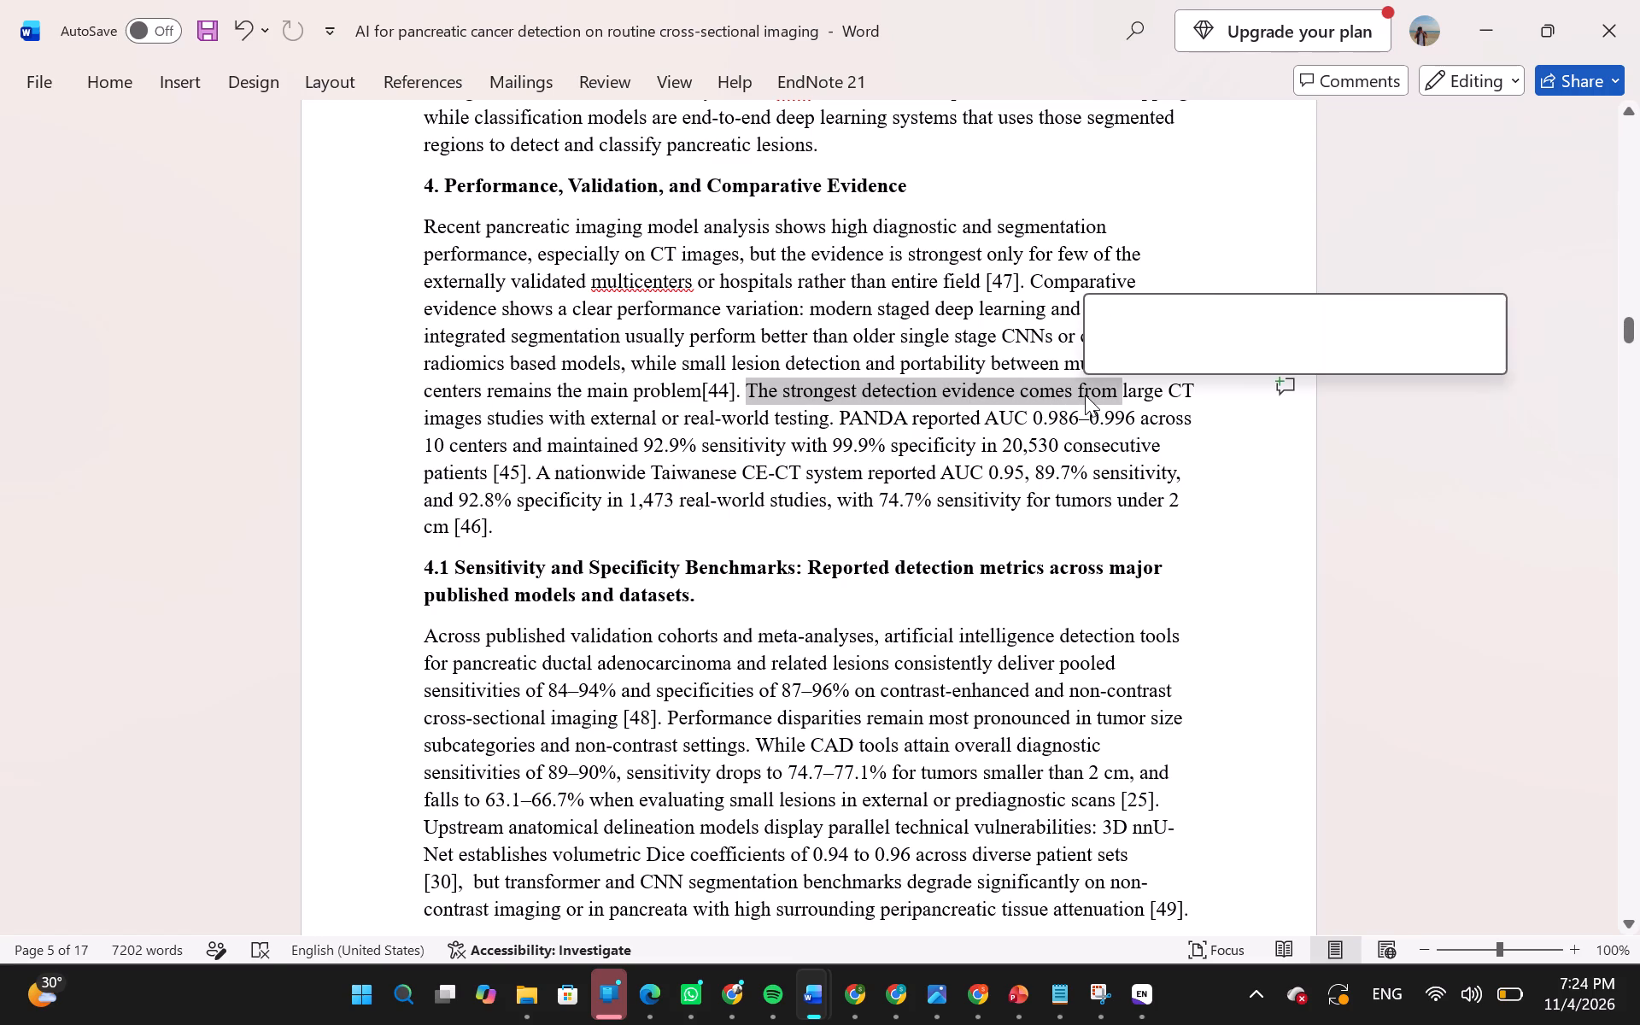
click(1163, 423)
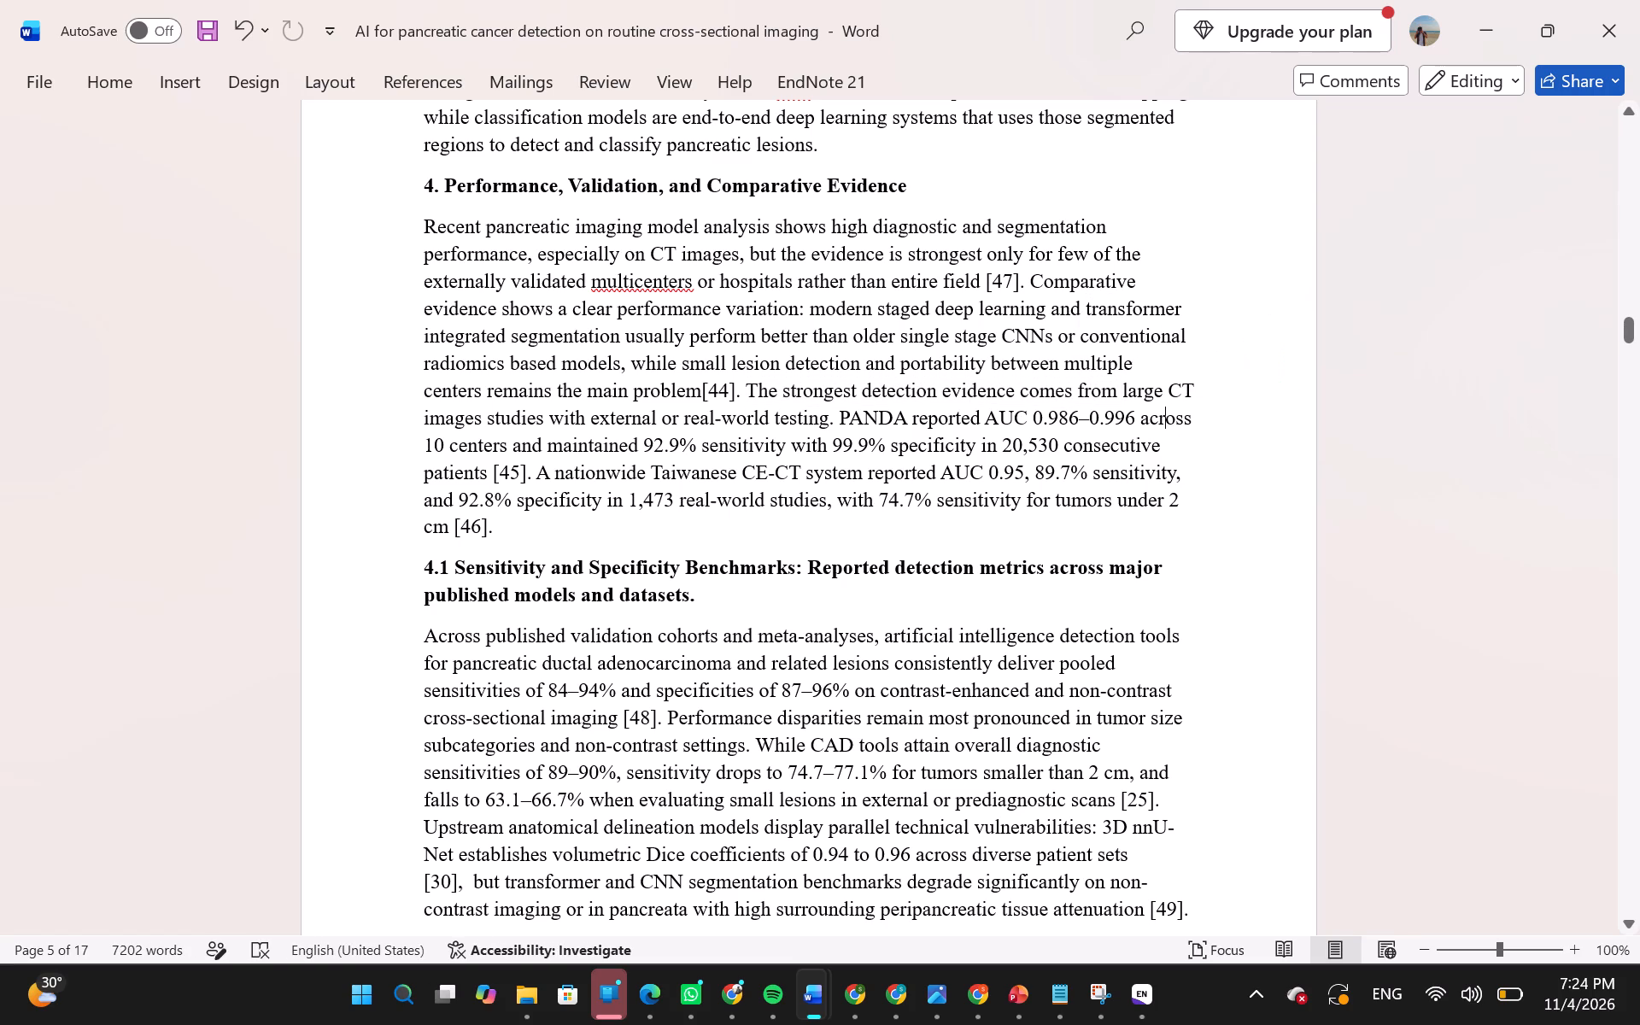
drag(748, 386, 798, 386)
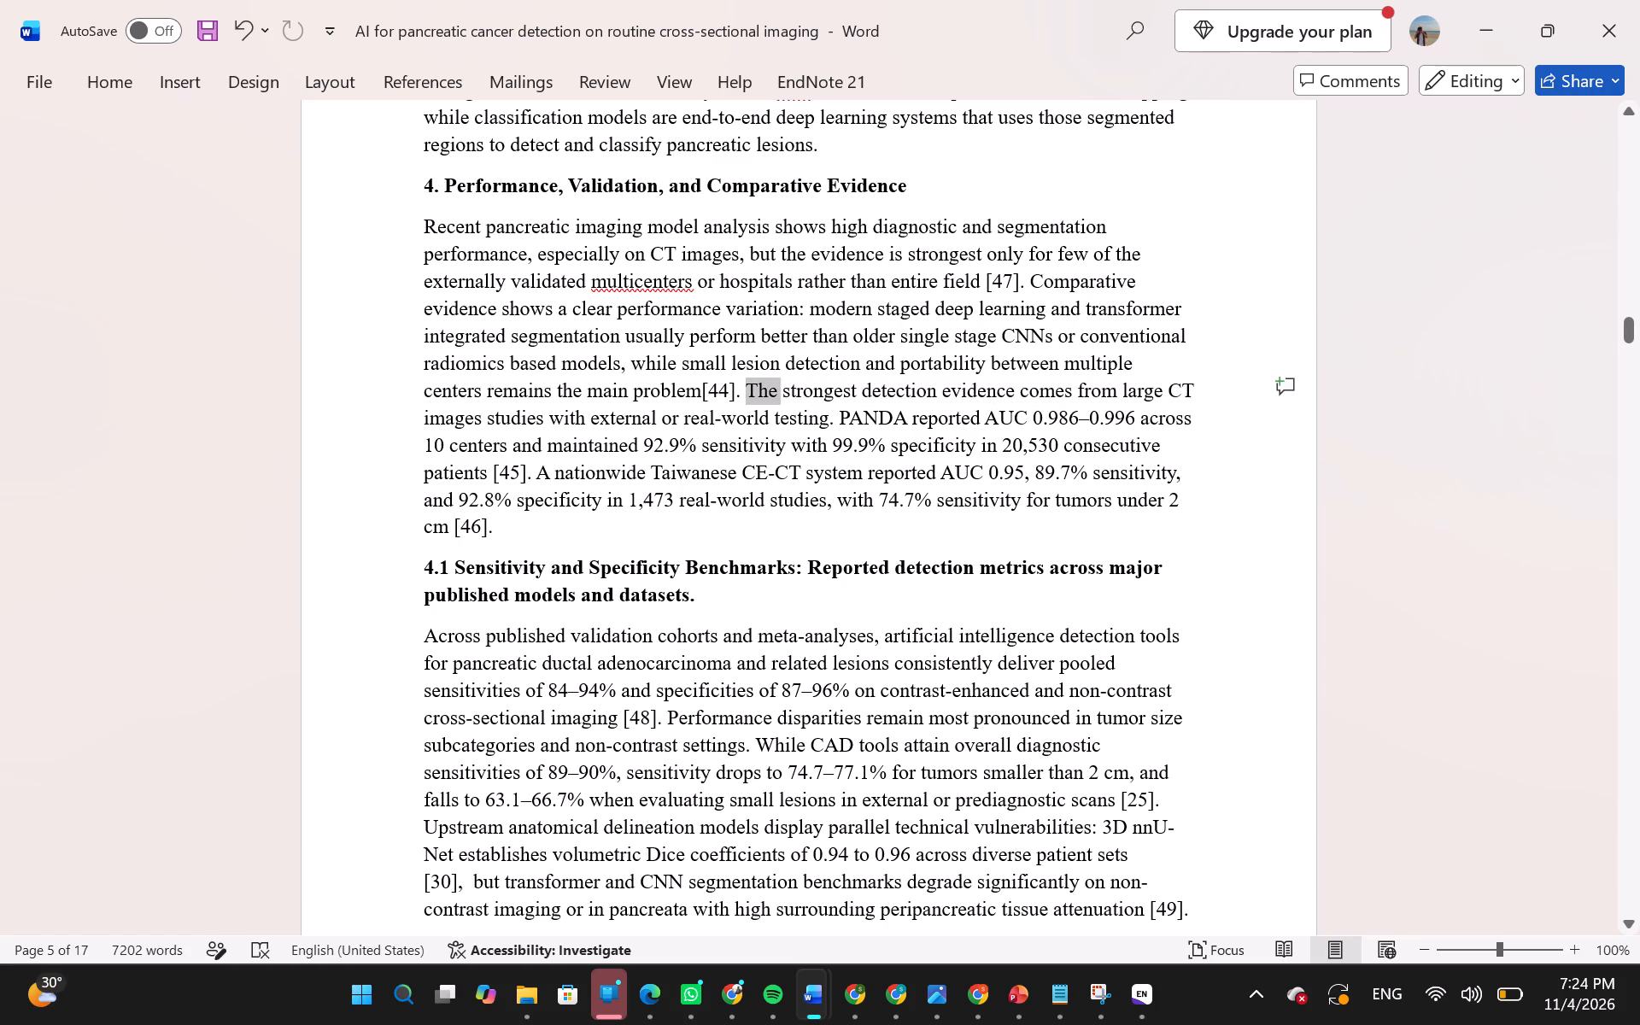
drag(798, 386, 1040, 377)
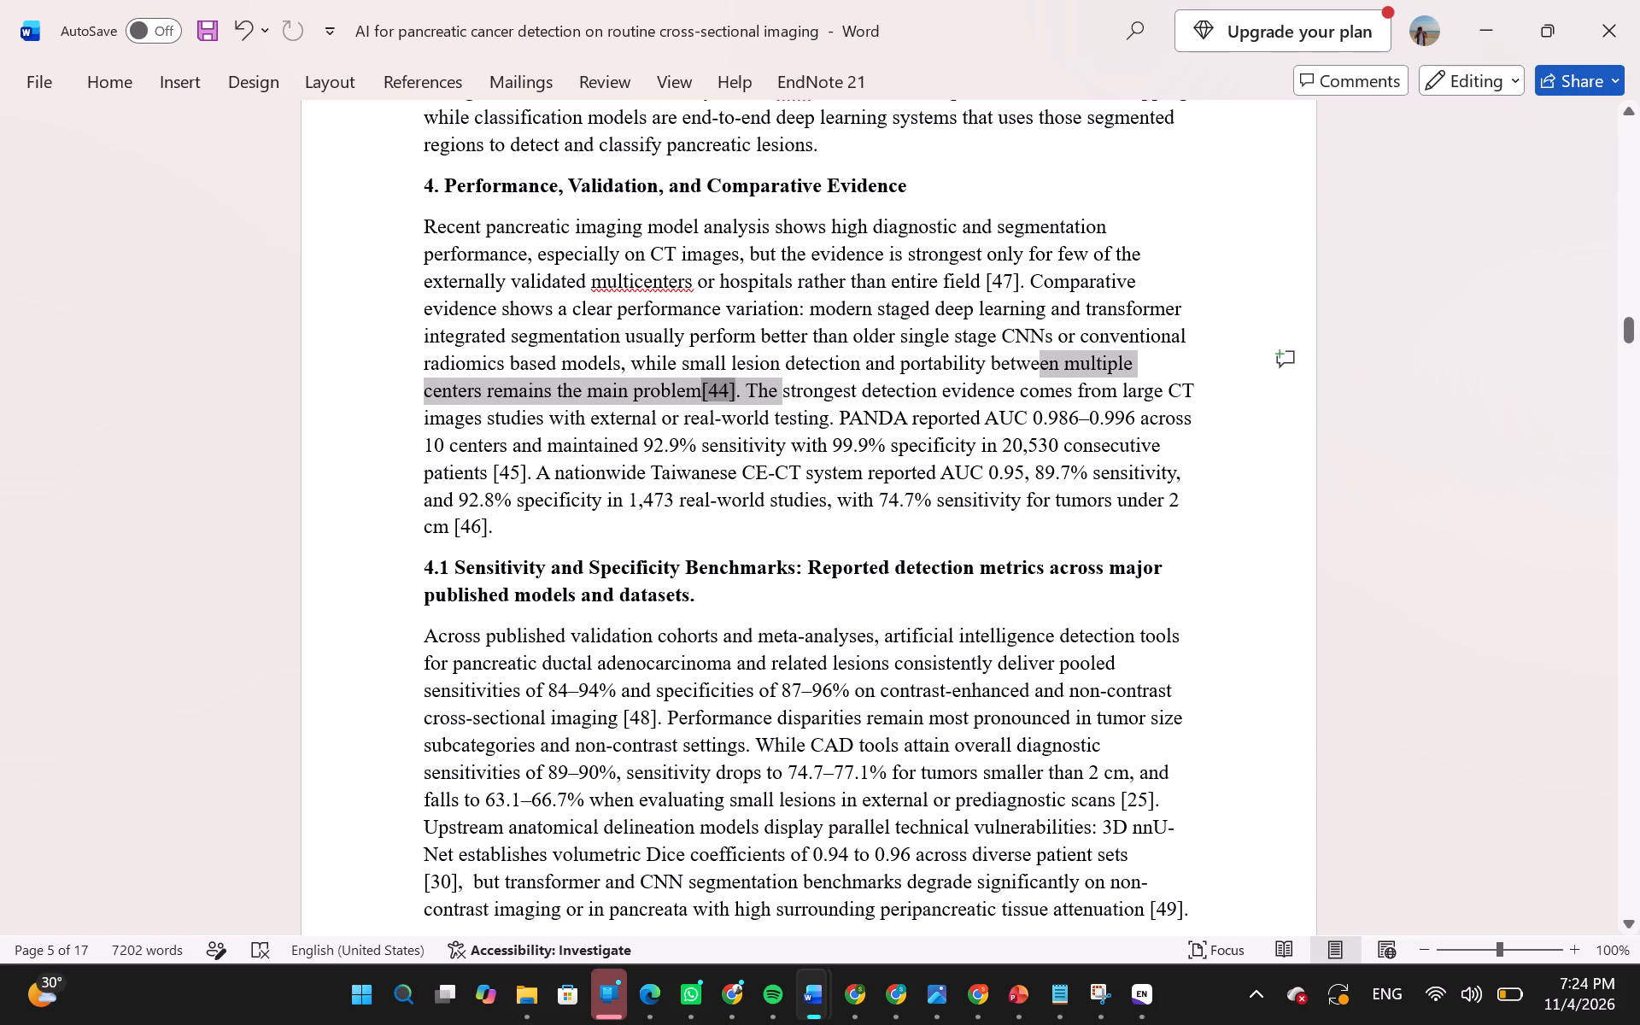
drag(1040, 377, 1037, 380)
click(1177, 429)
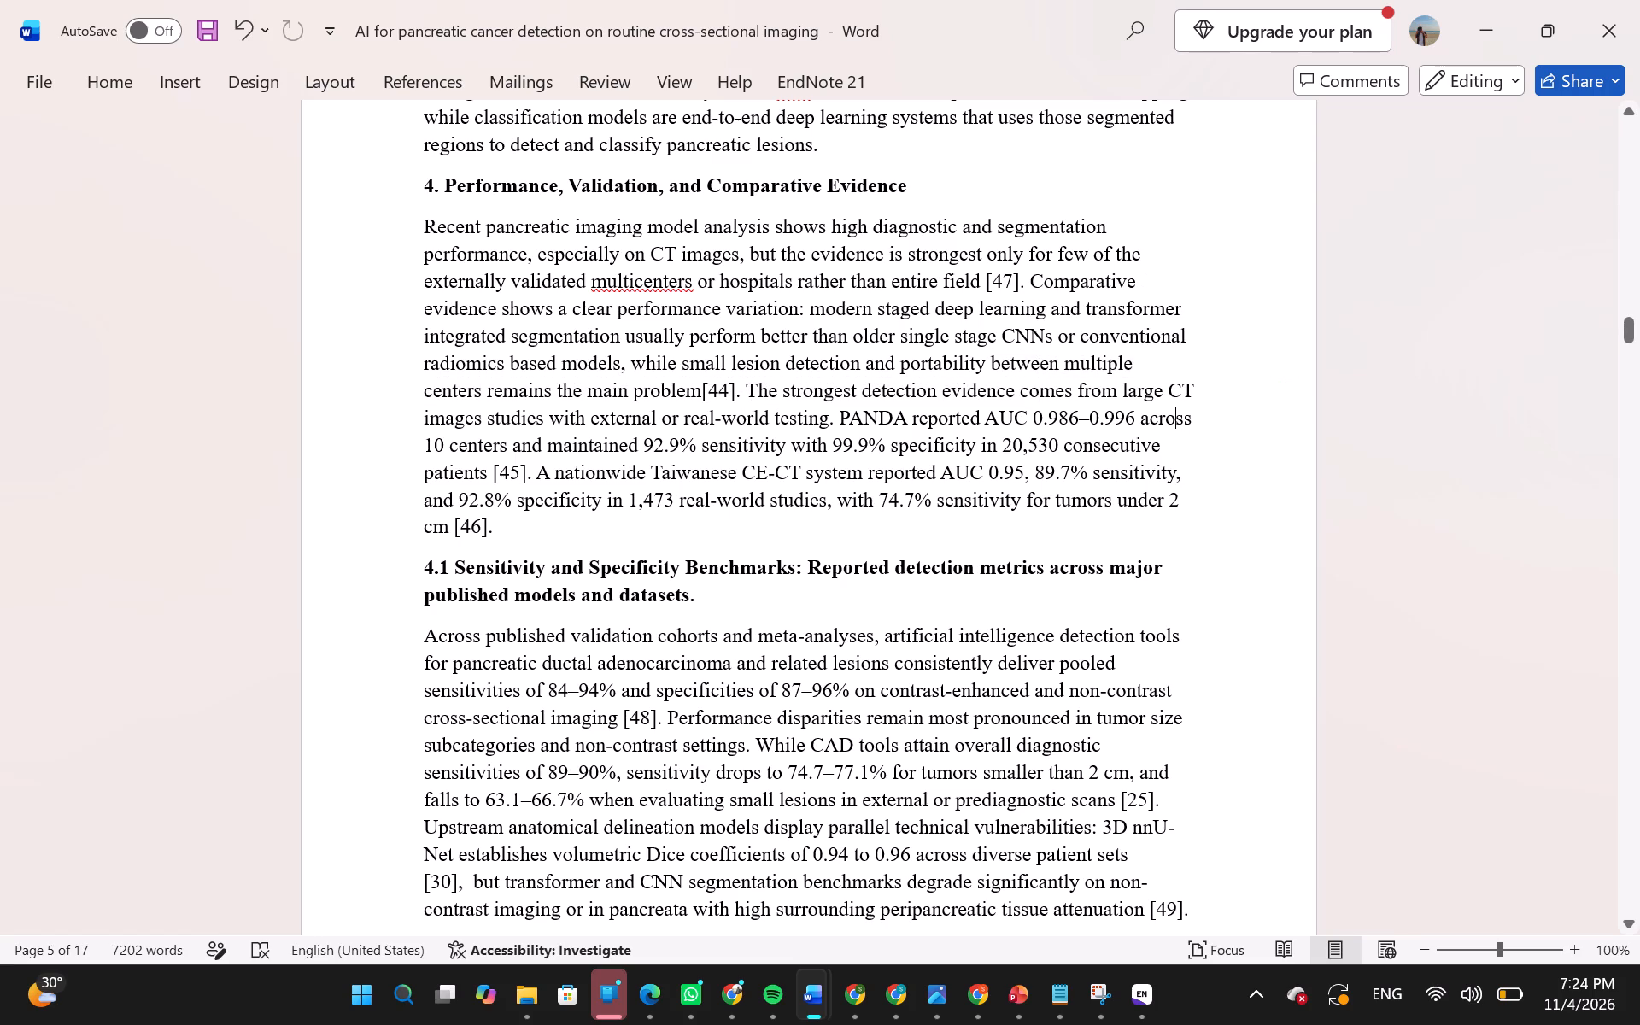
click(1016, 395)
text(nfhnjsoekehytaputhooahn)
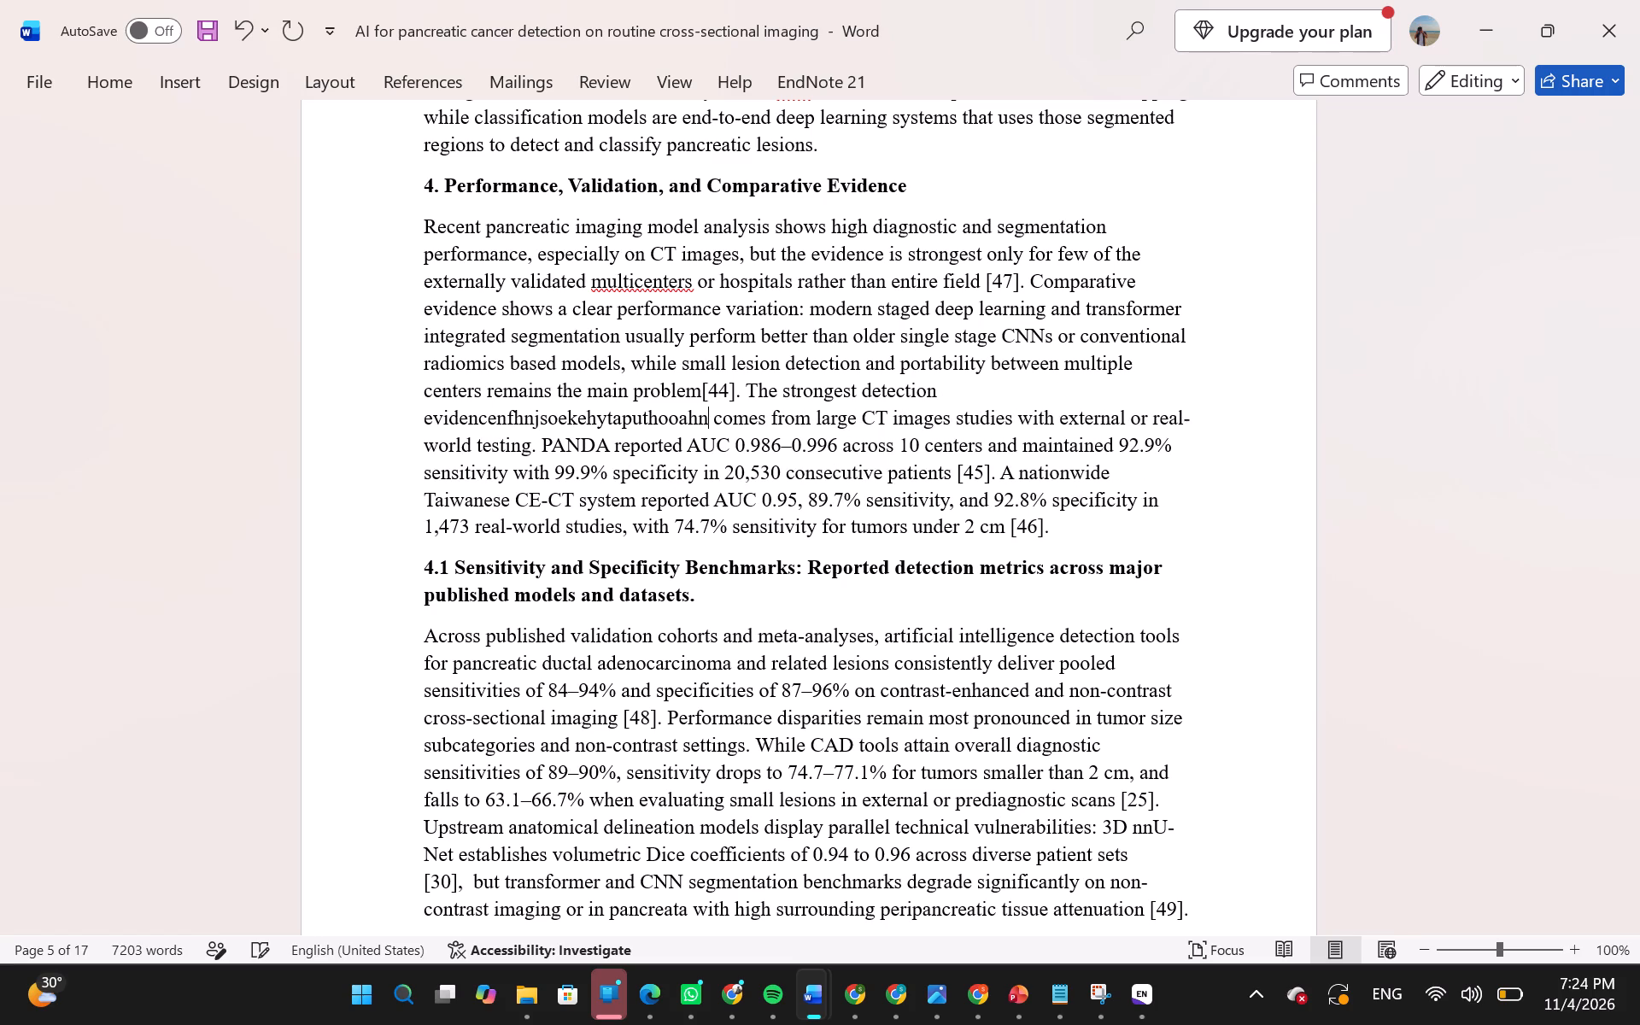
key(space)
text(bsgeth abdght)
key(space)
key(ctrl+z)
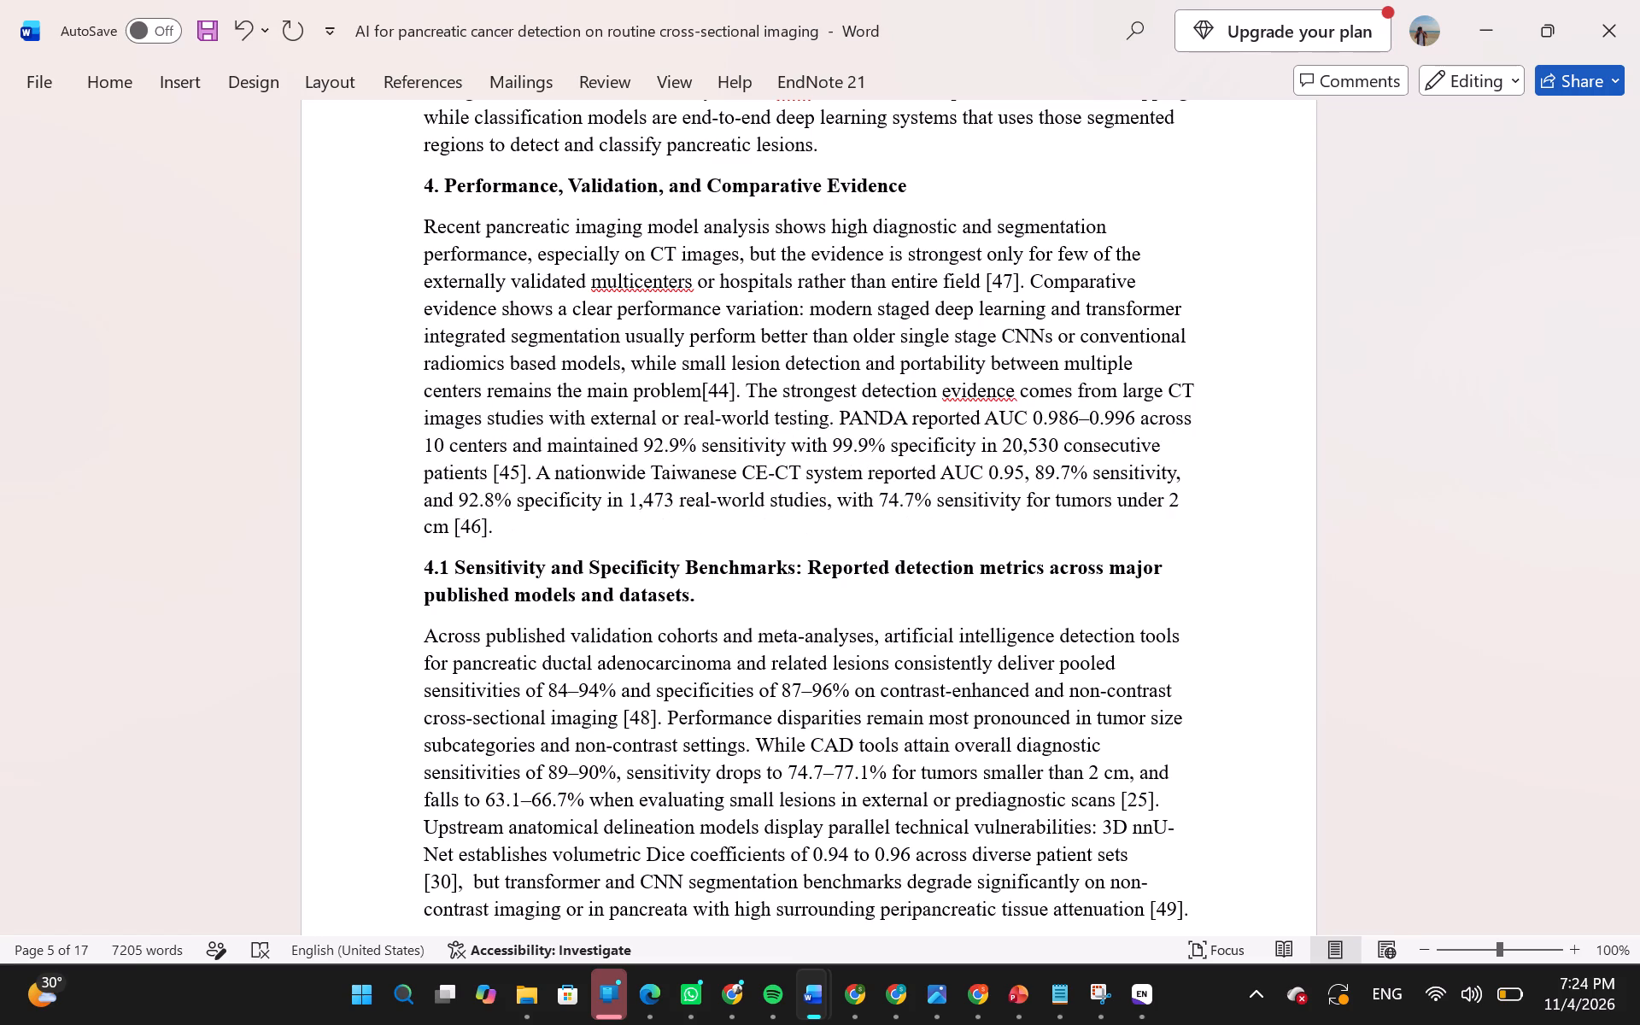
Undo the recent wording edits in section 4's main paragraph, keeping "problem." before citation [44].
key(ctrl+z)
key(ctrl+z)
key(ctrl+z)
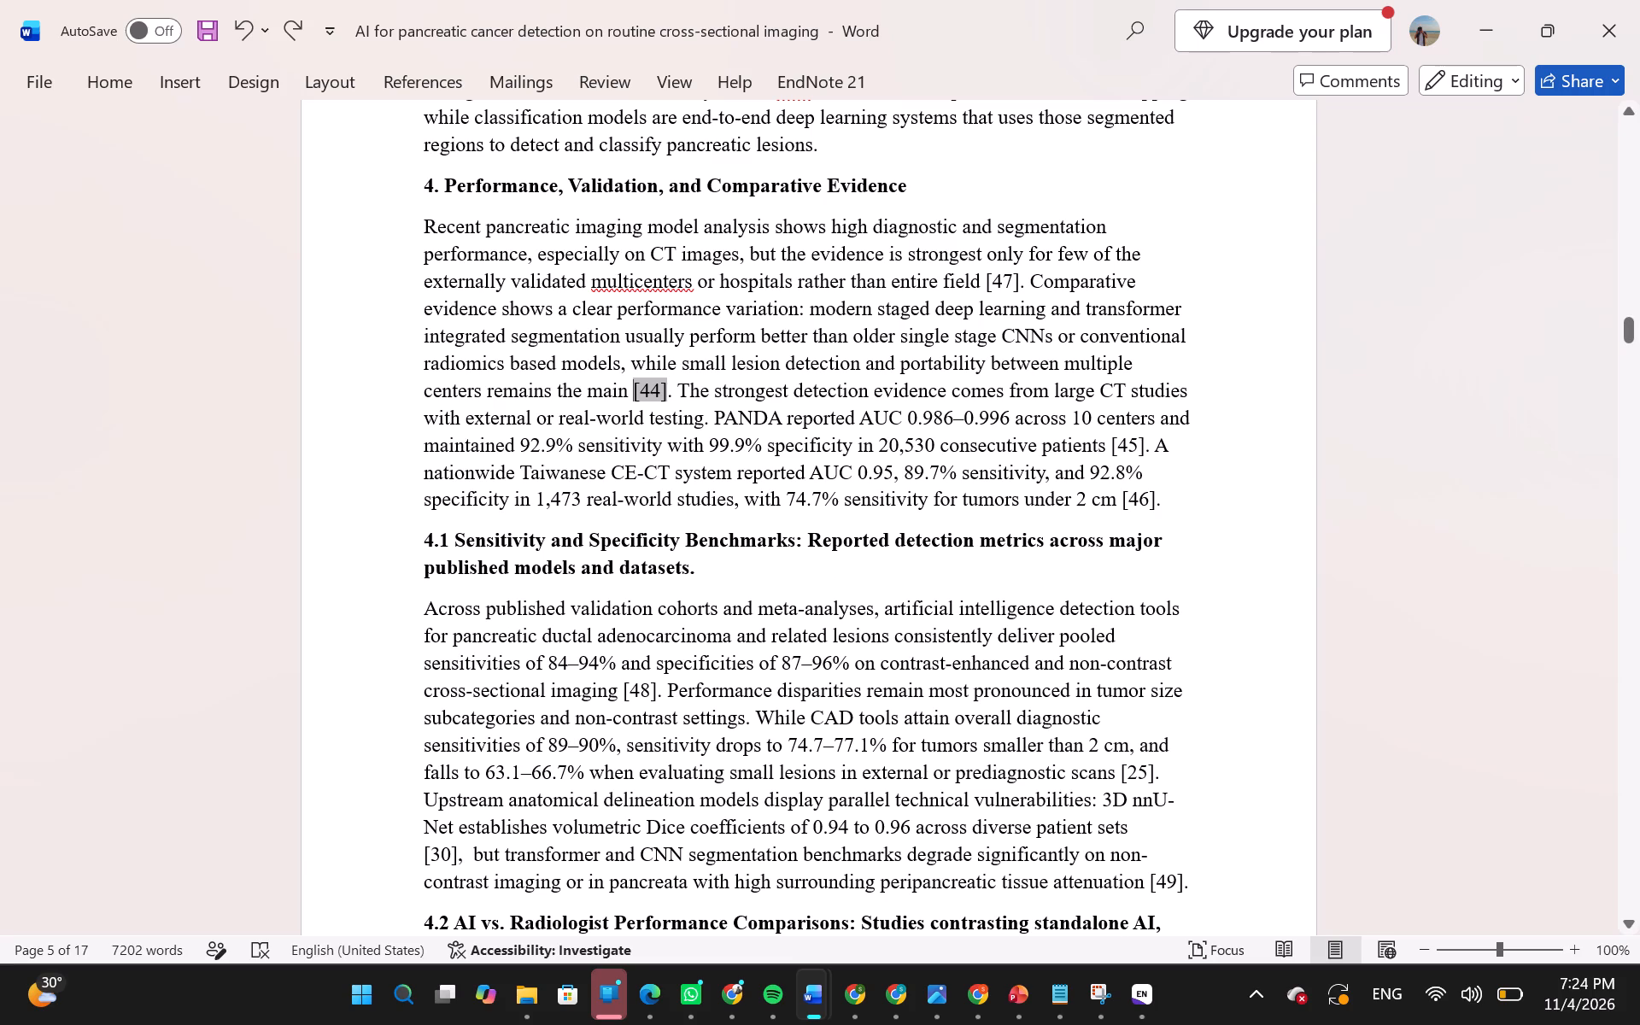
key(ctrl+y)
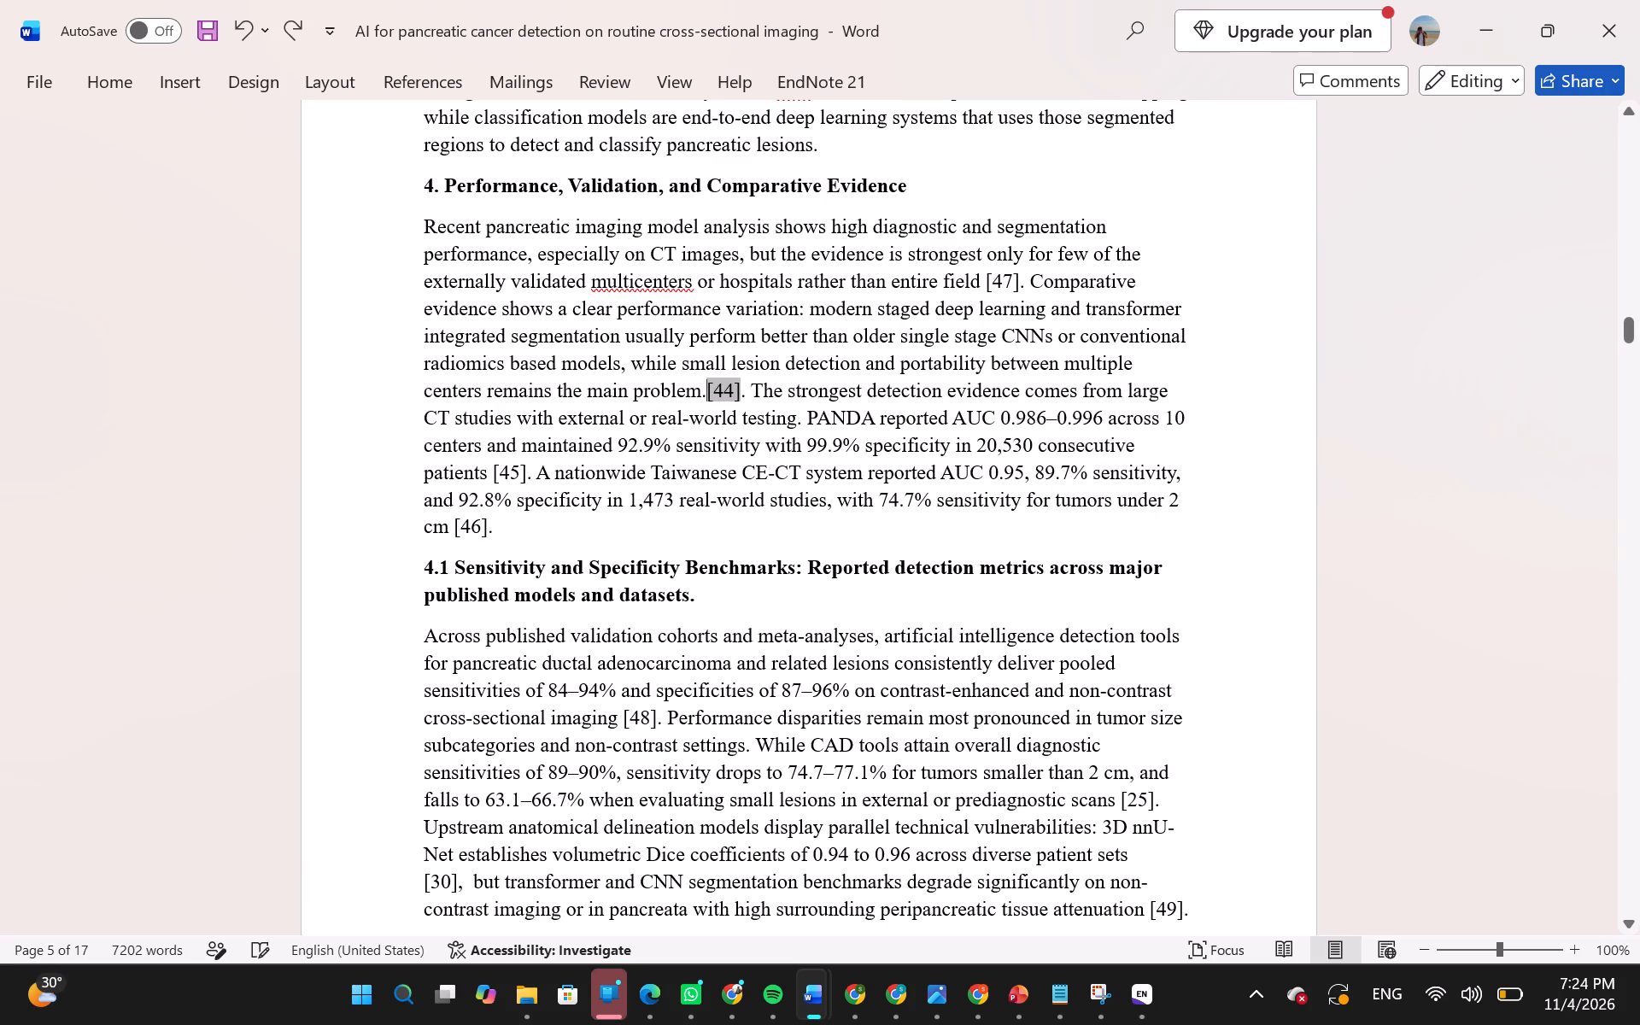
Insert the word "image" between "CT" and "studies" in section 4's strongest detection evidence sentence.
click(758, 399)
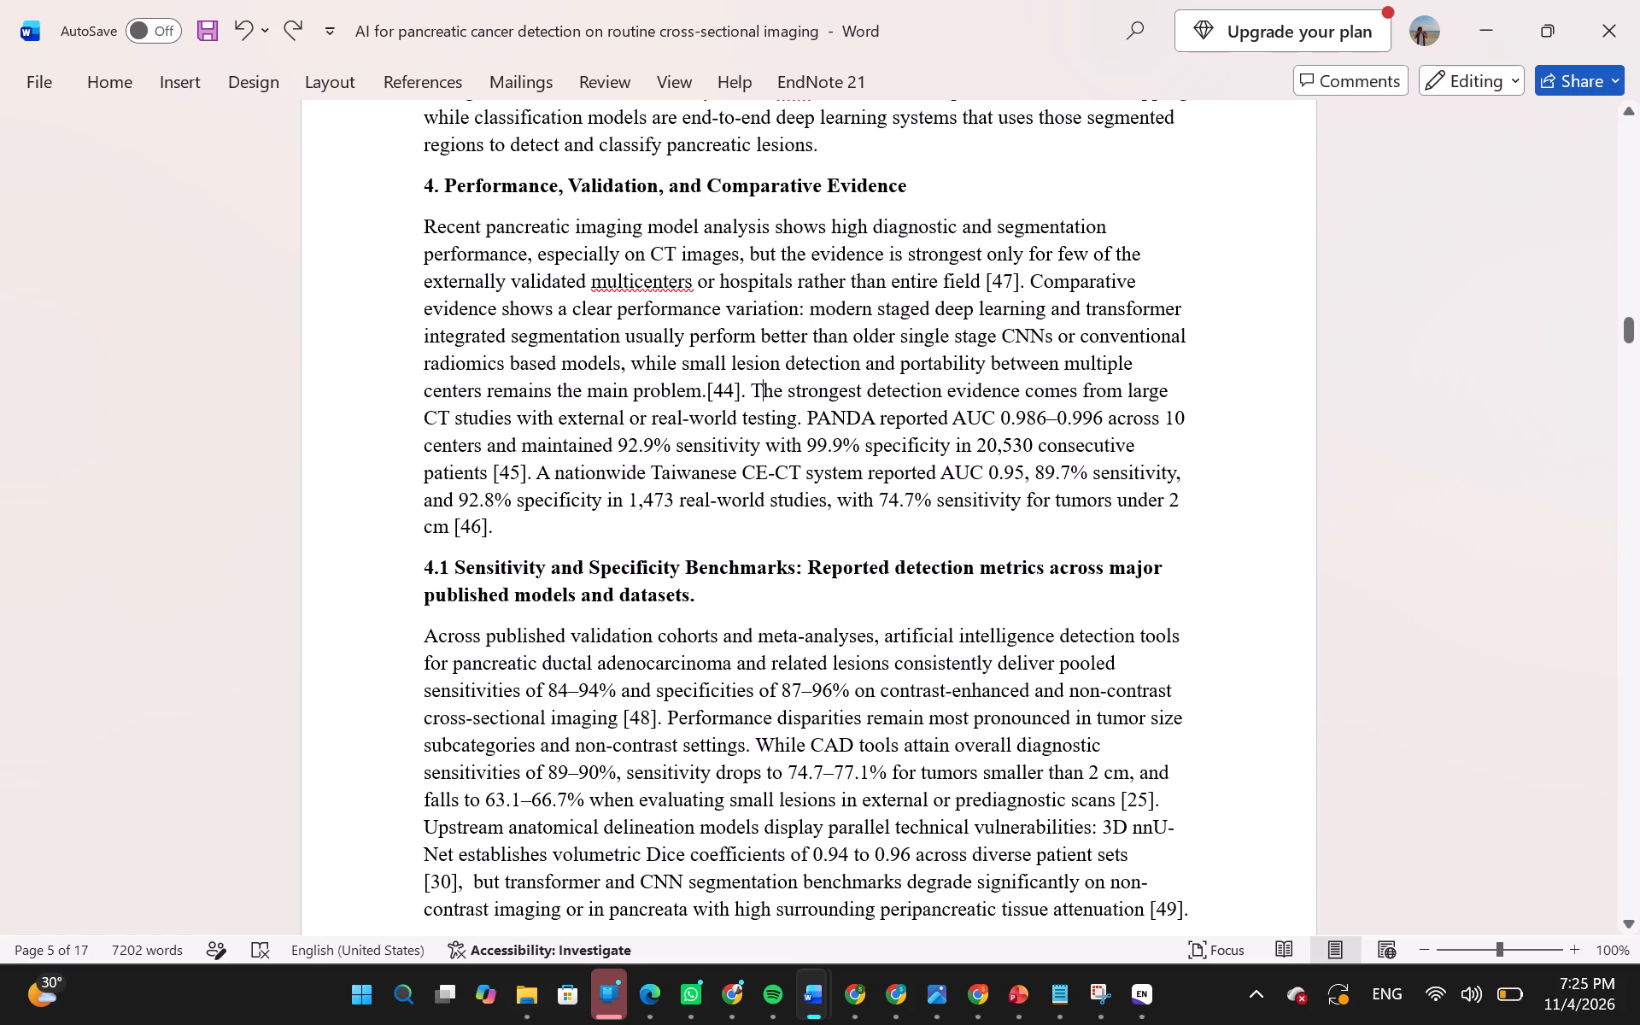
drag(754, 389, 996, 401)
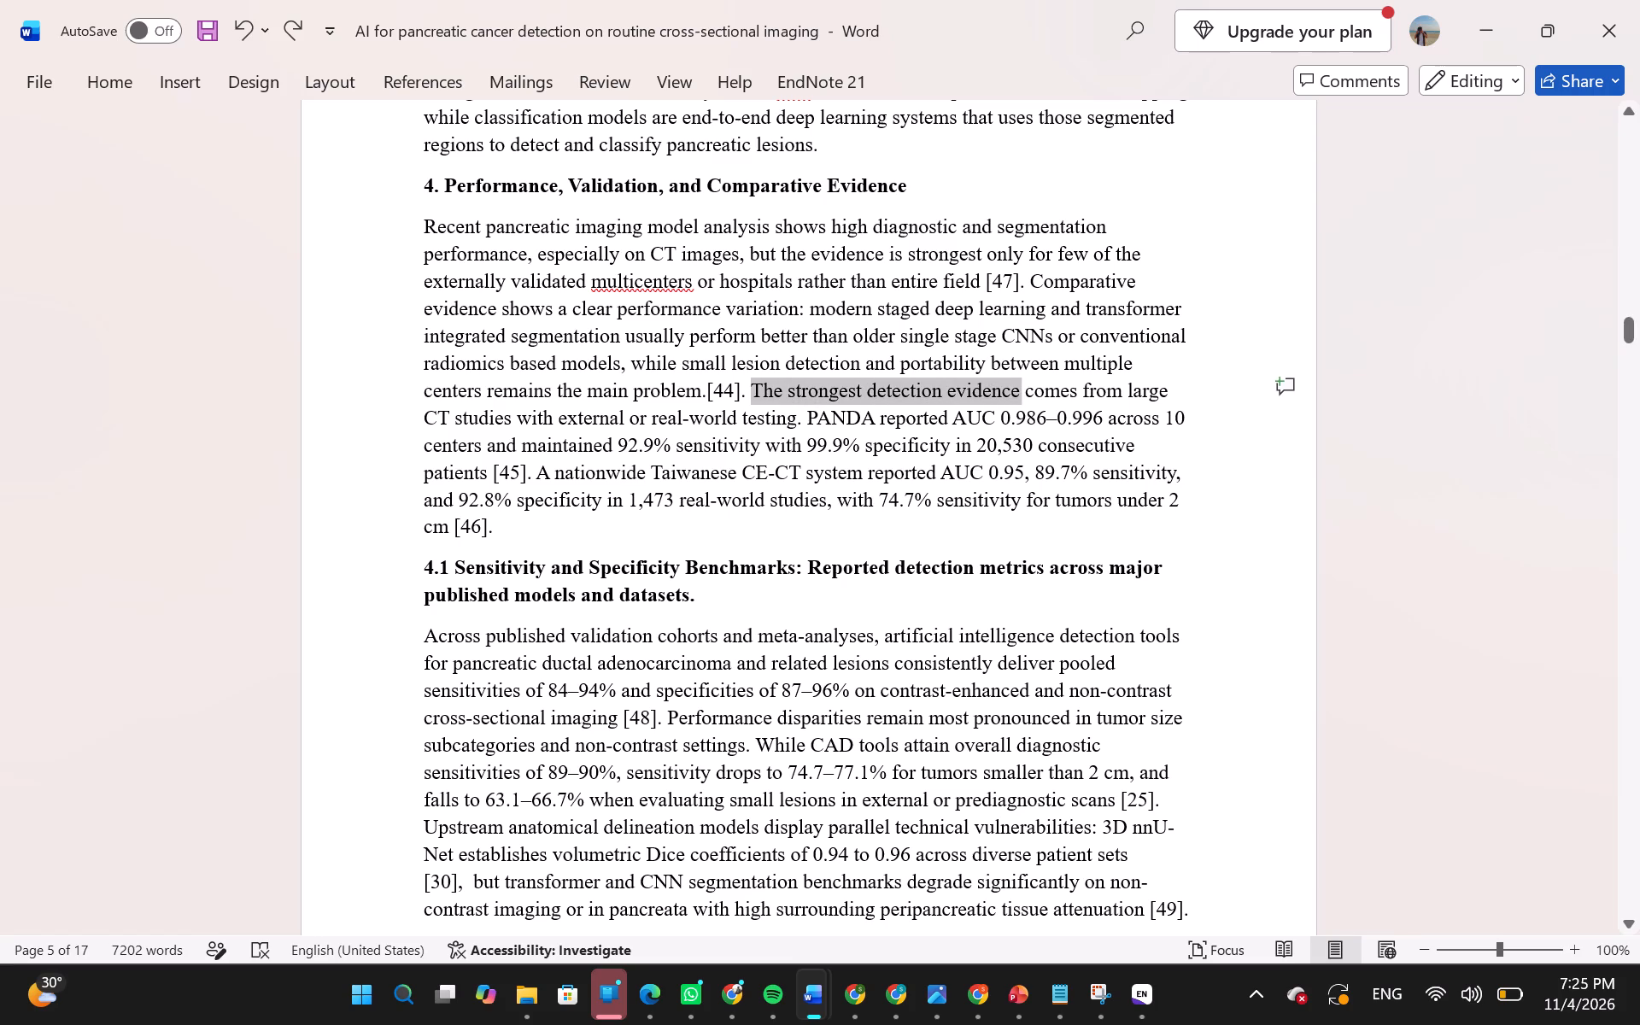
drag(996, 401, 548, 425)
click(545, 425)
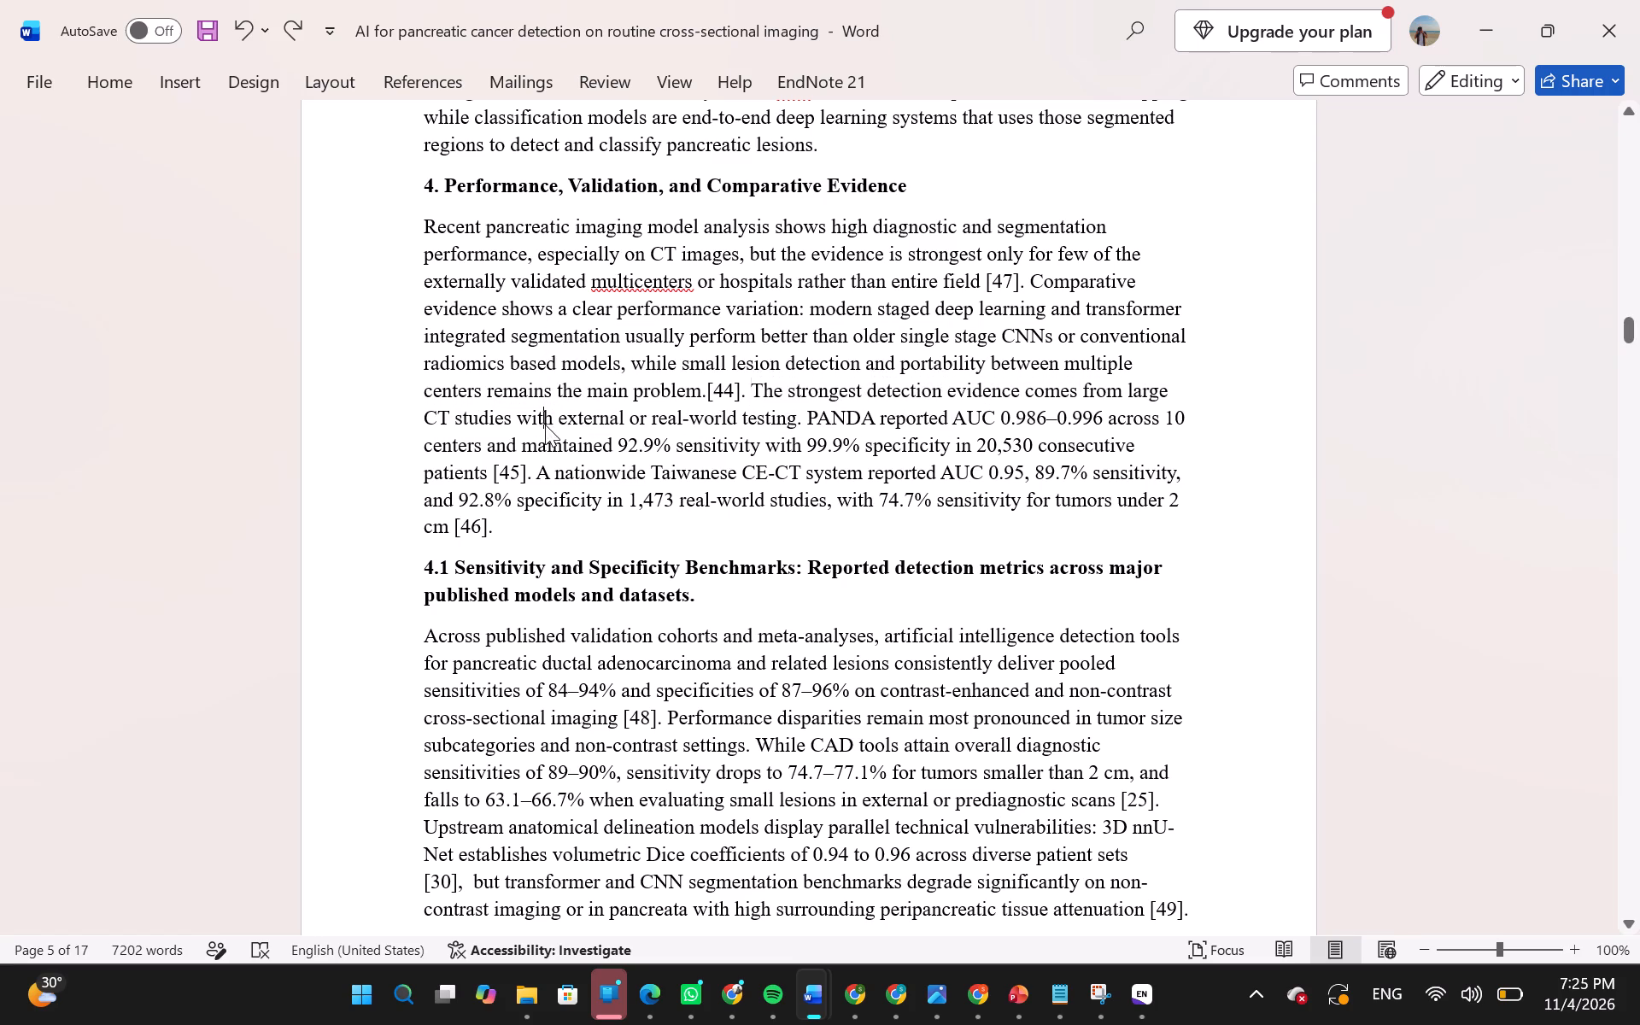
click(452, 413)
key(Home)
text(ima)
key(BackSpace)
key(BackSpace)
key(BackSpace)
key(Right)
key(Right)
key(space)
text(image)
key(space)
key(Right)
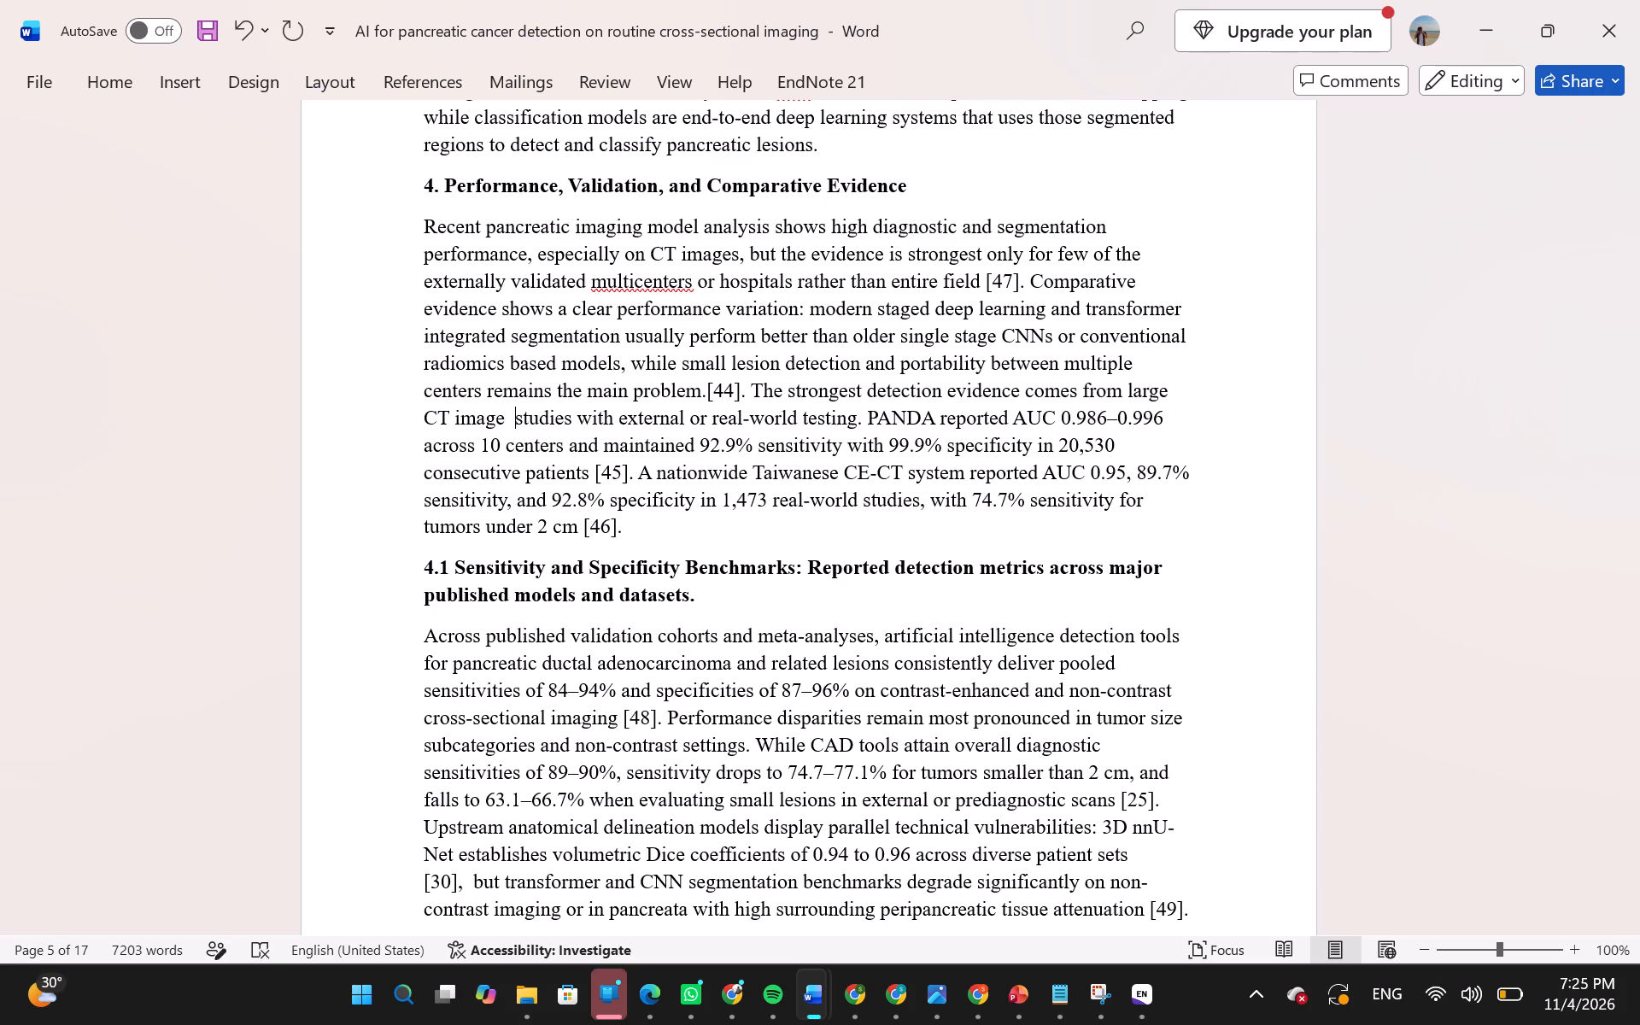
key(BackSpace)
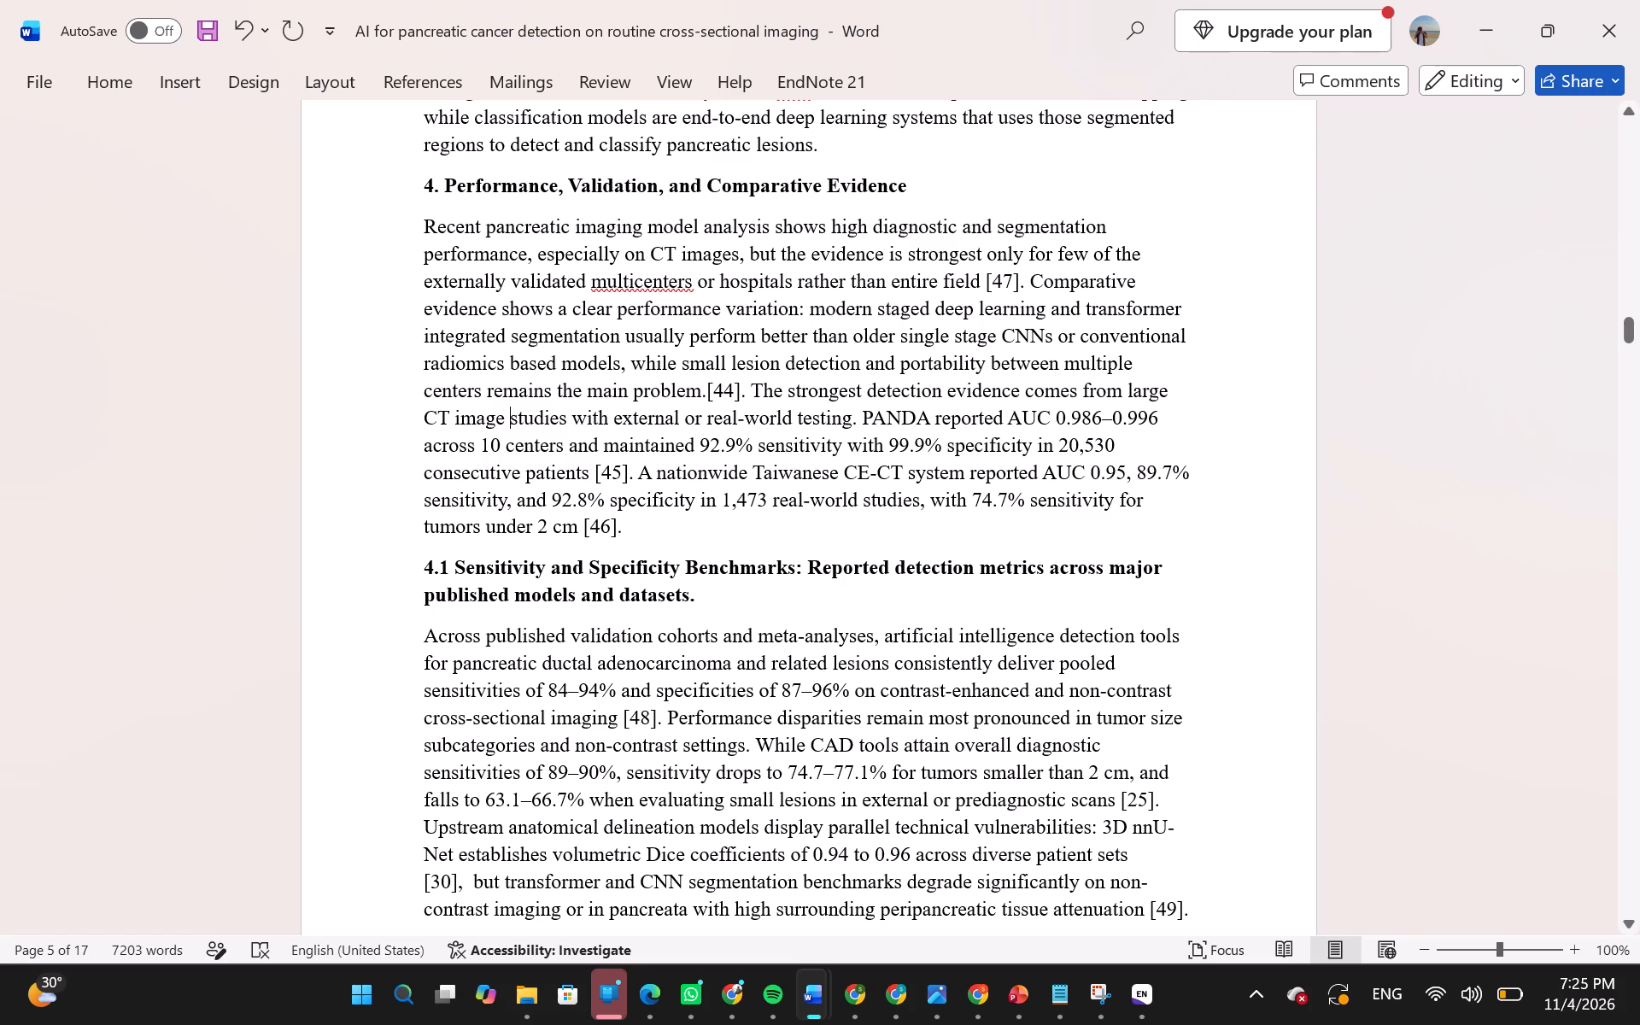
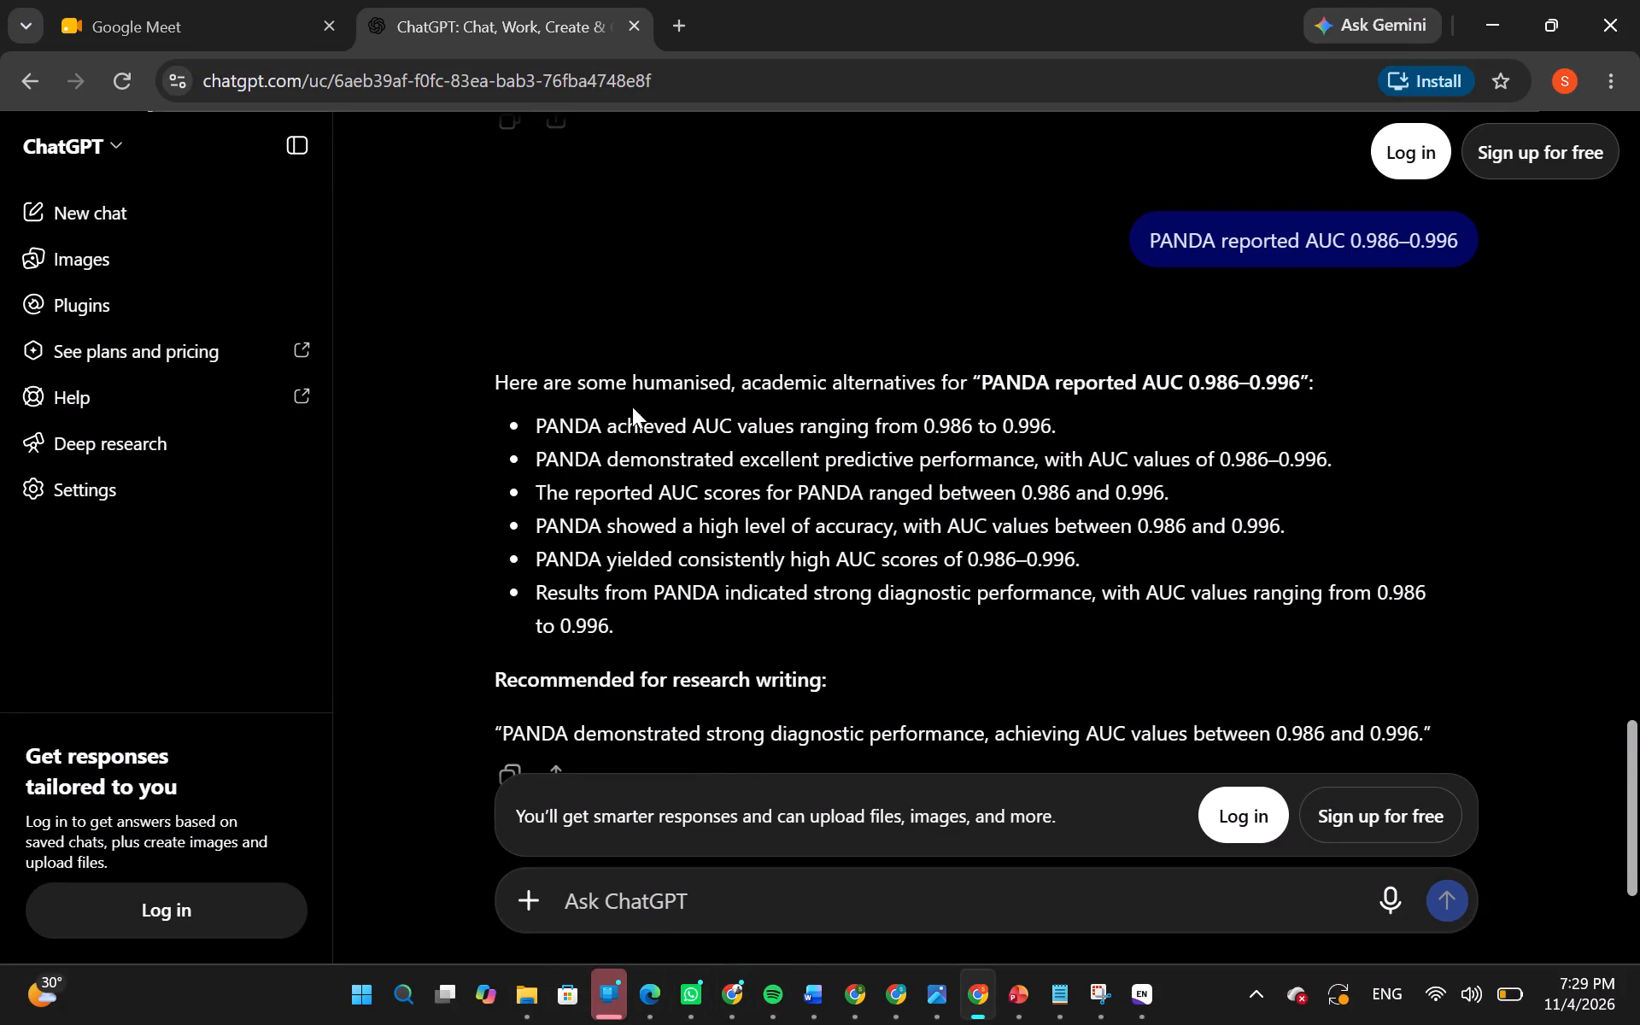
Check the suggested PANDA rewordings against the Word manuscript's section 4, examining the phrase "across 10 centers and maintained".
scroll(810, 618, down, 3)
key(alt+Tab)
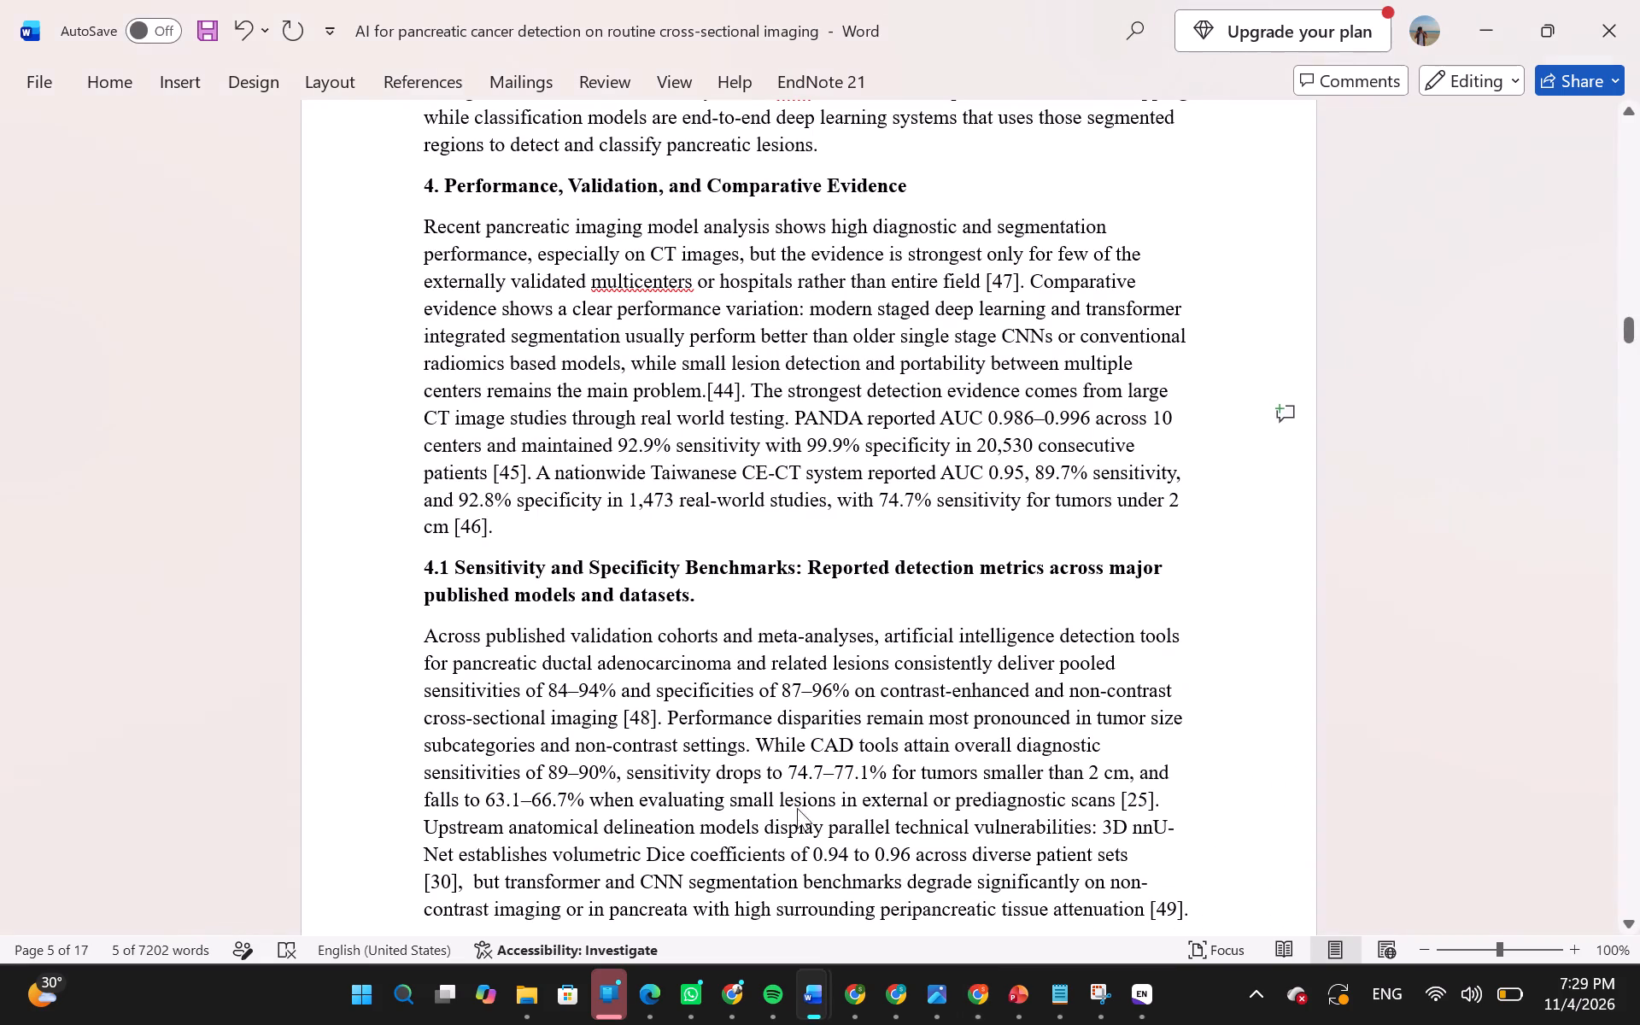
click(1128, 419)
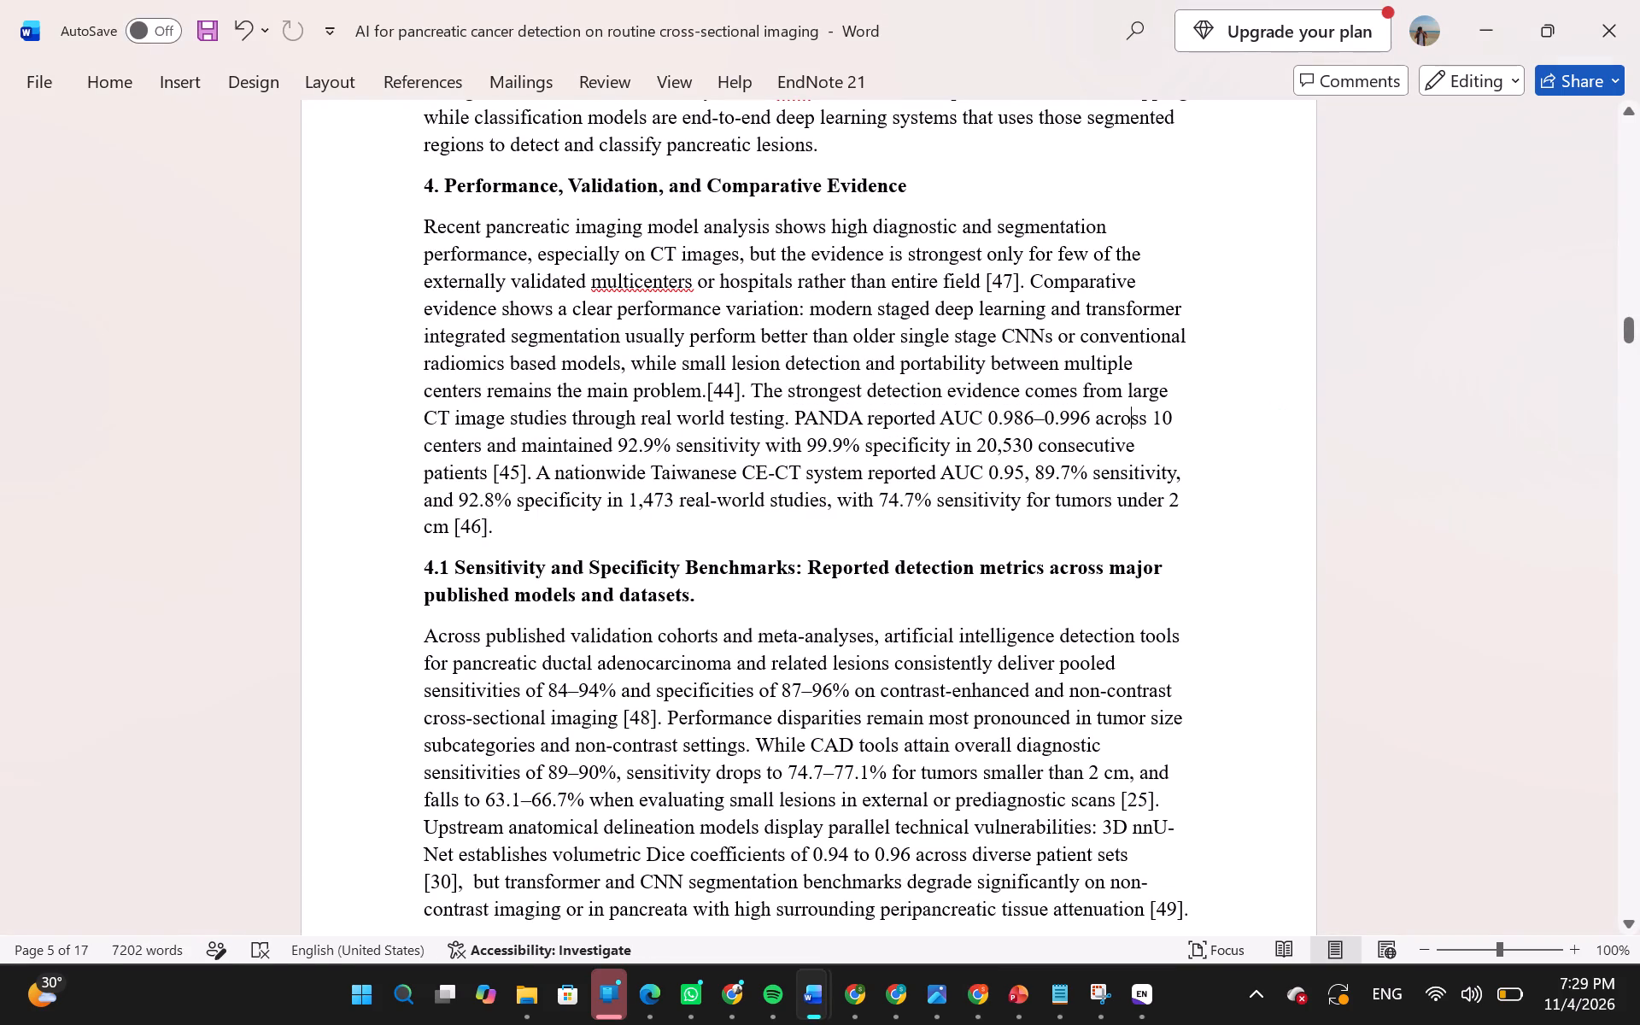
drag(1097, 418, 1204, 422)
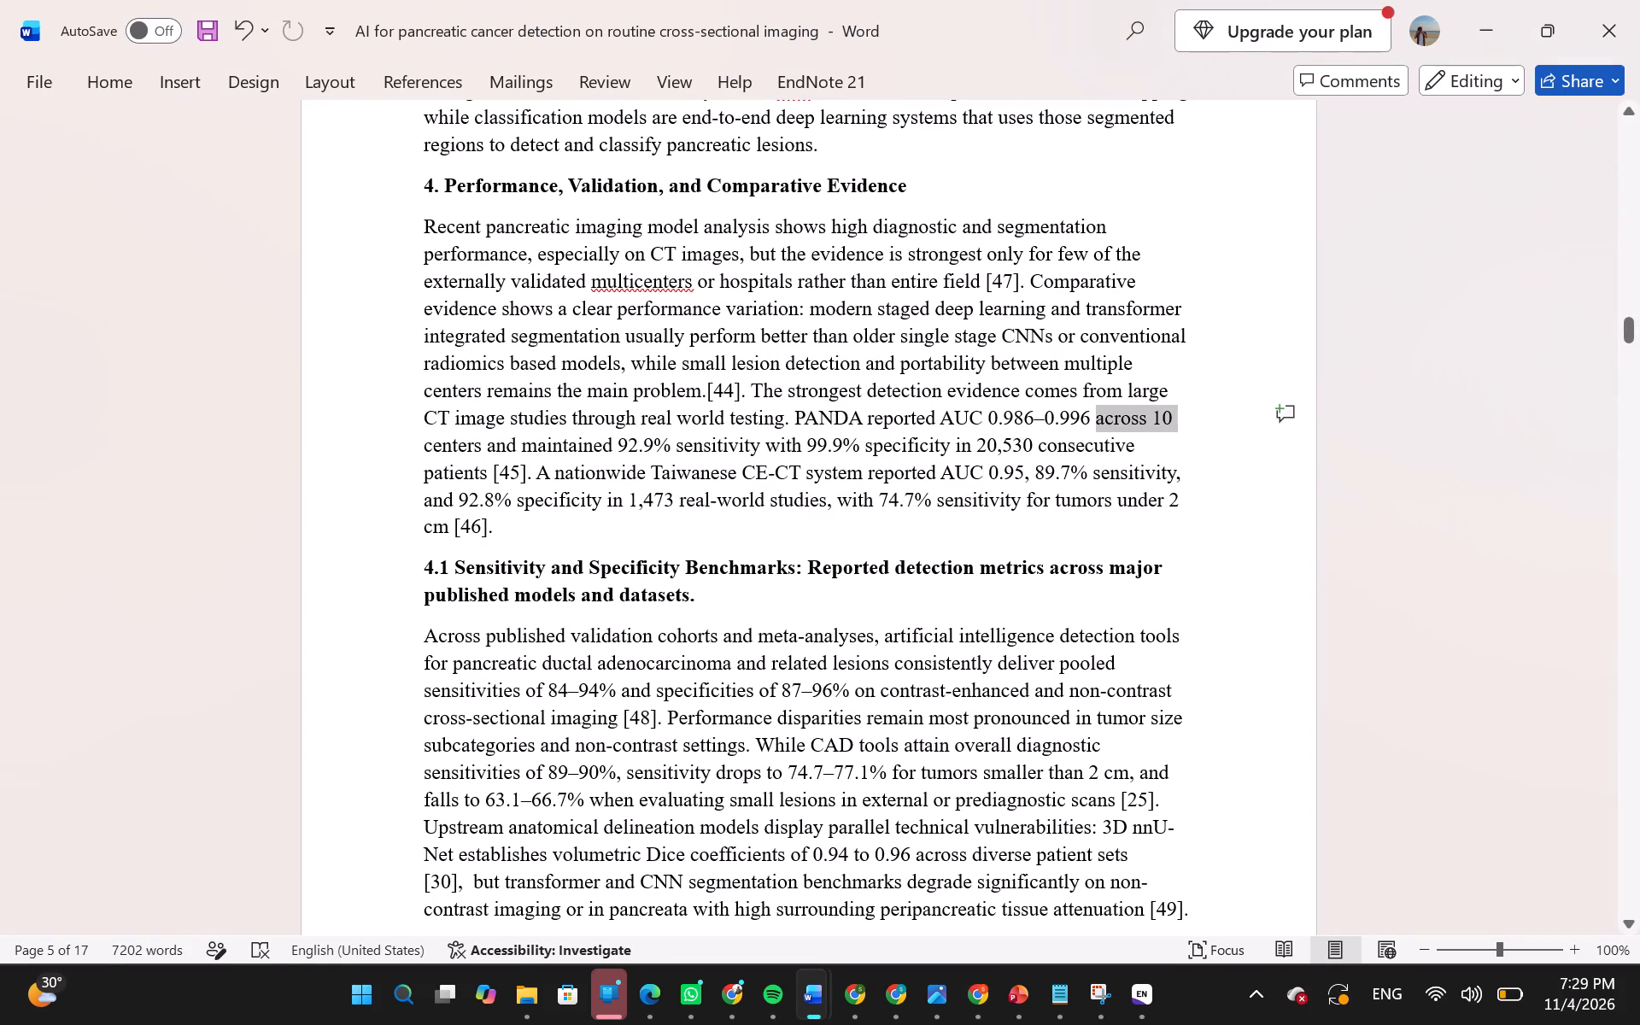
drag(1204, 422, 634, 442)
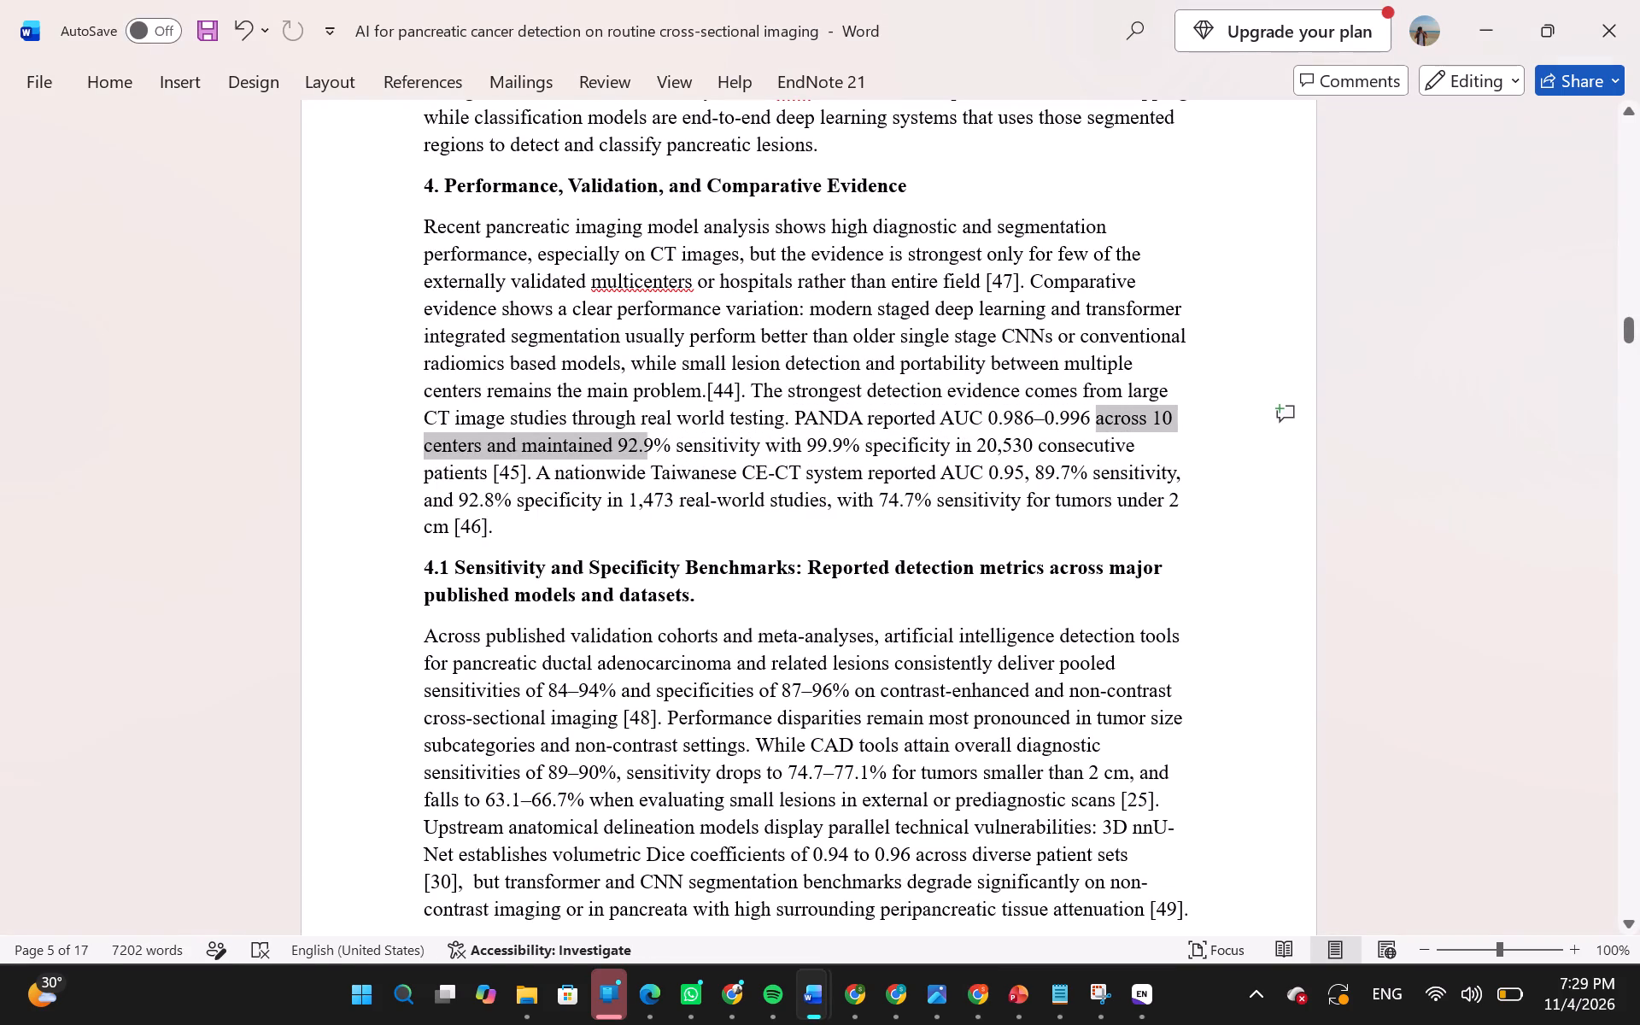
drag(634, 442, 601, 442)
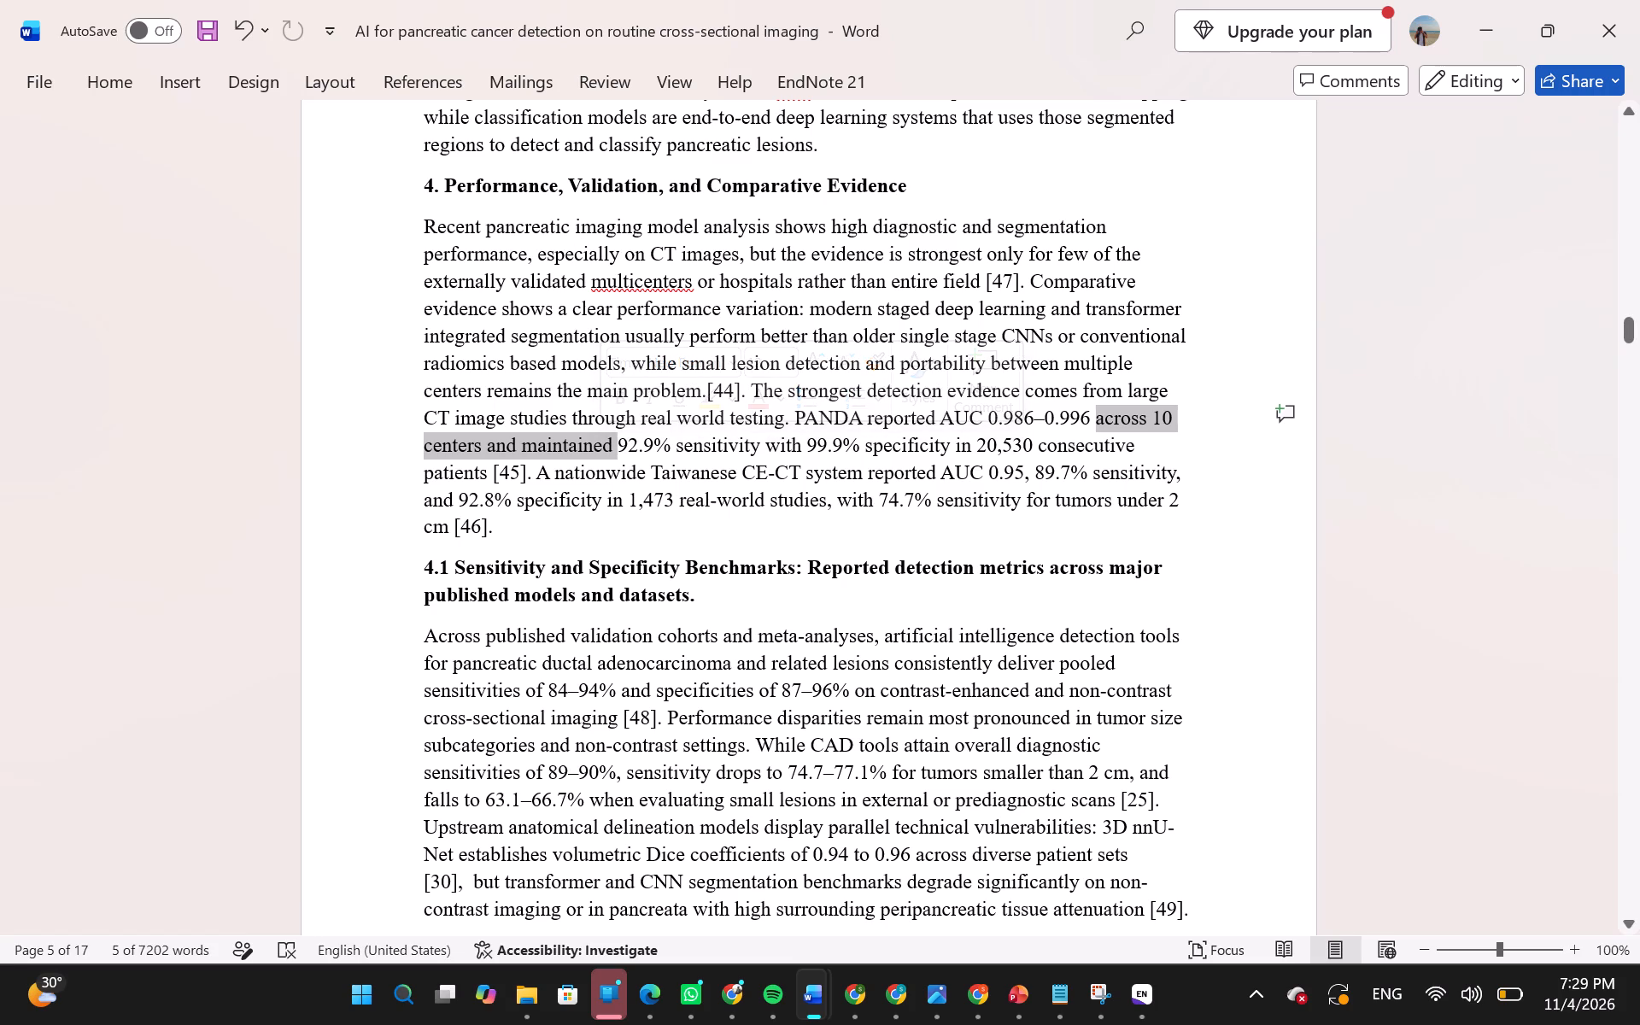
click(650, 448)
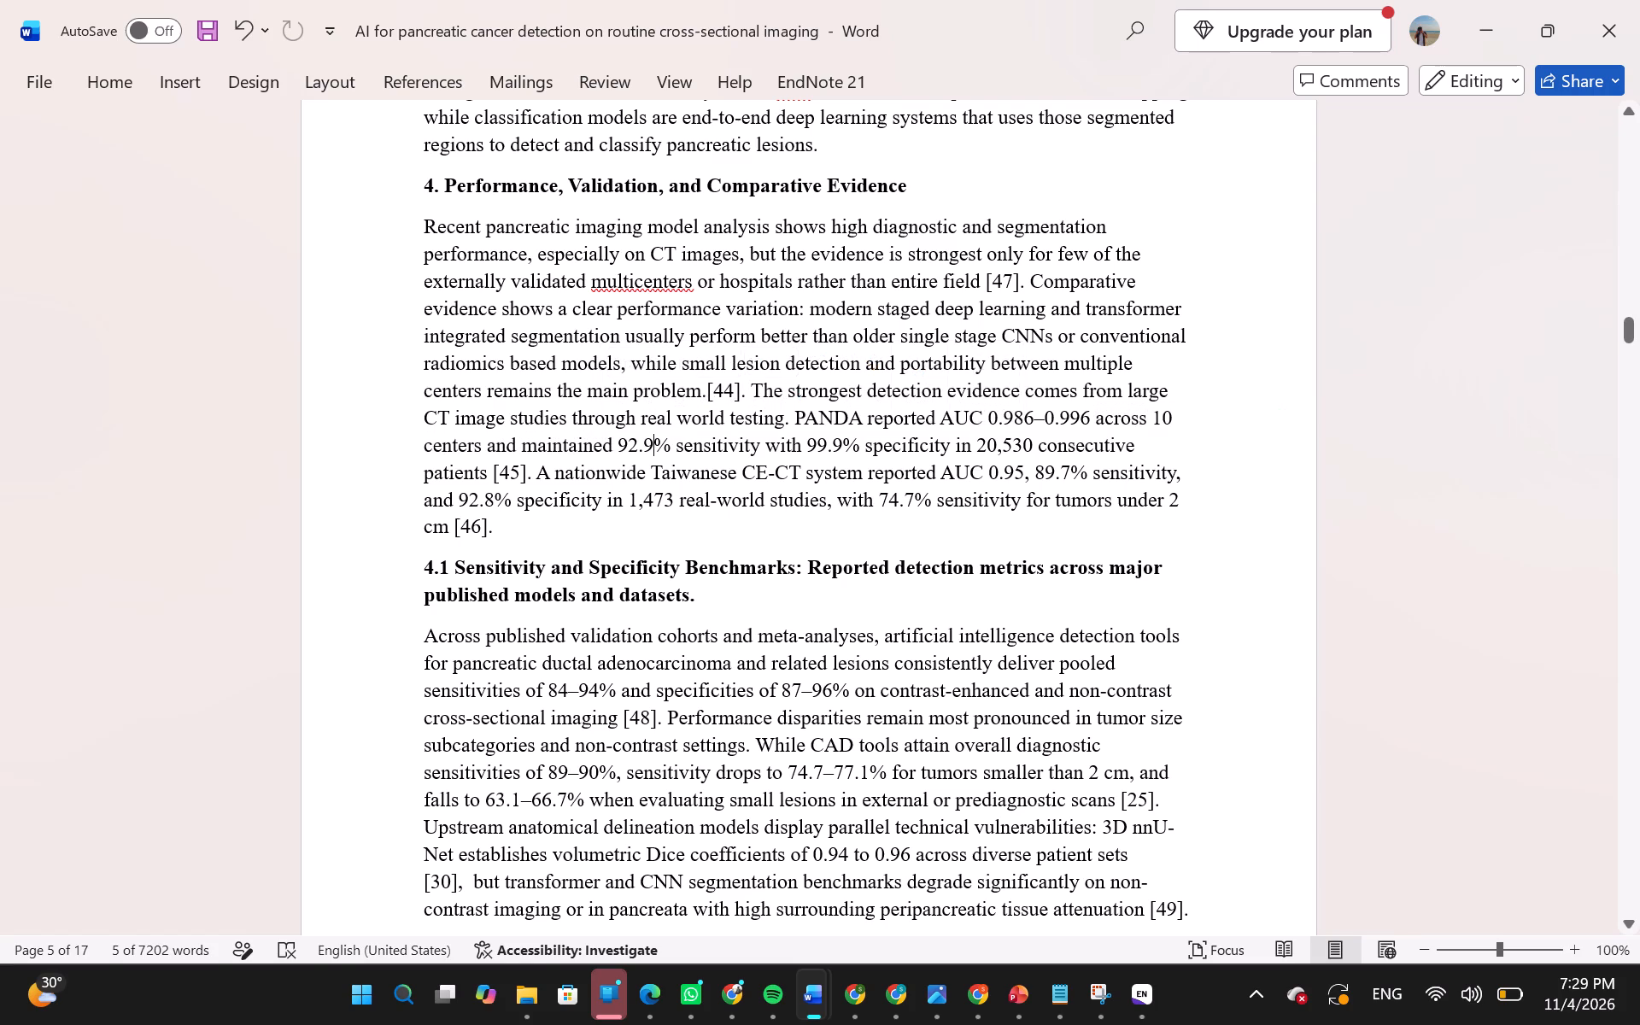
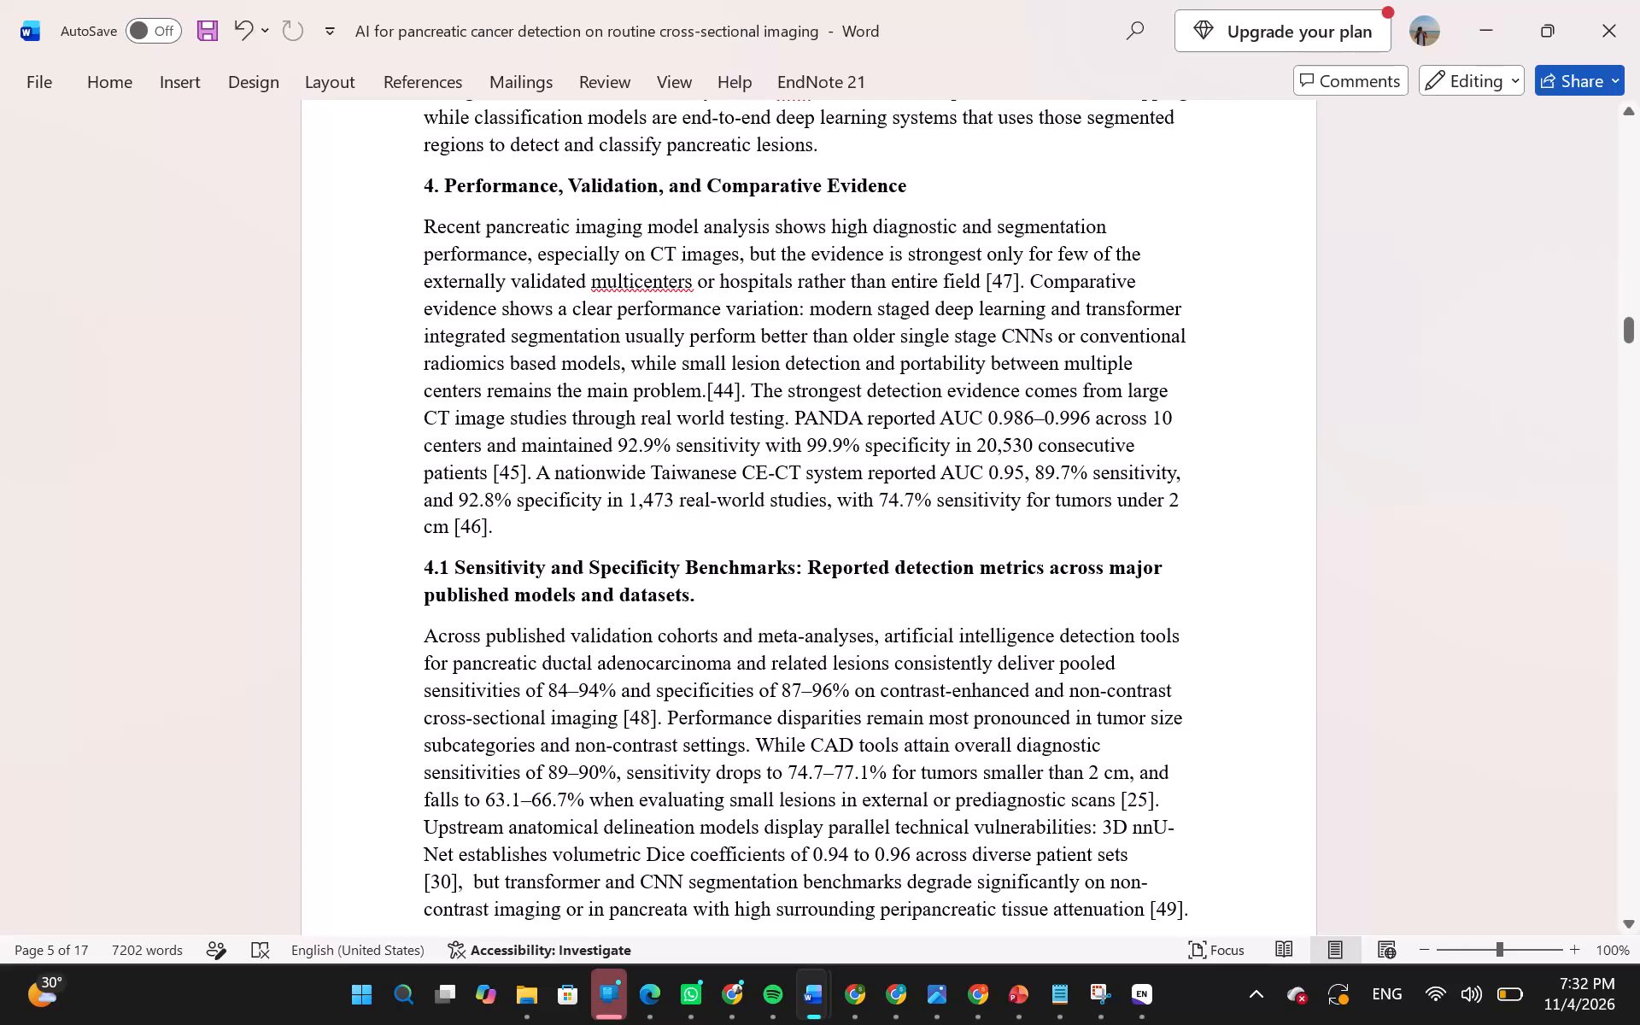
Reread section 4's PANDA and Taiwanese CE-CT sentences, examining "maintained", "across 10 centers" and the sensitivity and specificity wording up to citation [45].
drag(760, 467, 776, 462)
drag(776, 462, 816, 454)
click(866, 466)
click(890, 489)
drag(429, 447, 530, 448)
click(530, 448)
drag(526, 445, 611, 442)
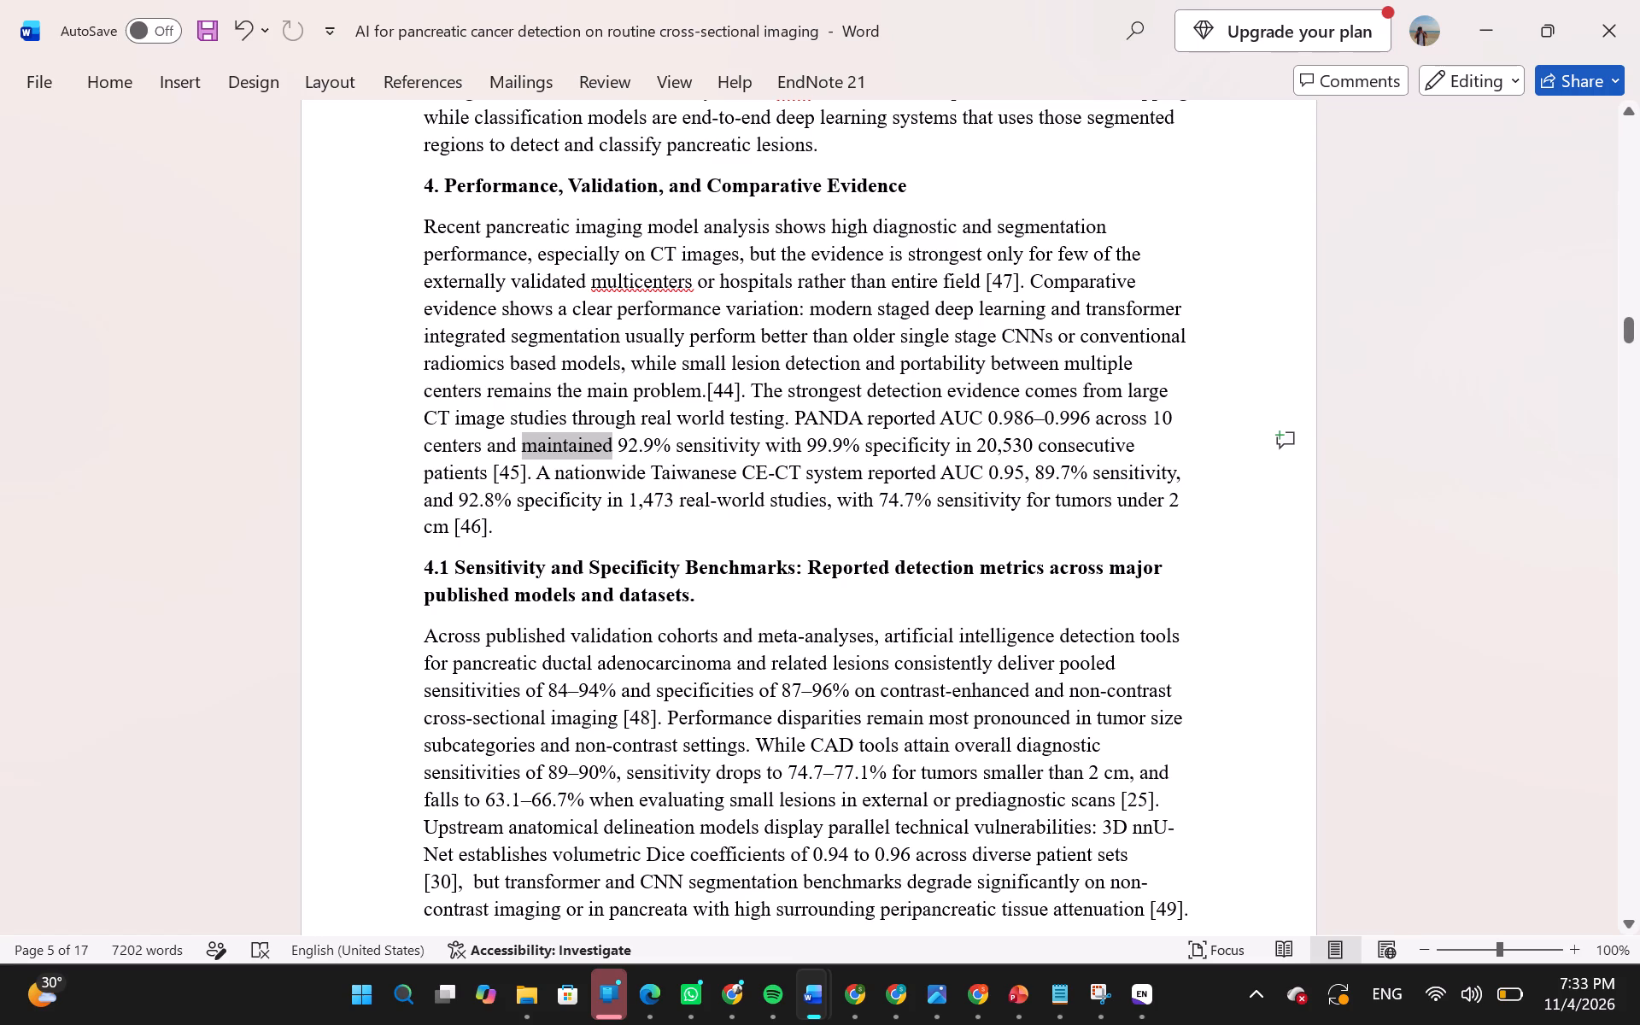
drag(611, 442, 632, 417)
drag(632, 417, 646, 401)
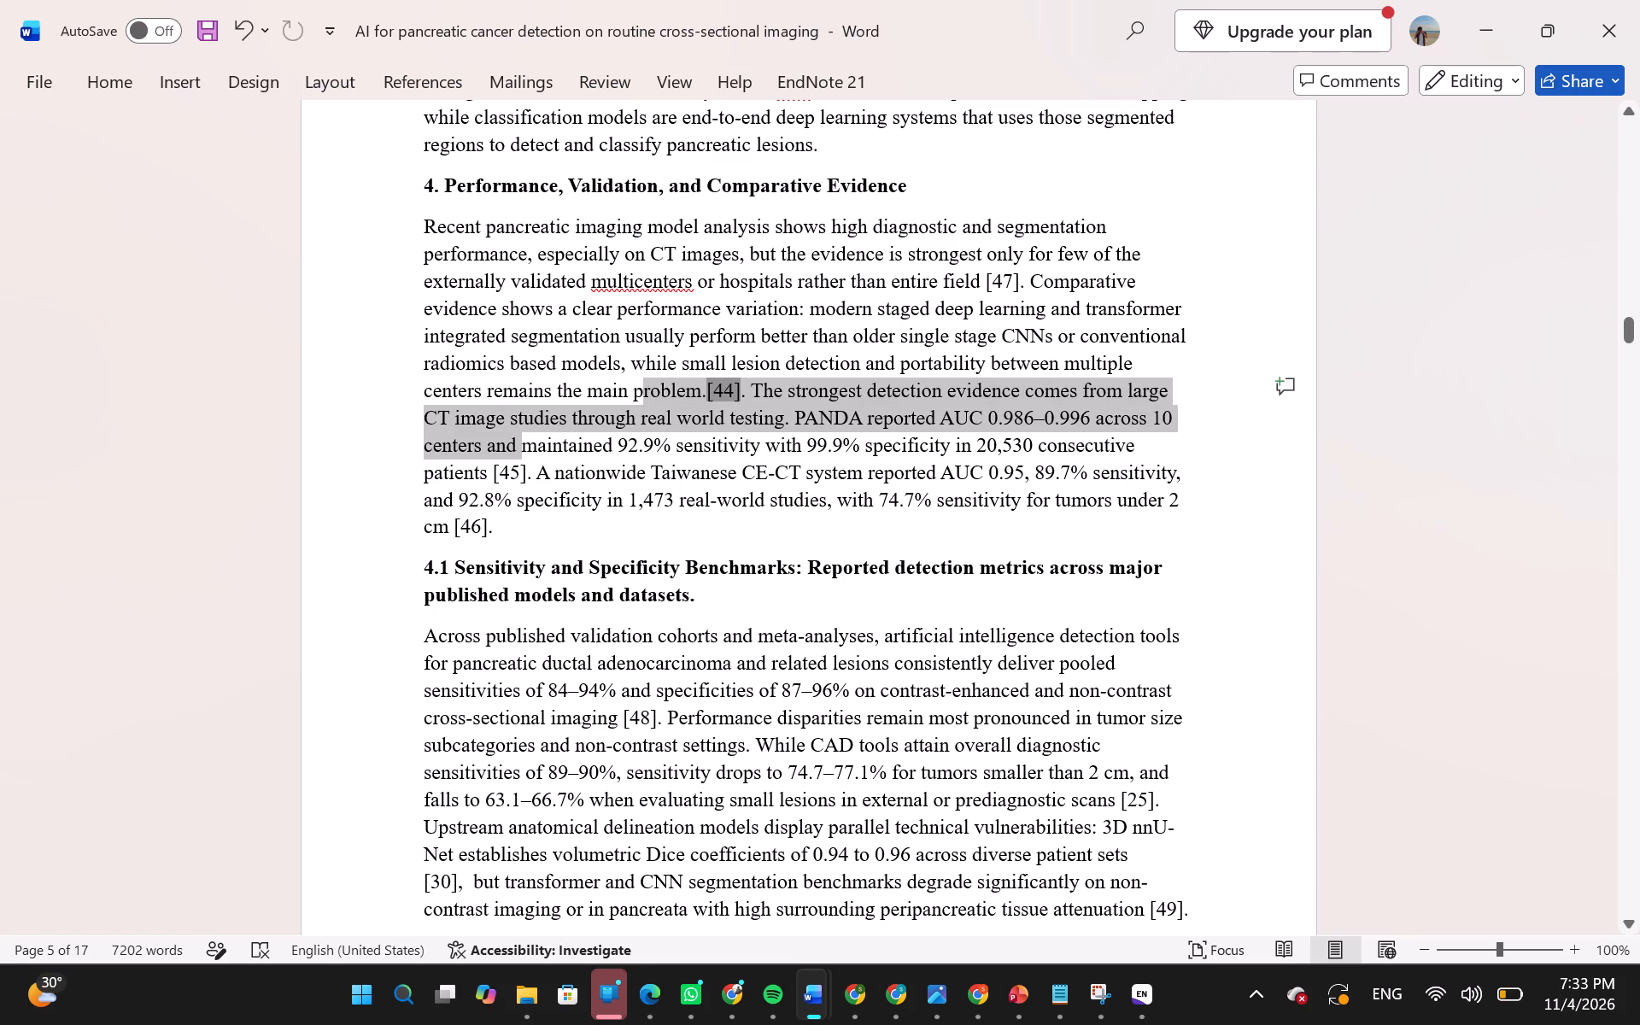
drag(646, 401, 662, 434)
click(662, 434)
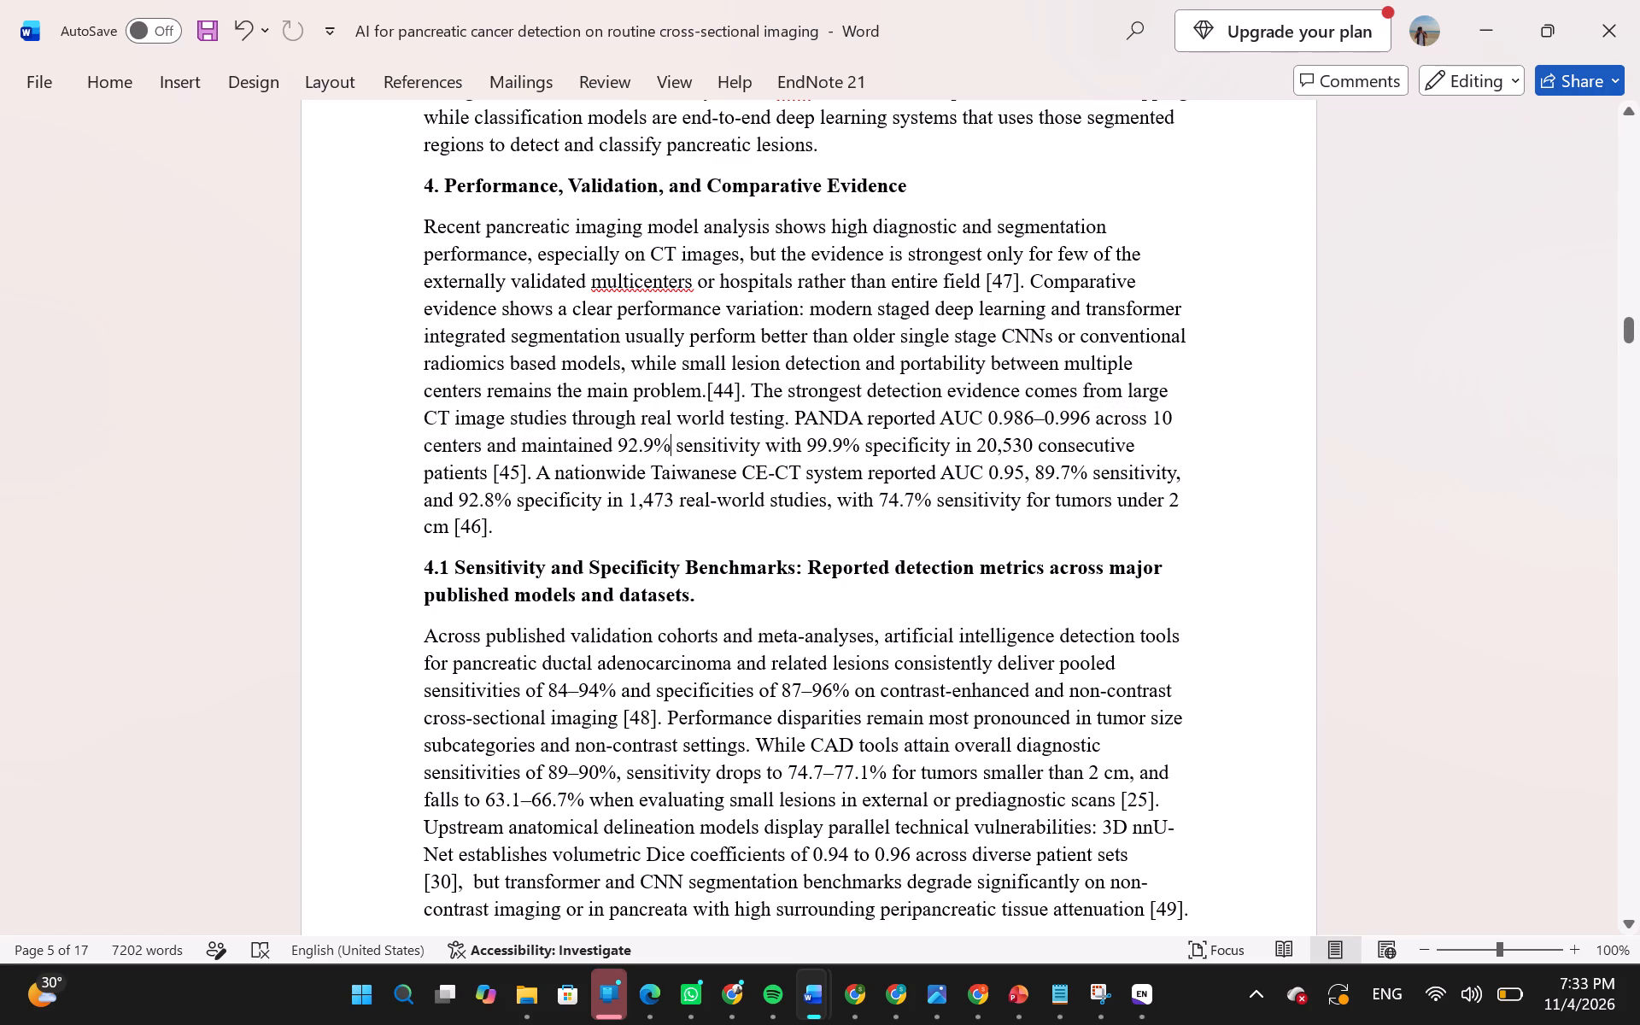
drag(1097, 414, 1139, 419)
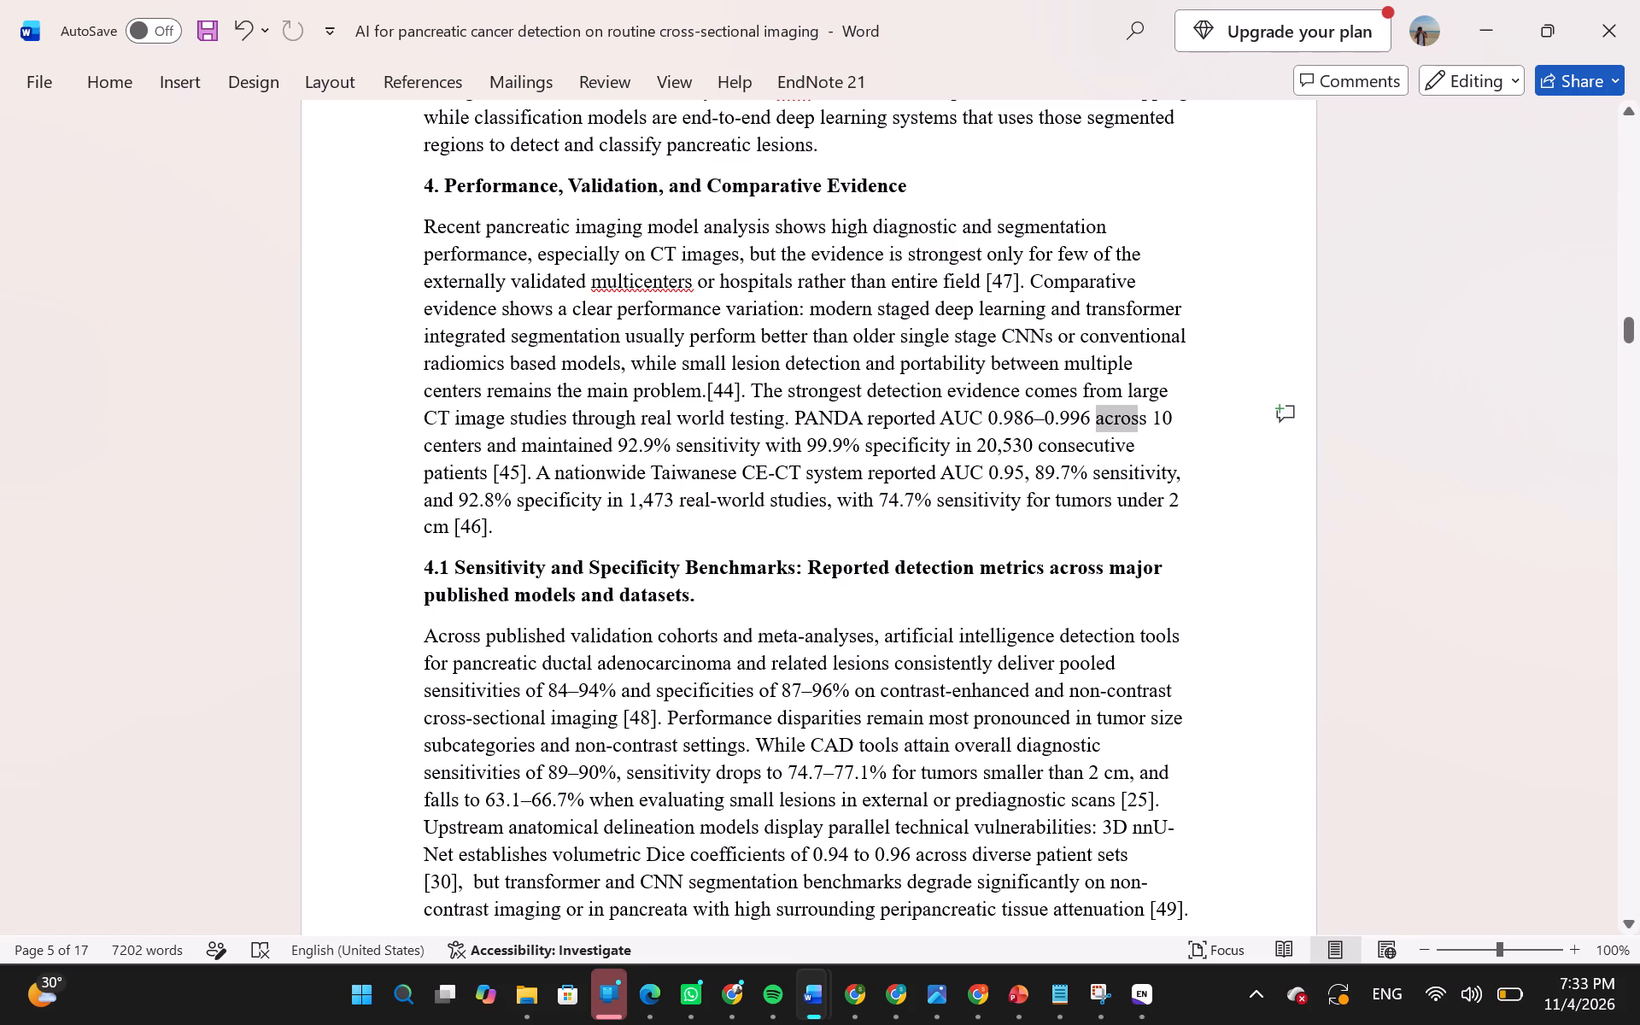
drag(1139, 419, 656, 450)
click(680, 448)
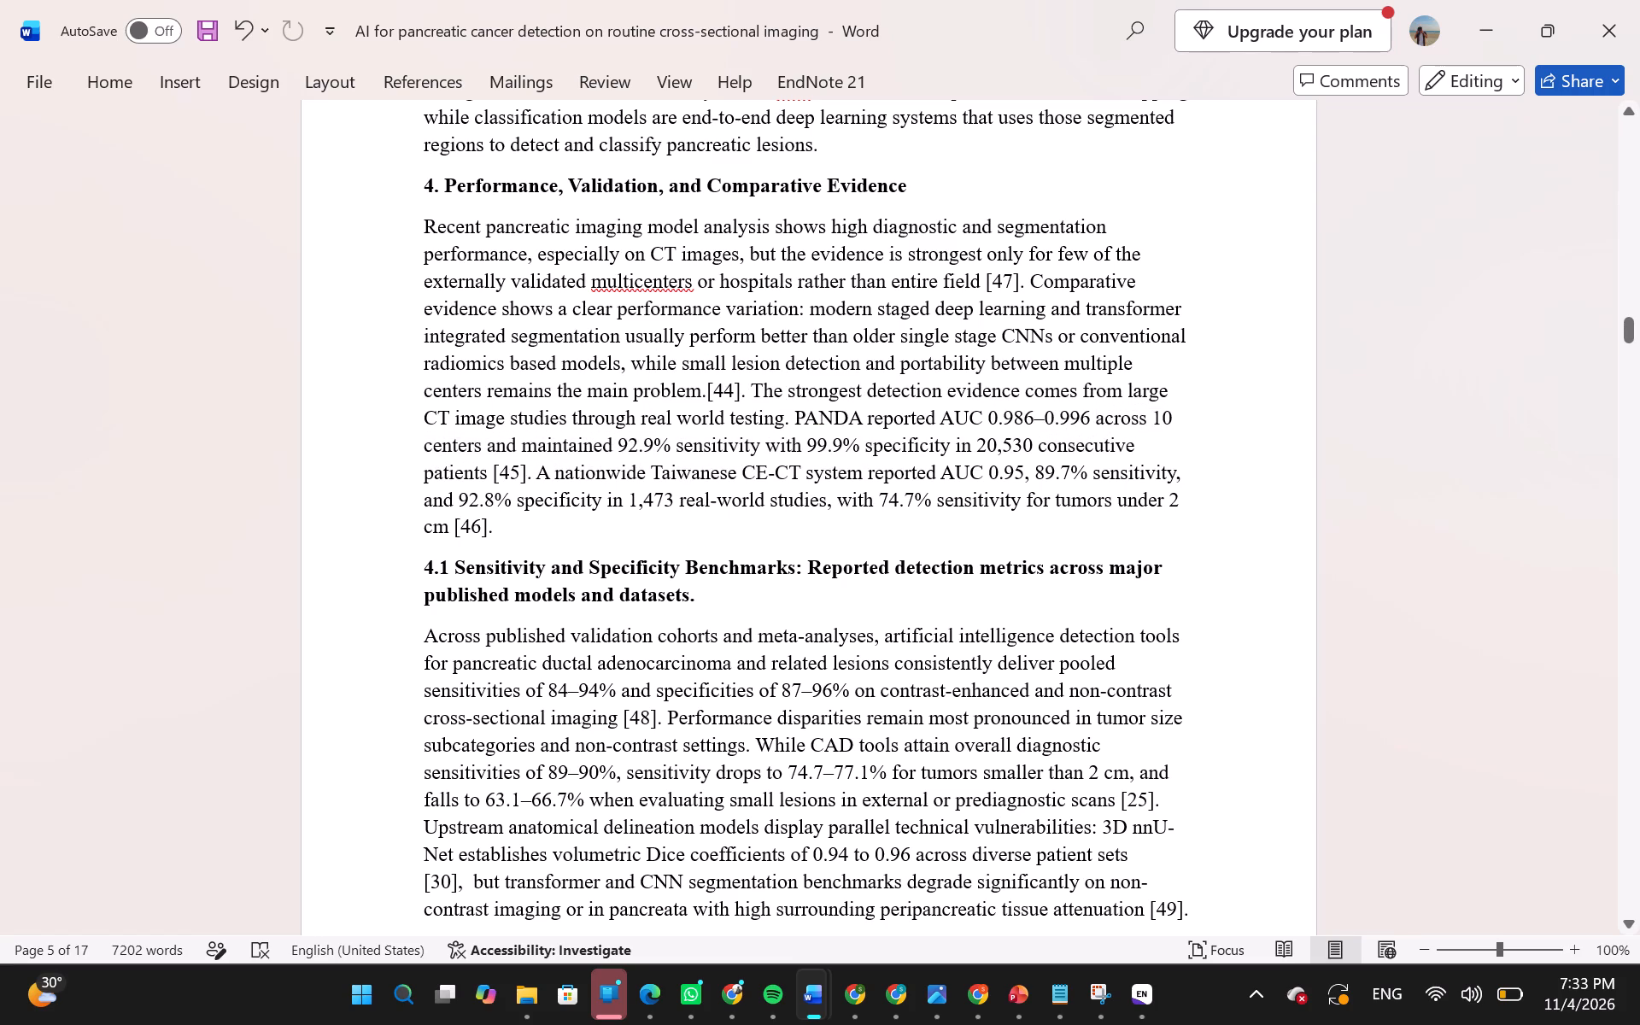
drag(680, 442, 843, 447)
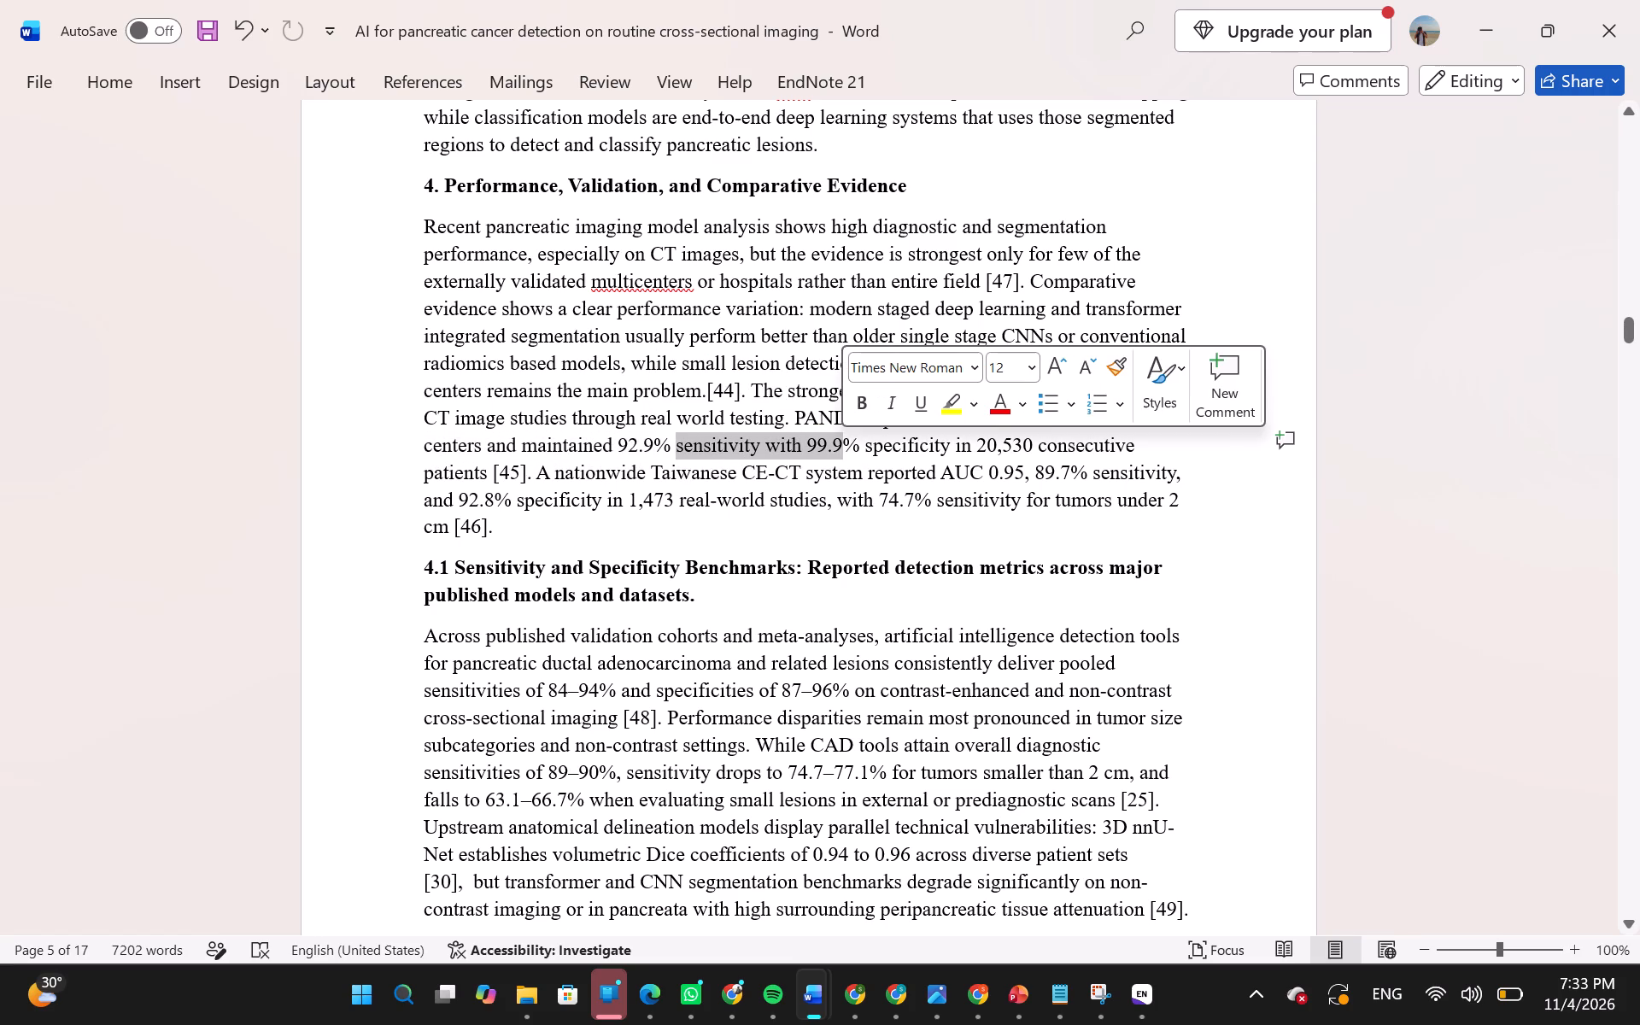
click(899, 458)
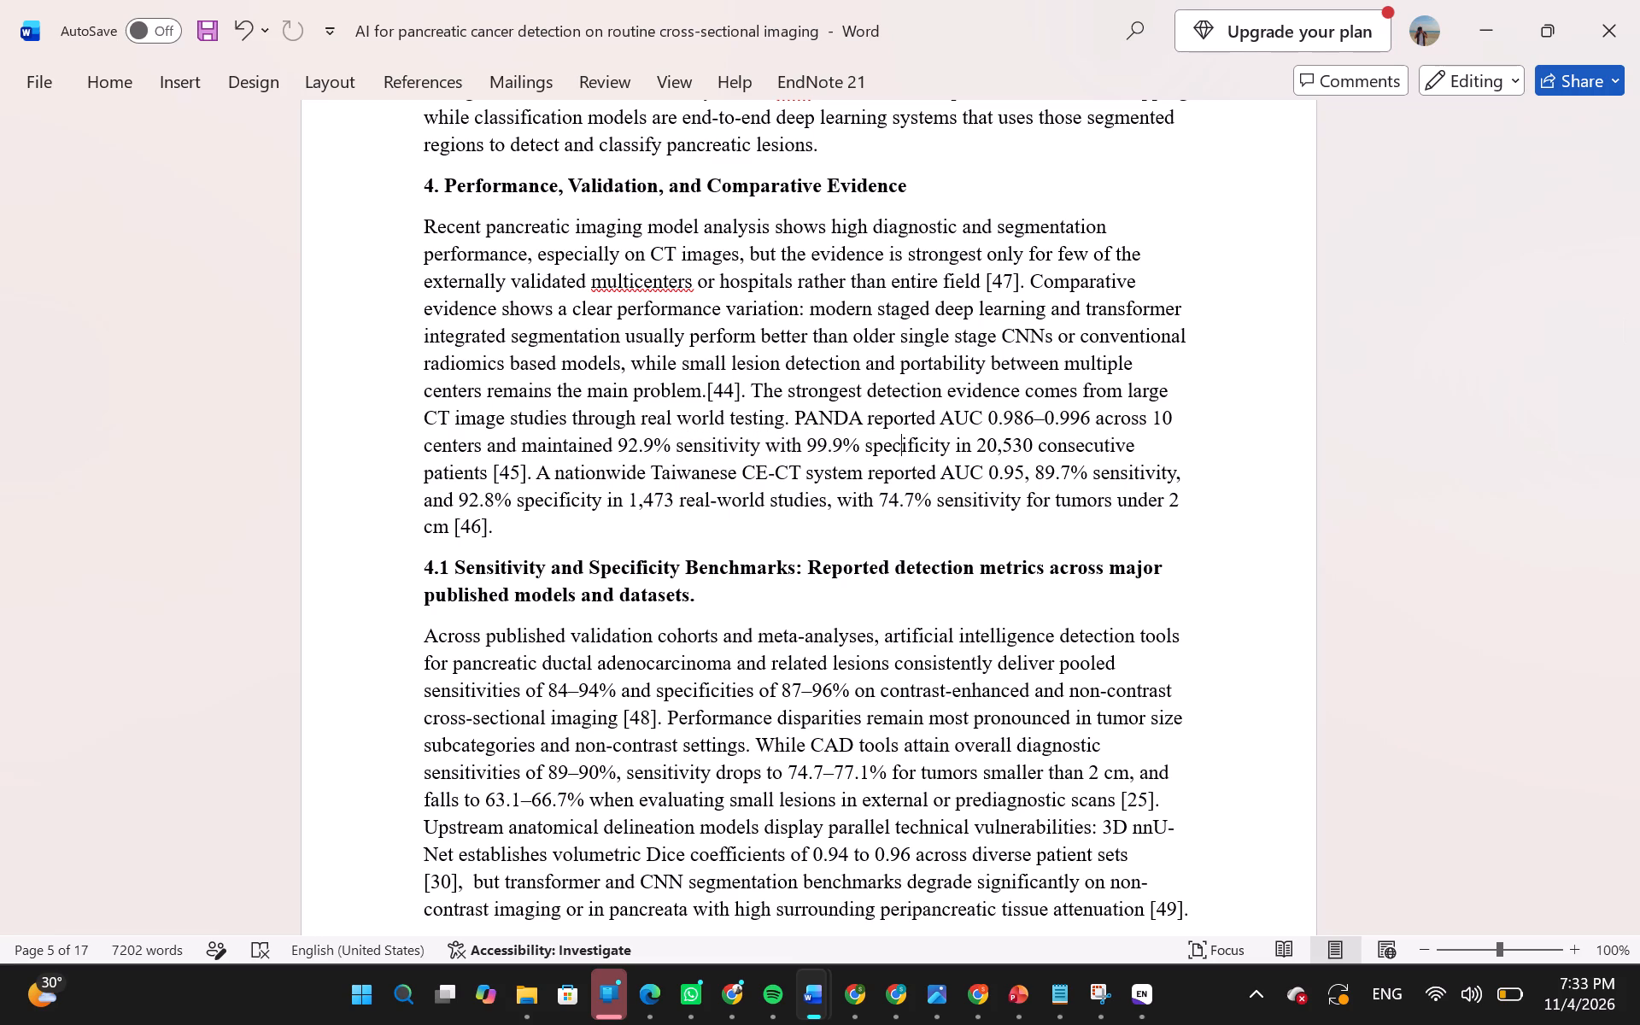
key(ctrl+Right)
key(ctrl+Right)
key(ctrl+Right)
key(ctrl+Right)
key(ctrl+Right)
key(ctrl+Right)
key(ctrl+Right)
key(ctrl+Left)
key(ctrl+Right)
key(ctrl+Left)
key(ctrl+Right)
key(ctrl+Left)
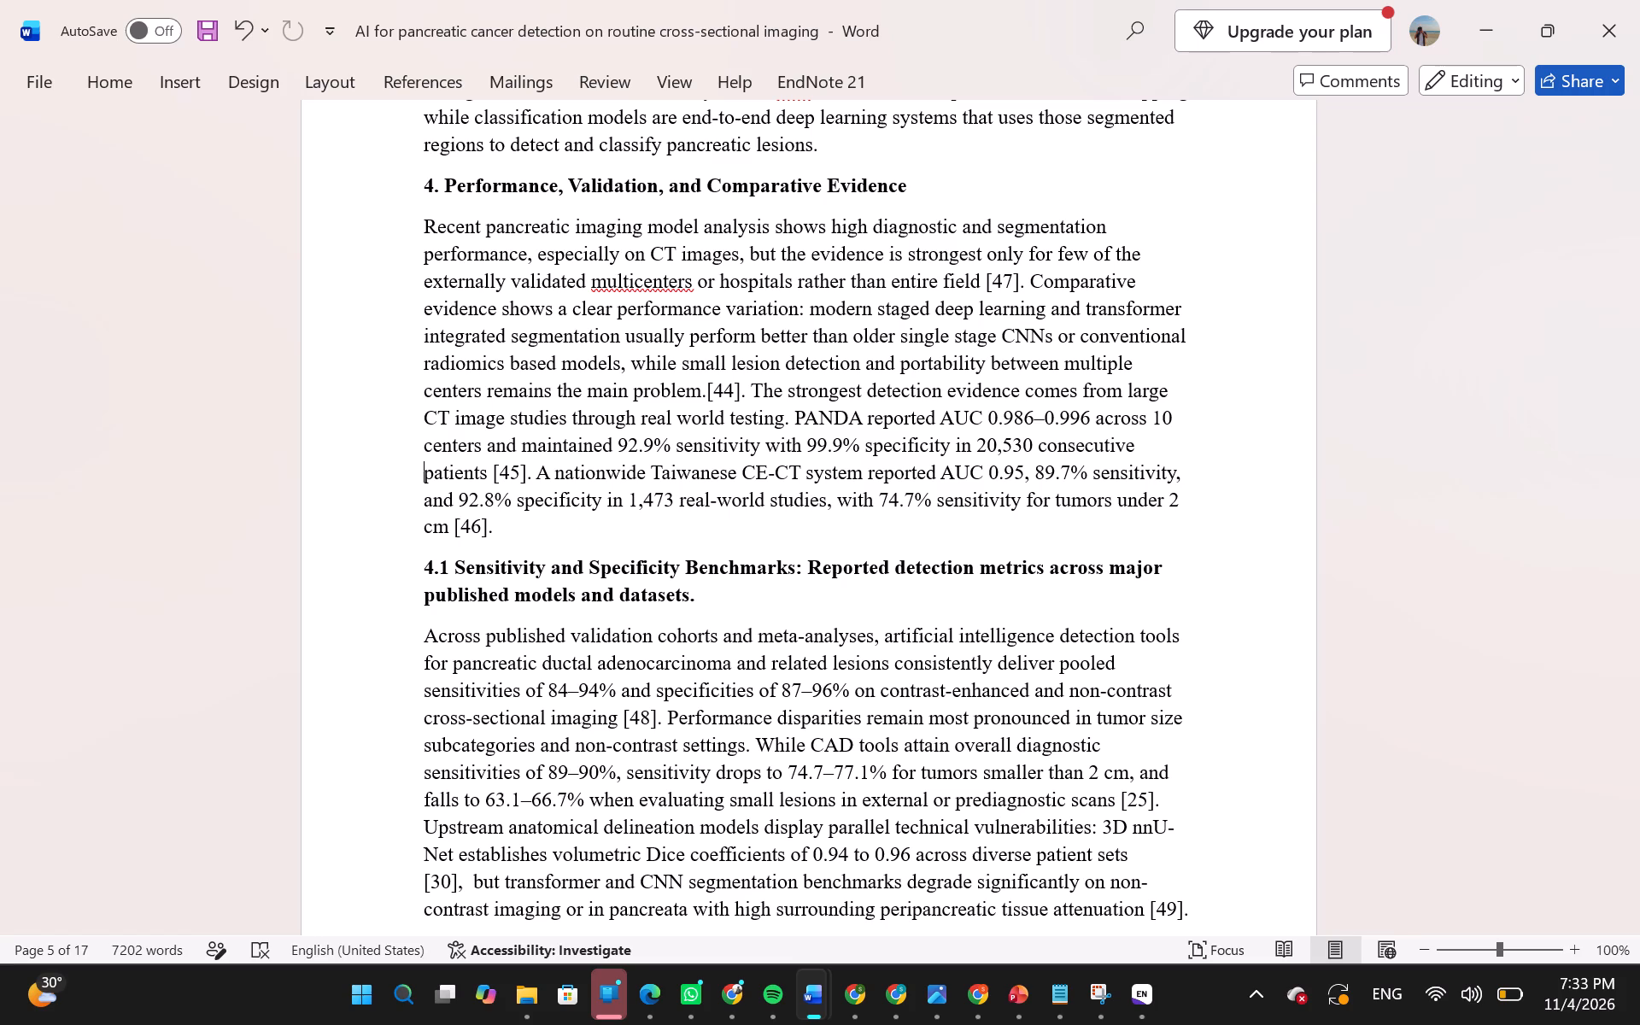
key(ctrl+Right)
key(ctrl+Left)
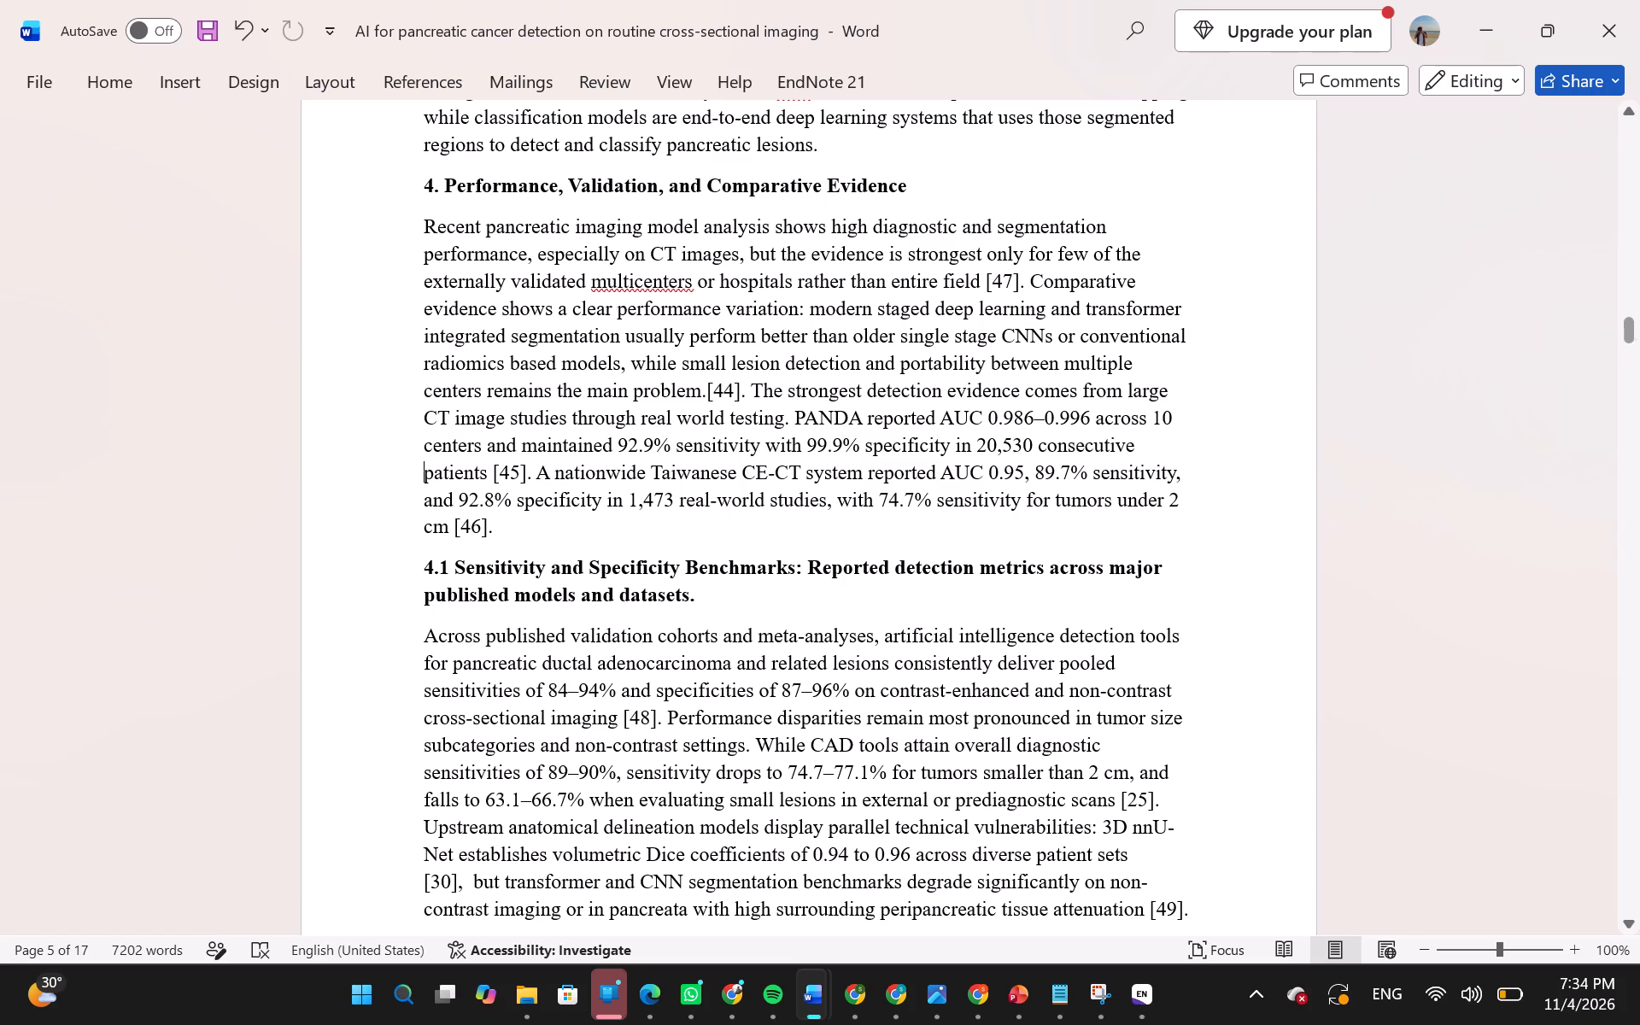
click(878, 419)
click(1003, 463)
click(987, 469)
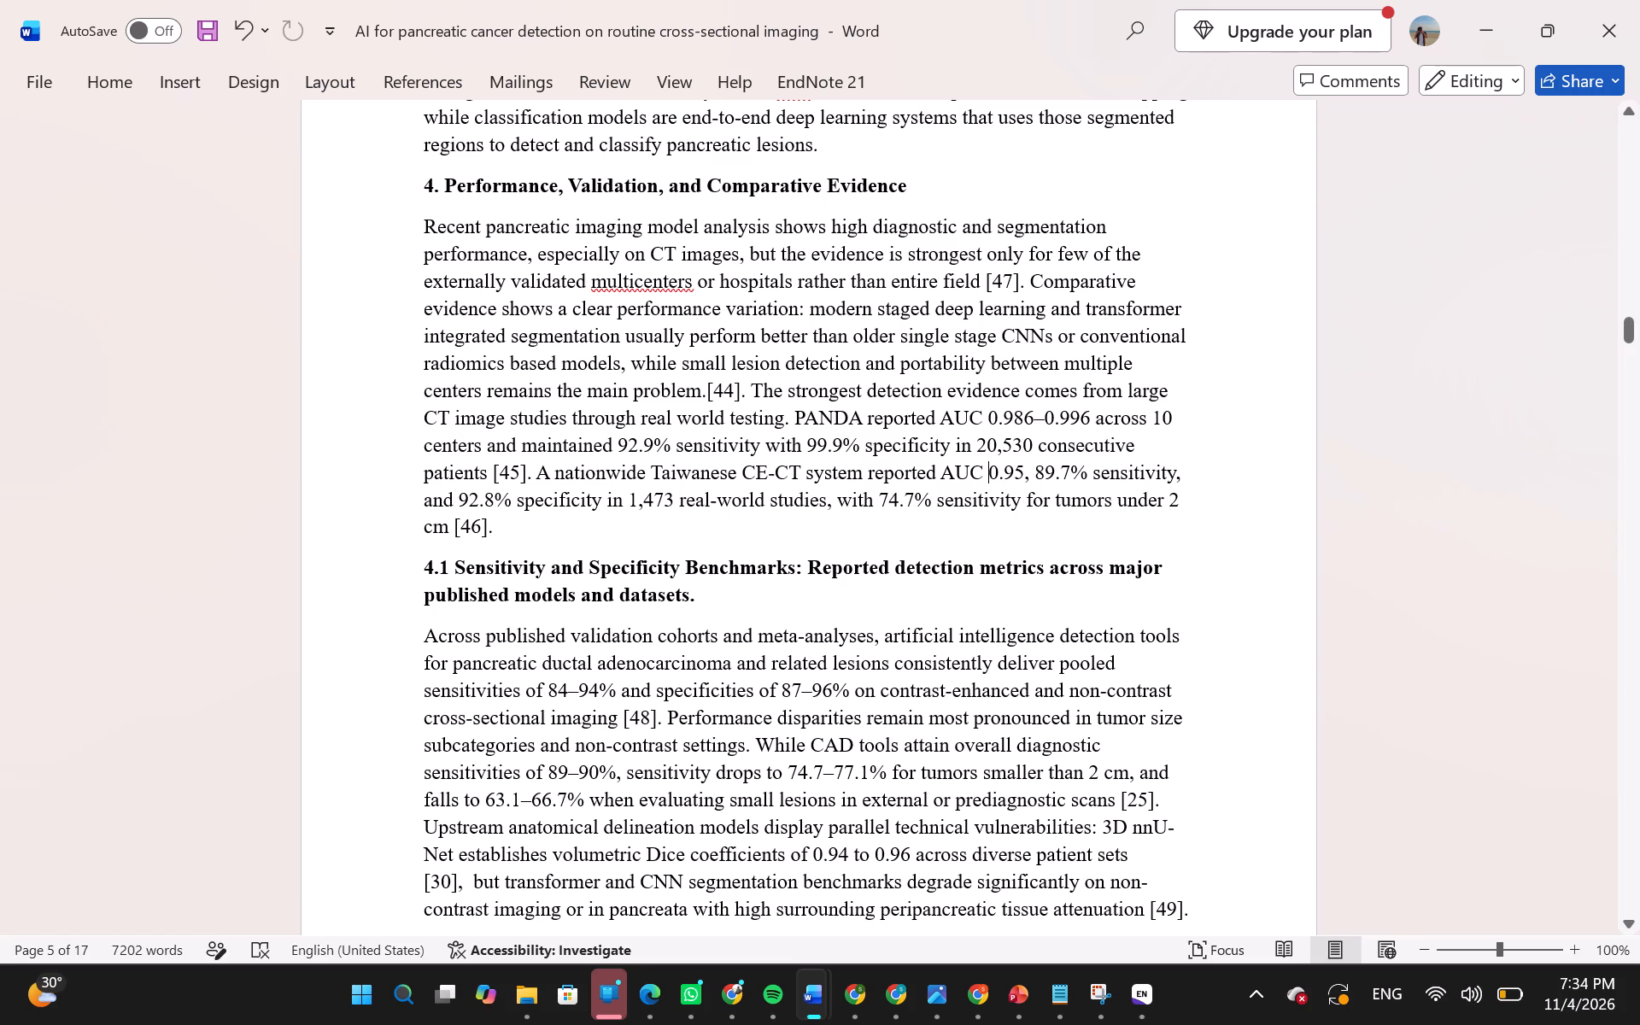
Delete the word "consecutive" before "patients [45]" in section 4's PANDA sentence.
click(1128, 443)
click(1088, 449)
click(1122, 439)
click(1140, 442)
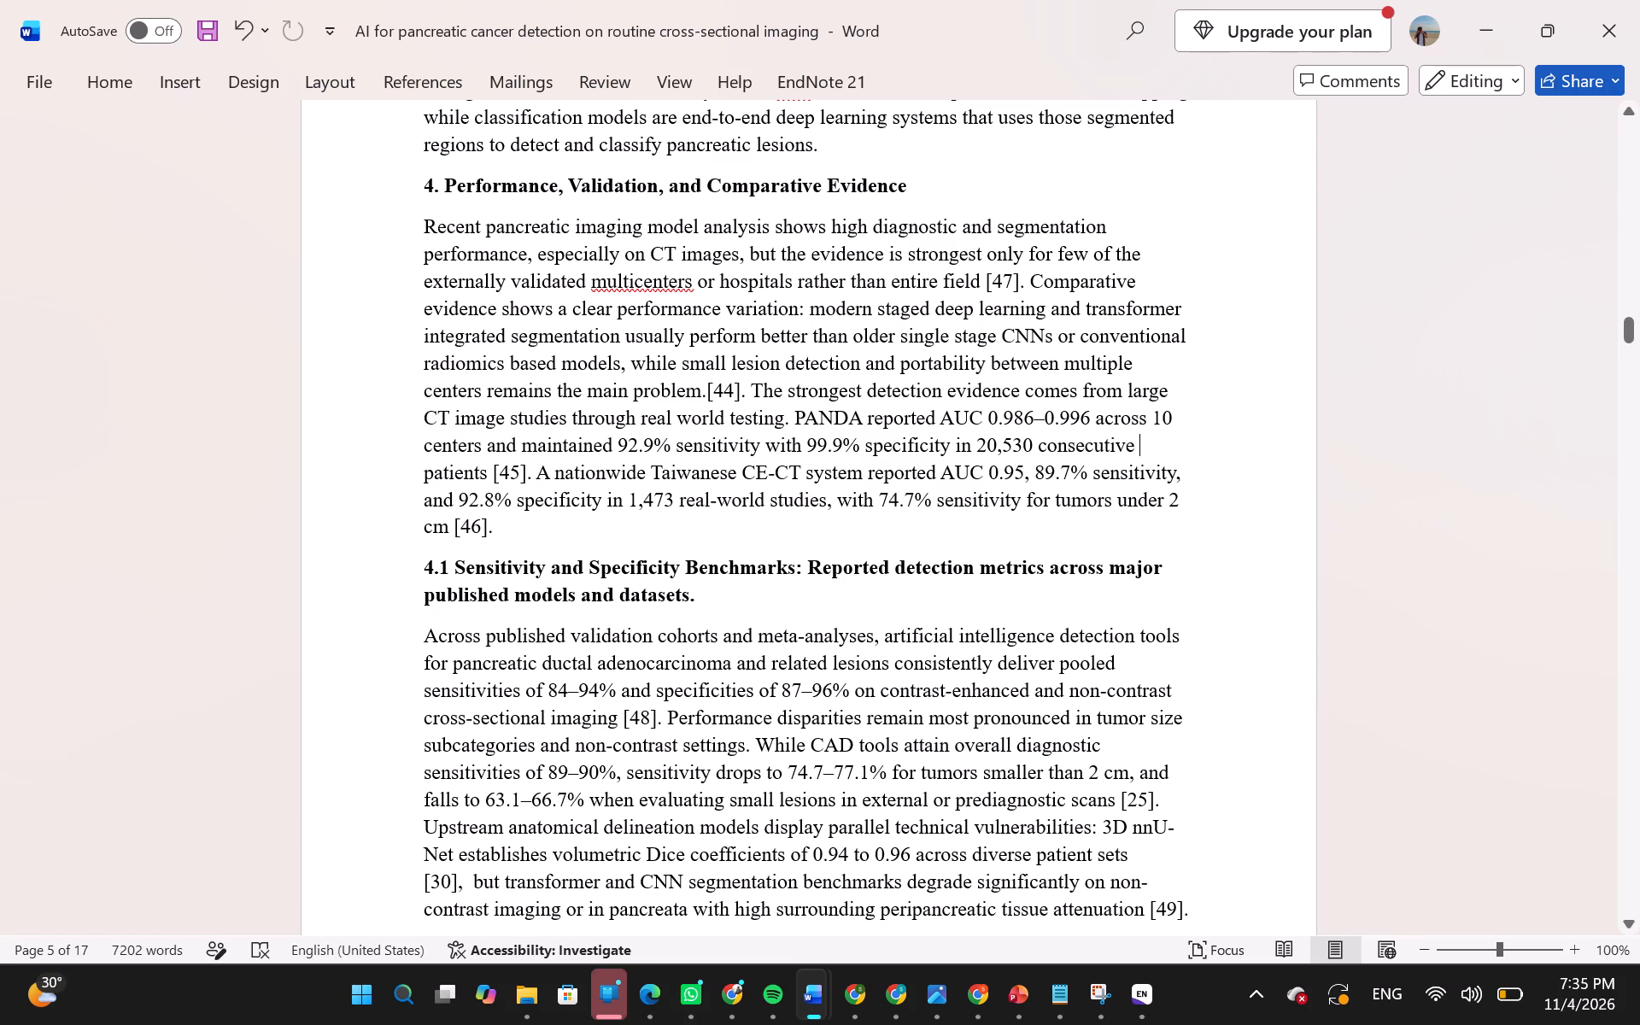
click(486, 469)
drag(489, 474, 450, 468)
drag(450, 468, 1028, 450)
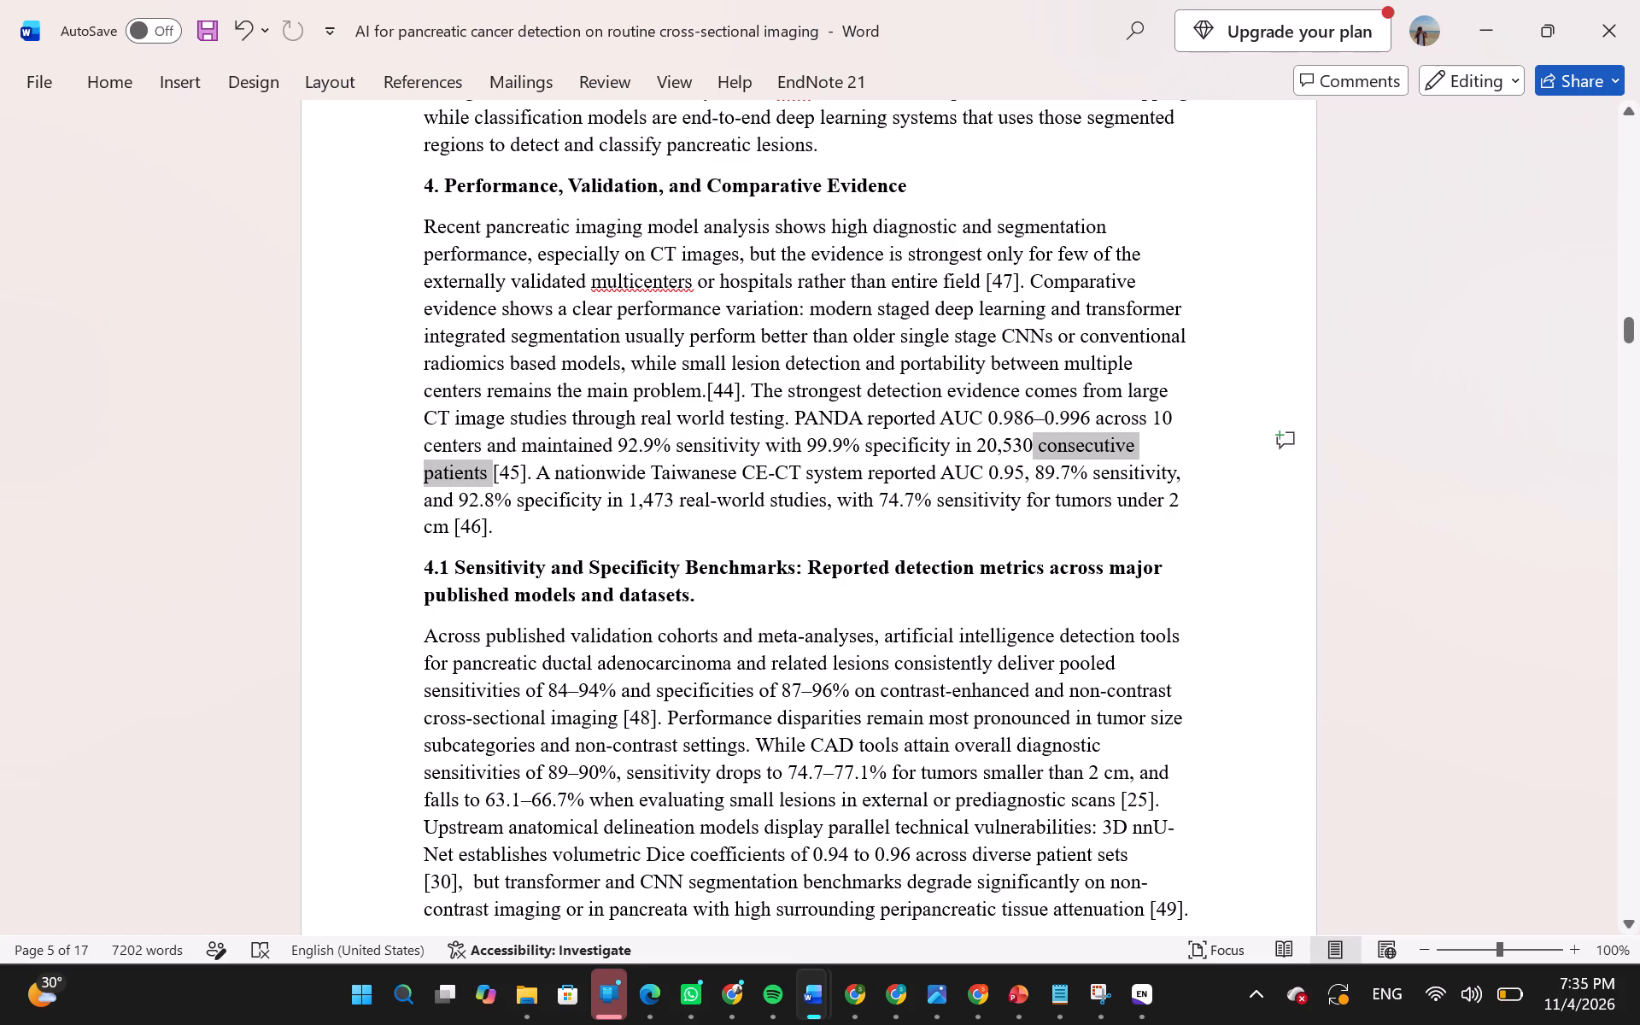
drag(1028, 450, 1037, 455)
click(1037, 455)
drag(1037, 455, 1133, 444)
key(BackSpace)
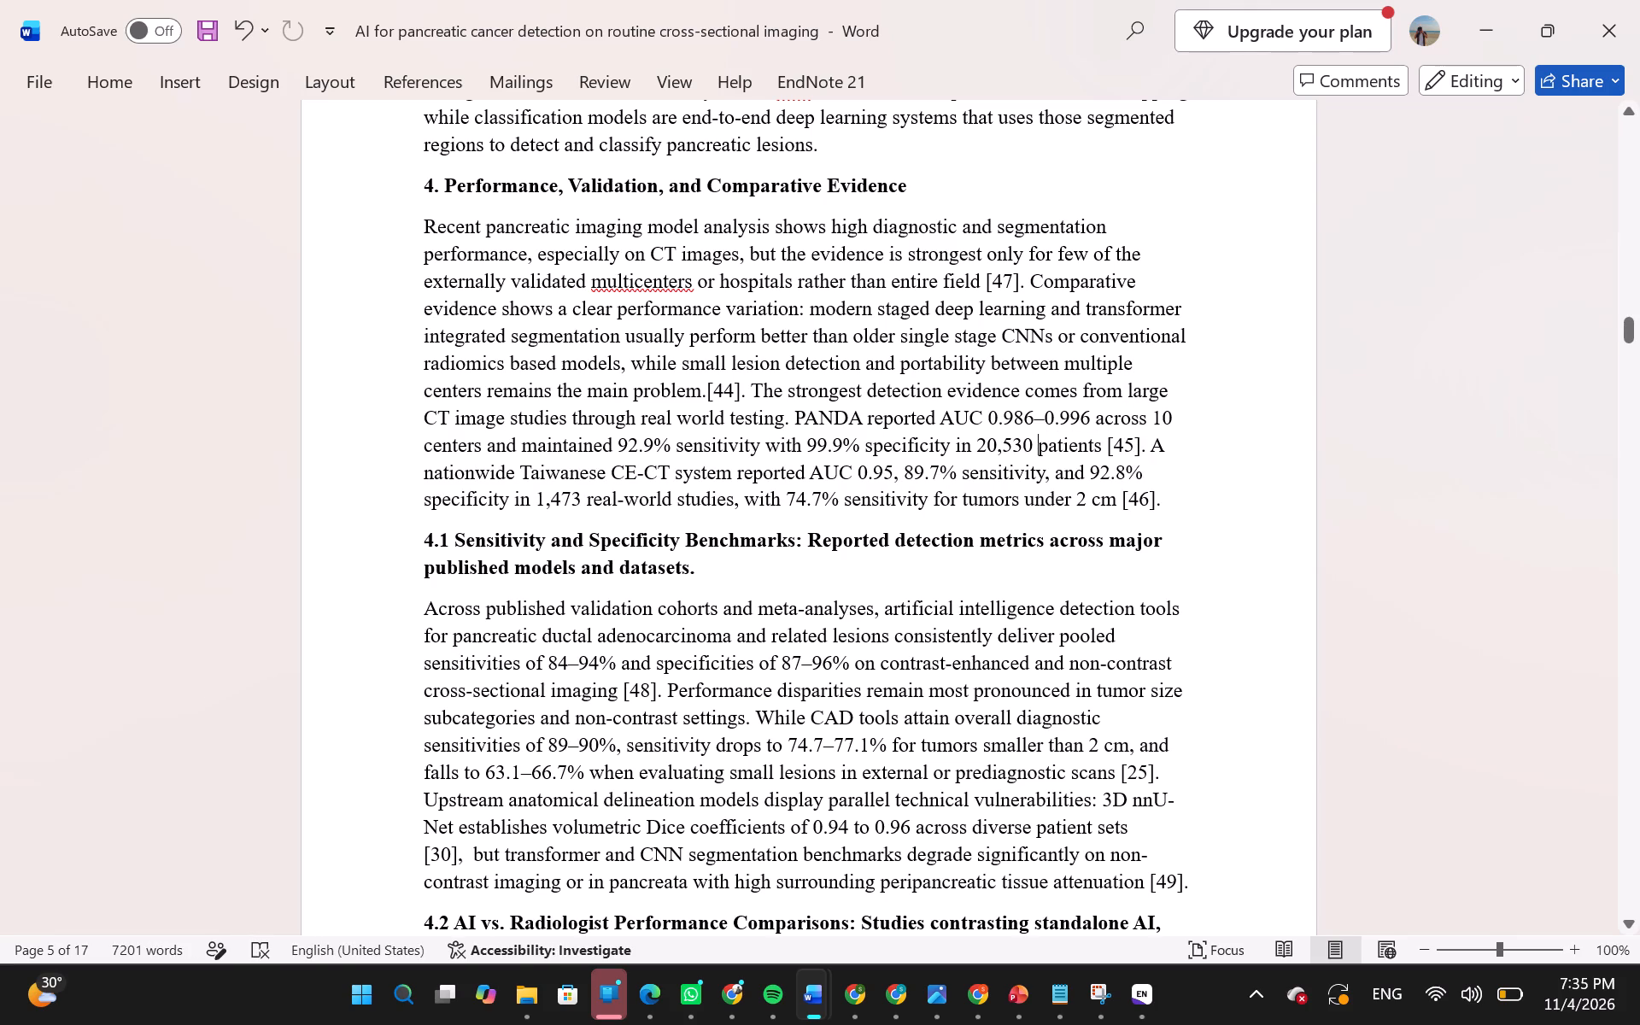
Review the nationwide Taiwanese CE-CT sentence closing section 4's opening paragraph, including the clause on sensitivity for tumors under 2 cm.
drag(518, 471, 709, 473)
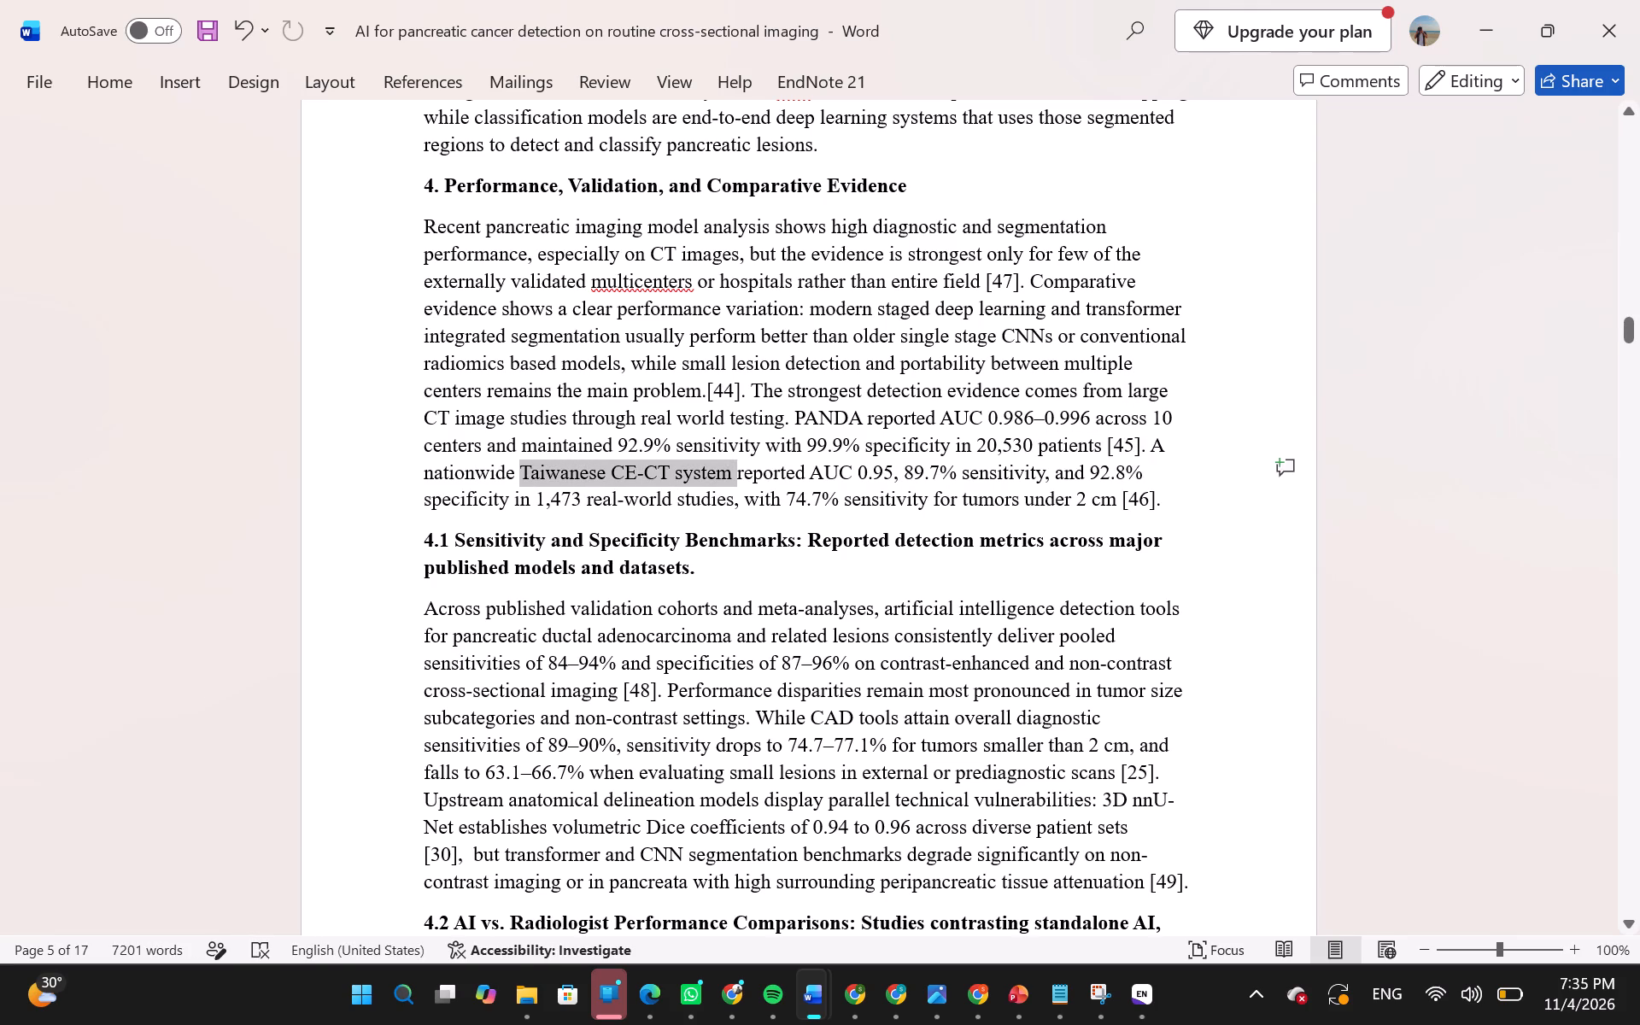
drag(709, 473, 845, 474)
click(706, 480)
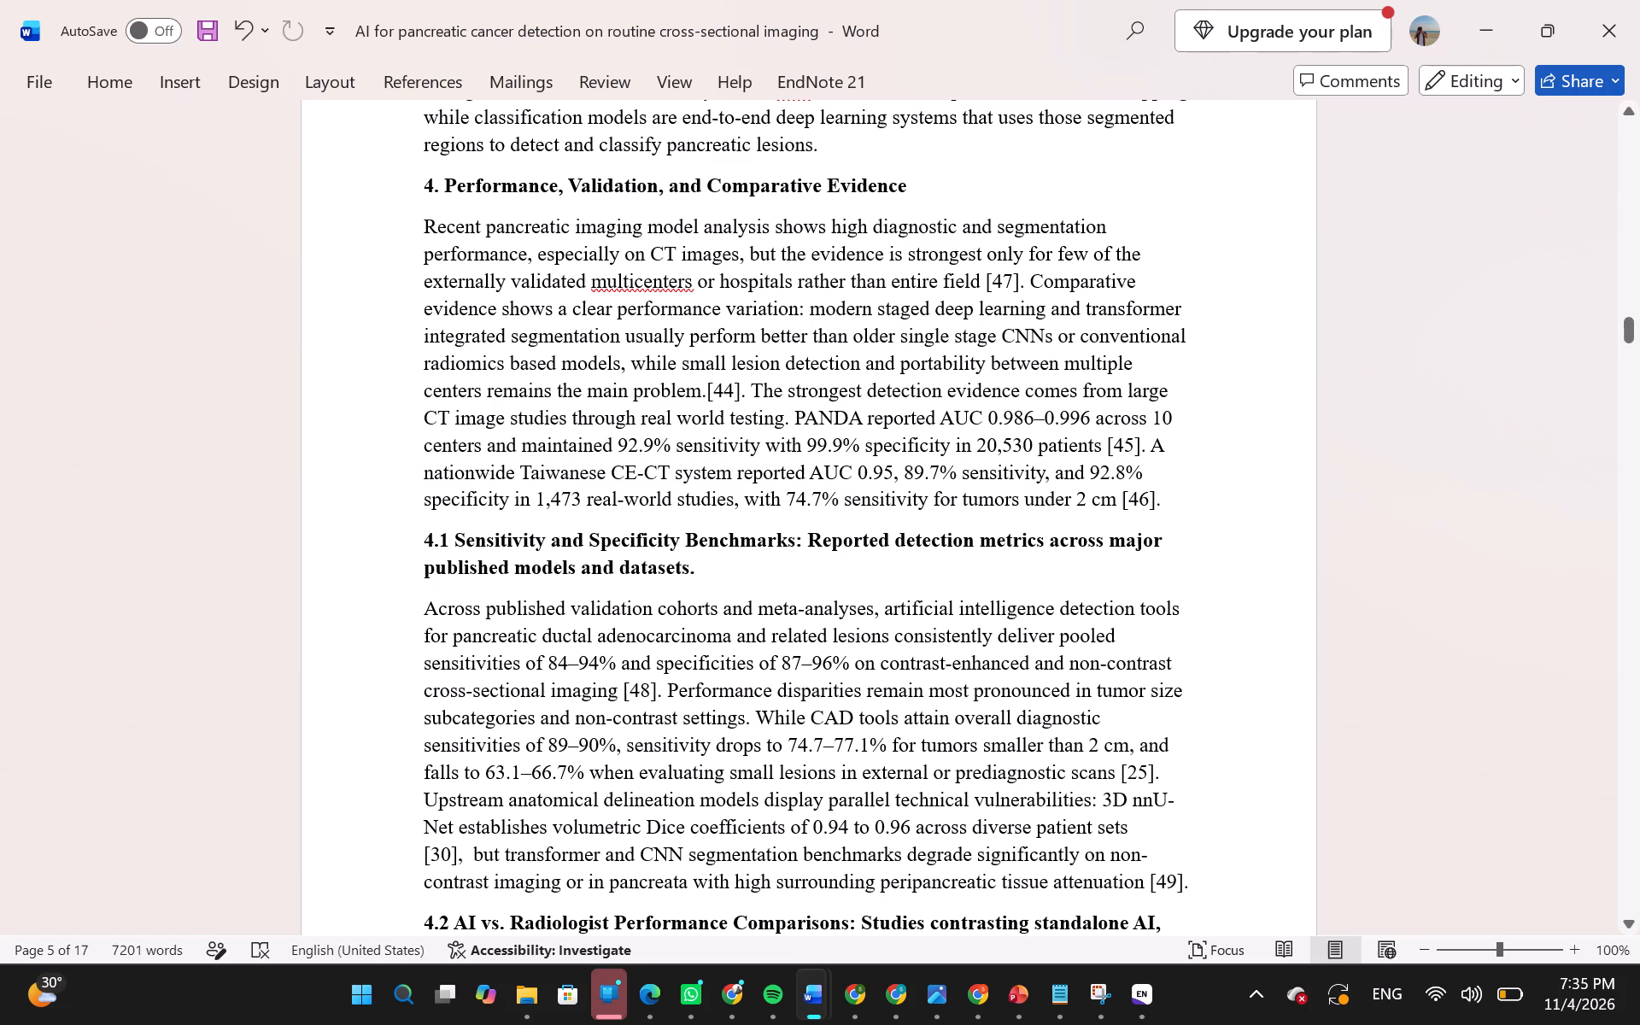
double_click(424, 503)
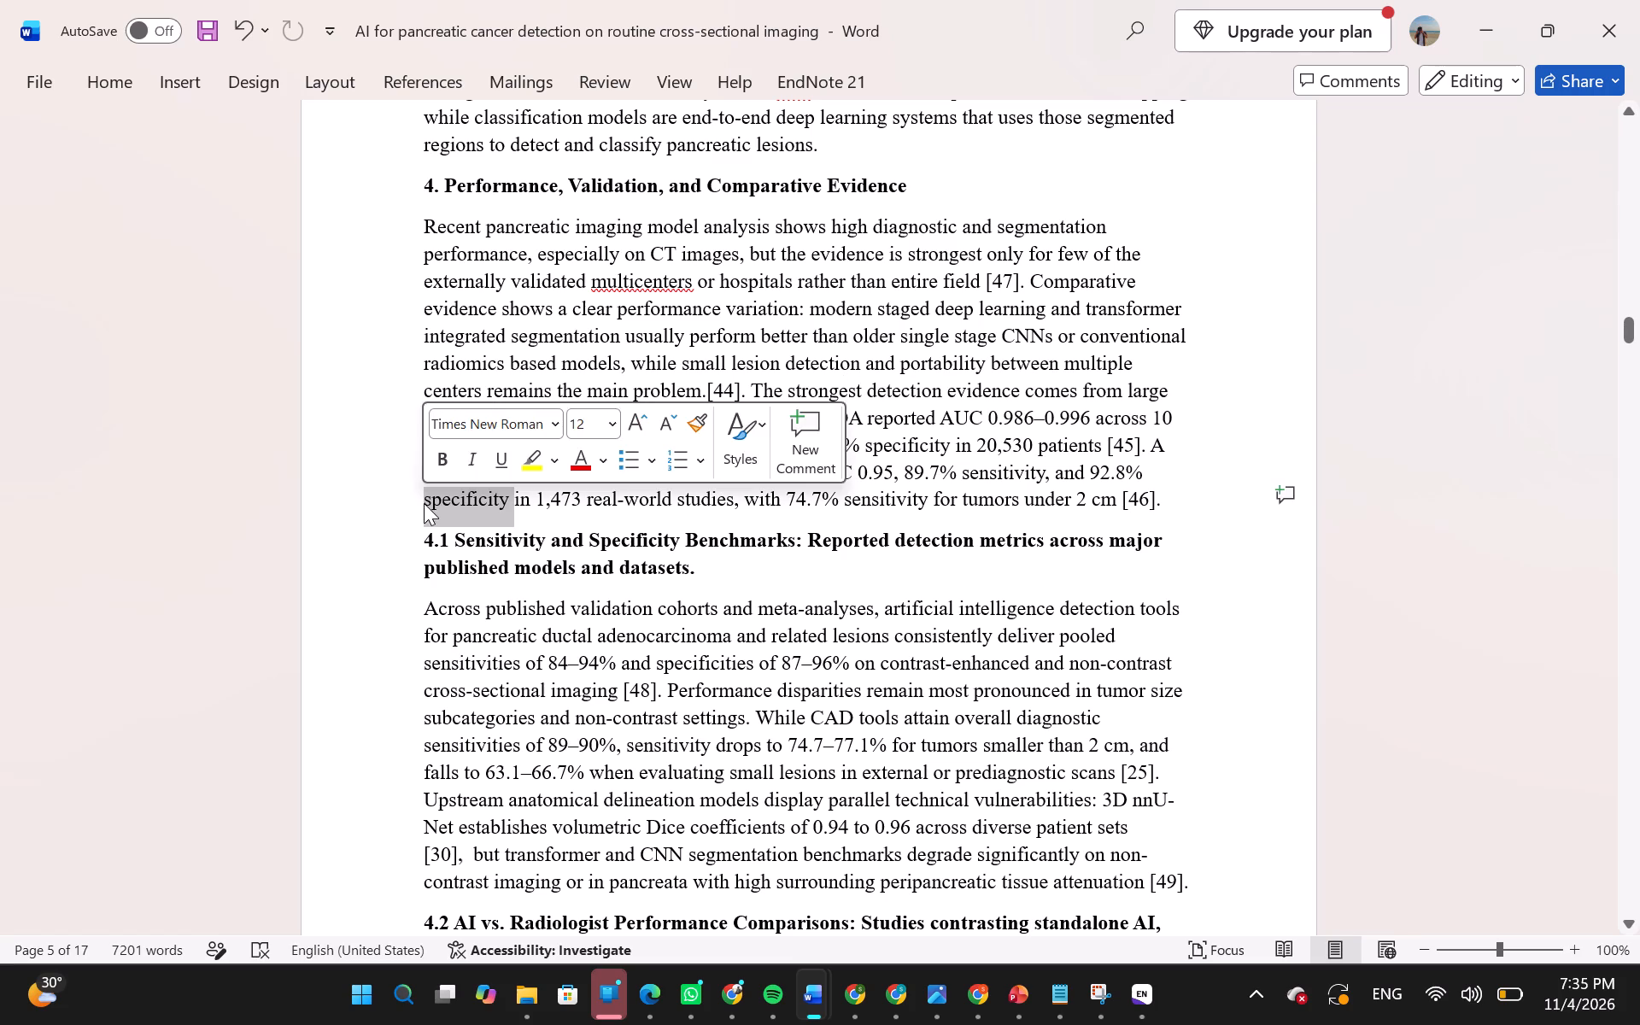
click(660, 486)
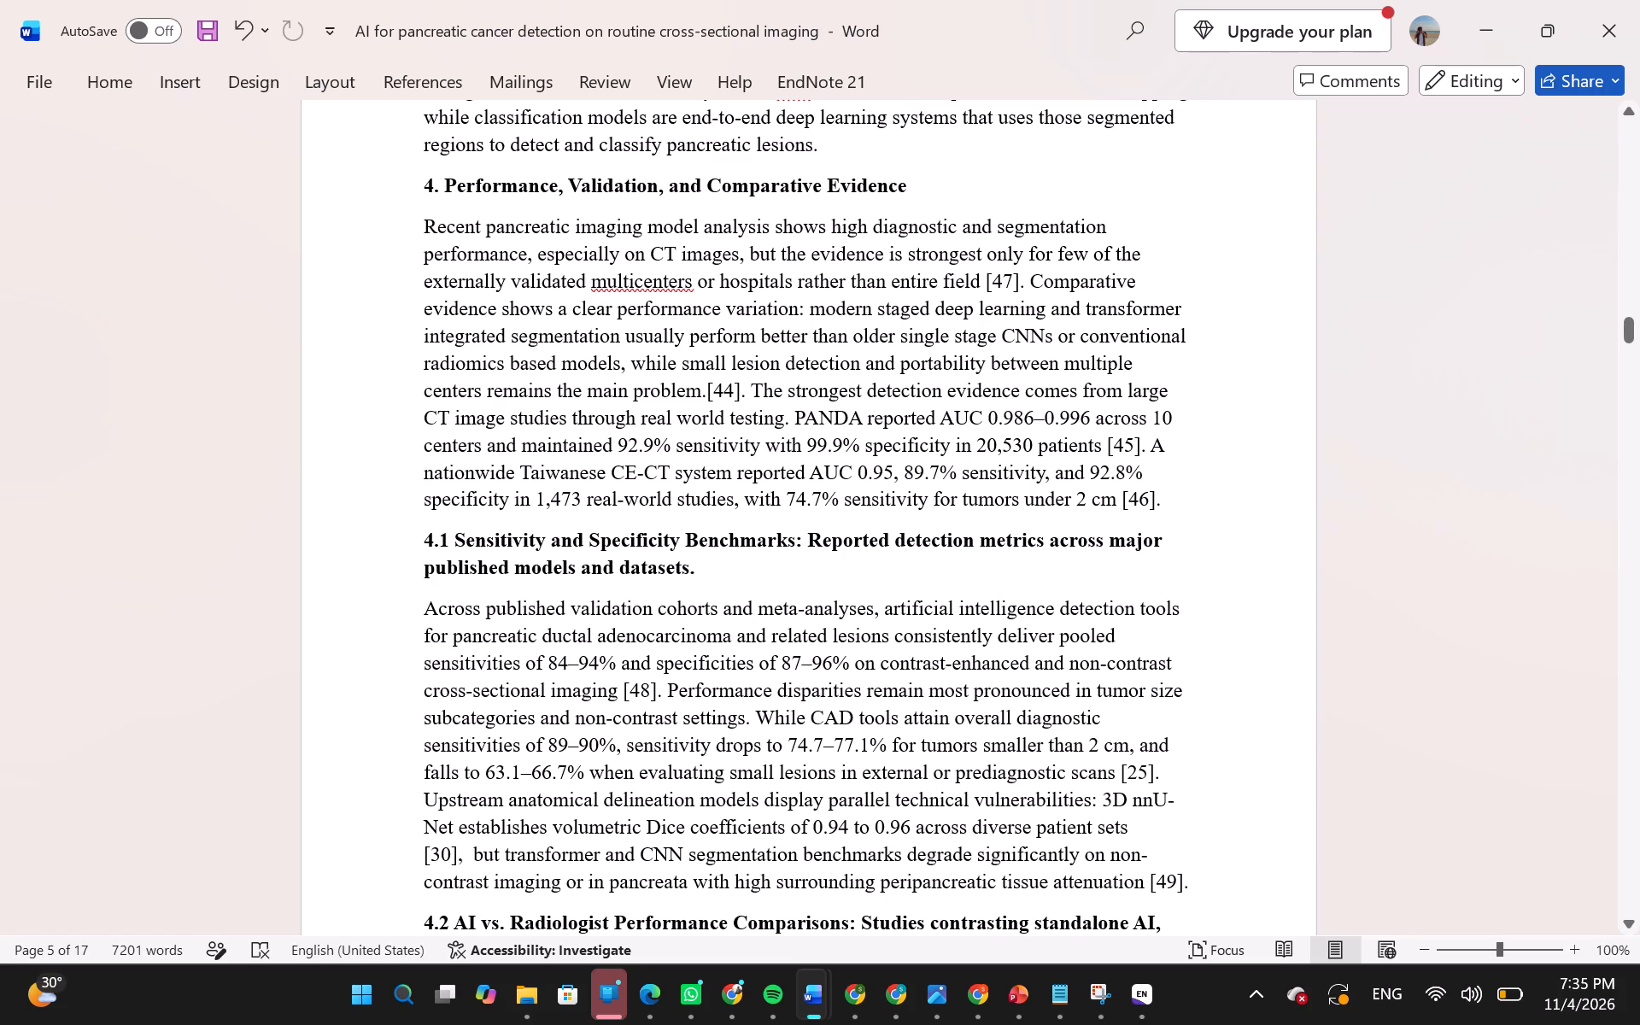
drag(744, 501, 1026, 488)
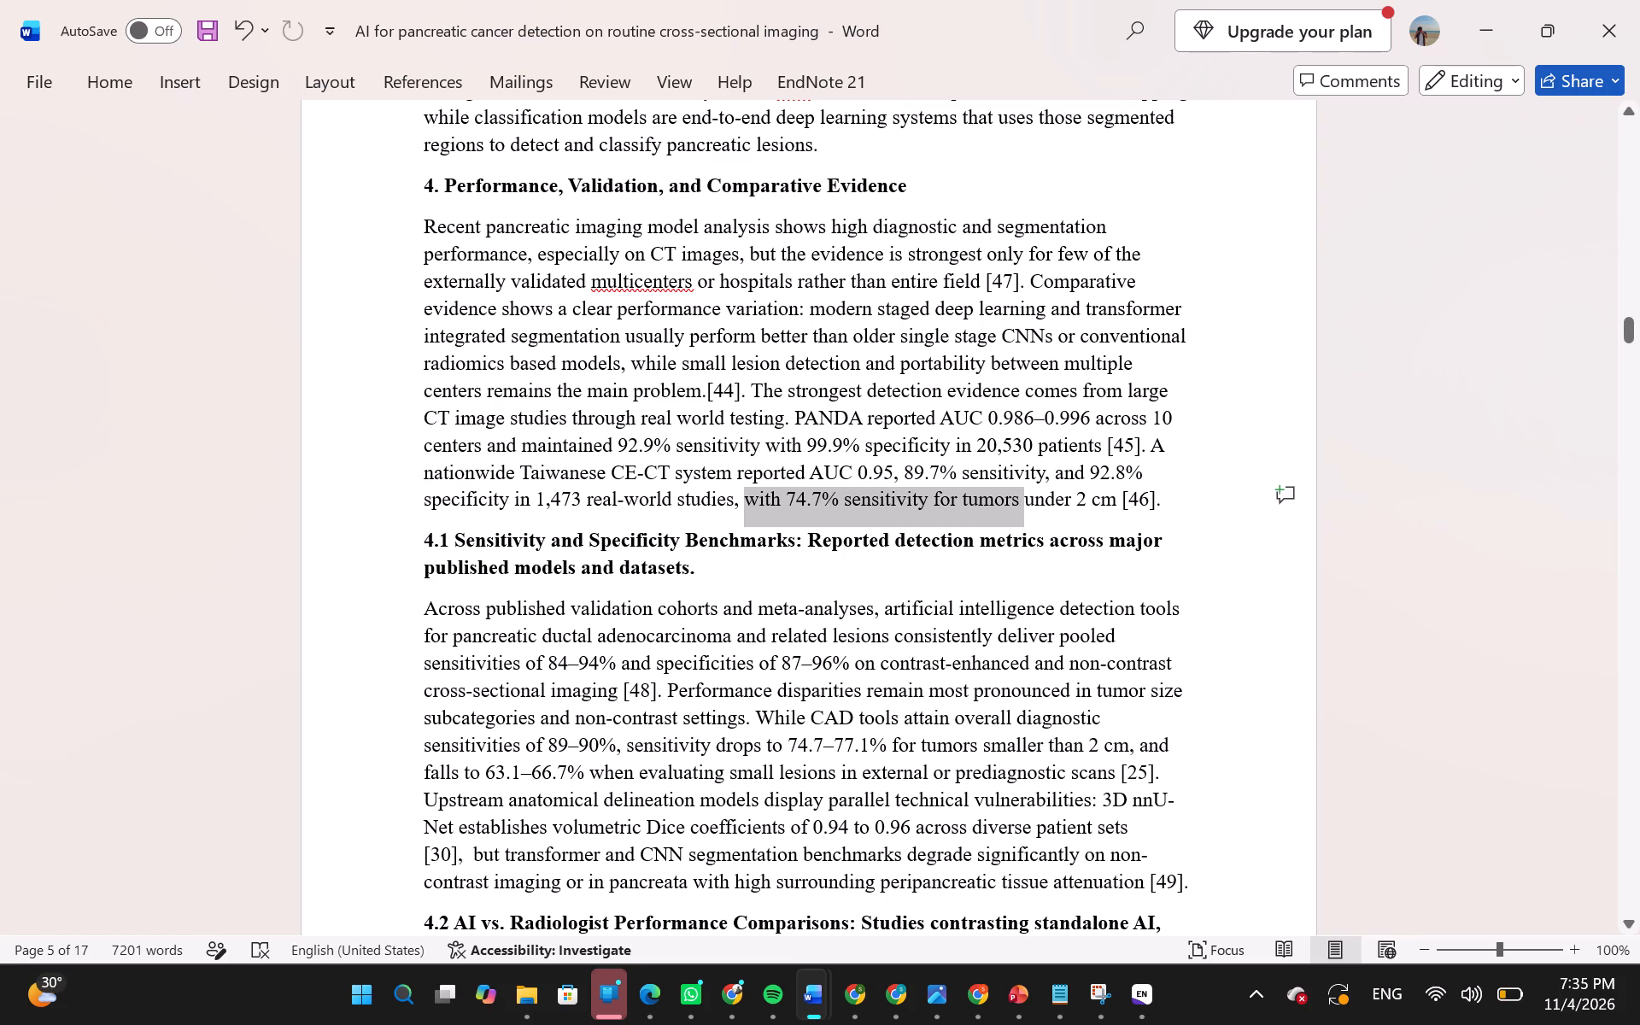
drag(1026, 488, 1118, 491)
click(864, 530)
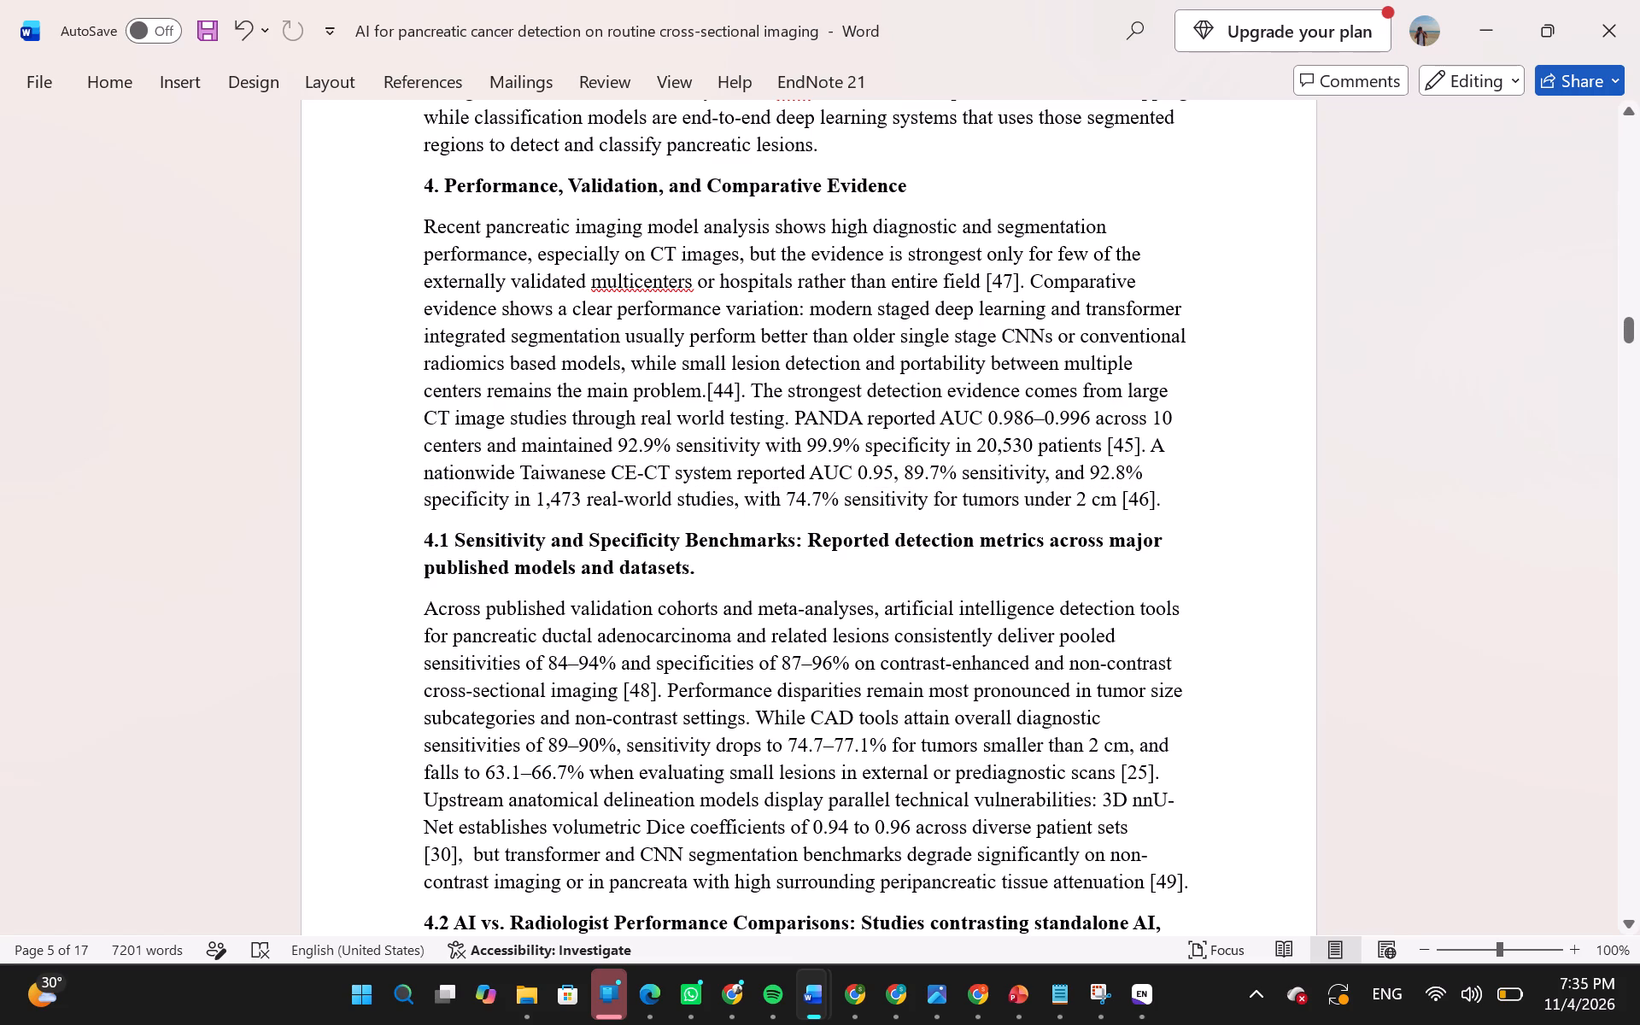
Review the section 4.1 heading, examining the subtitle "Reported detection metrics across major published models and datasets".
drag(425, 597, 627, 562)
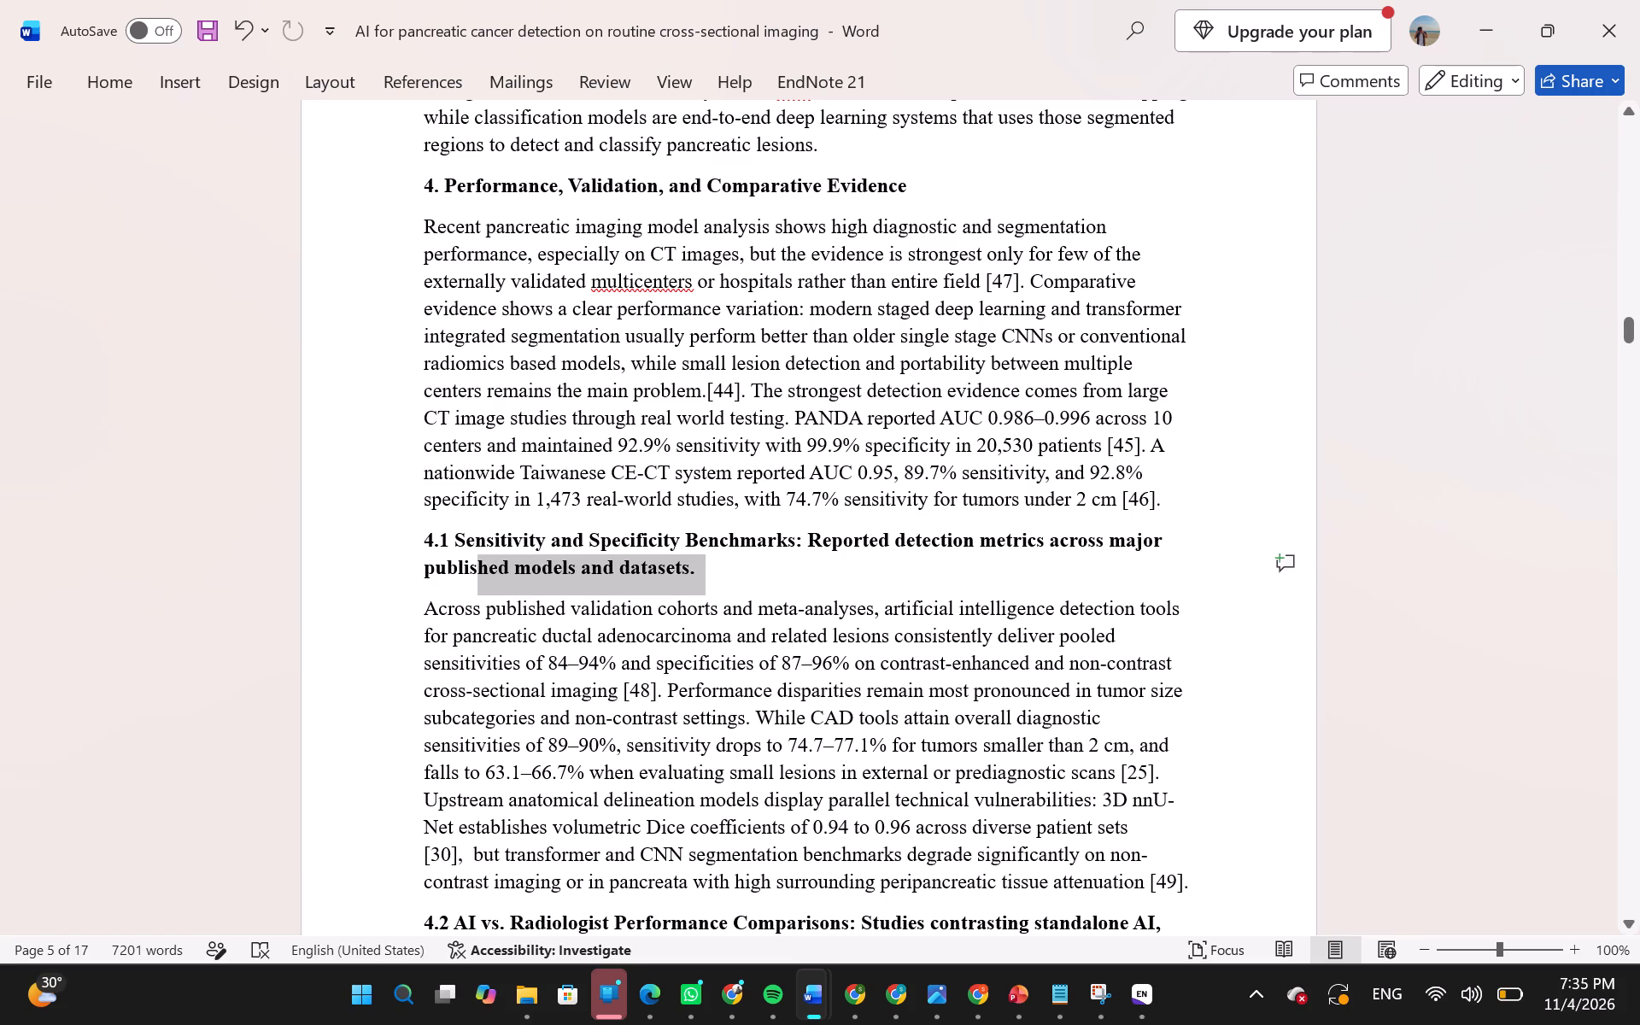
drag(627, 562, 846, 586)
click(921, 617)
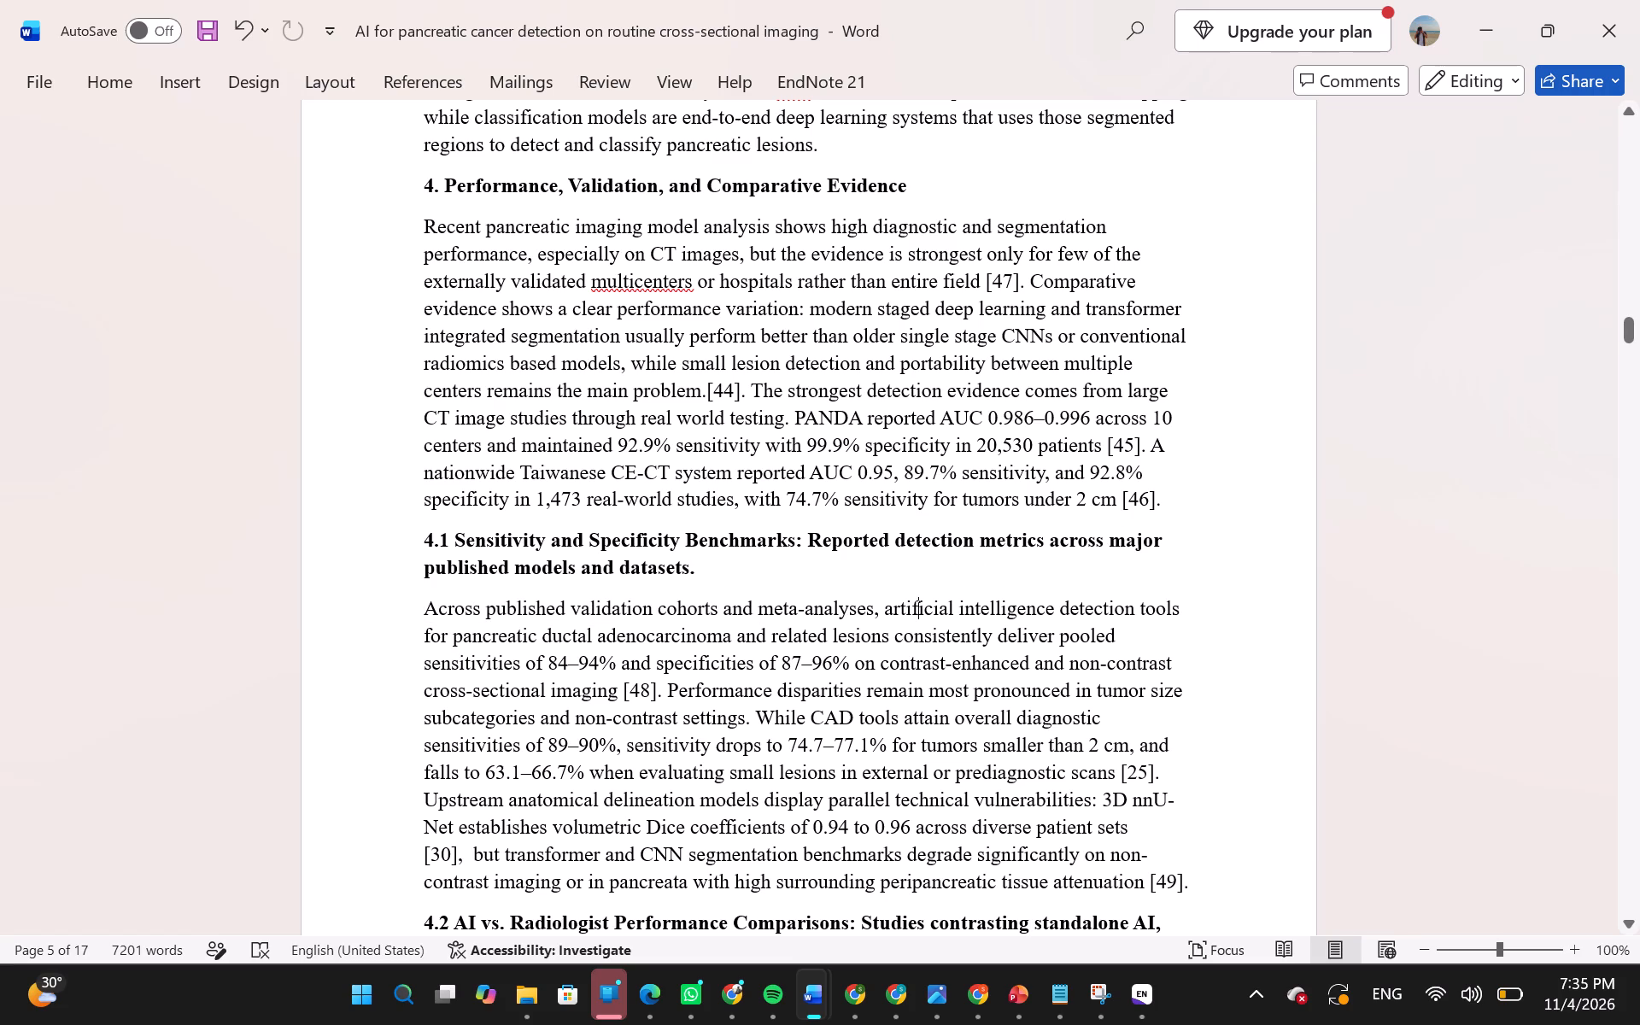
drag(812, 542, 1123, 552)
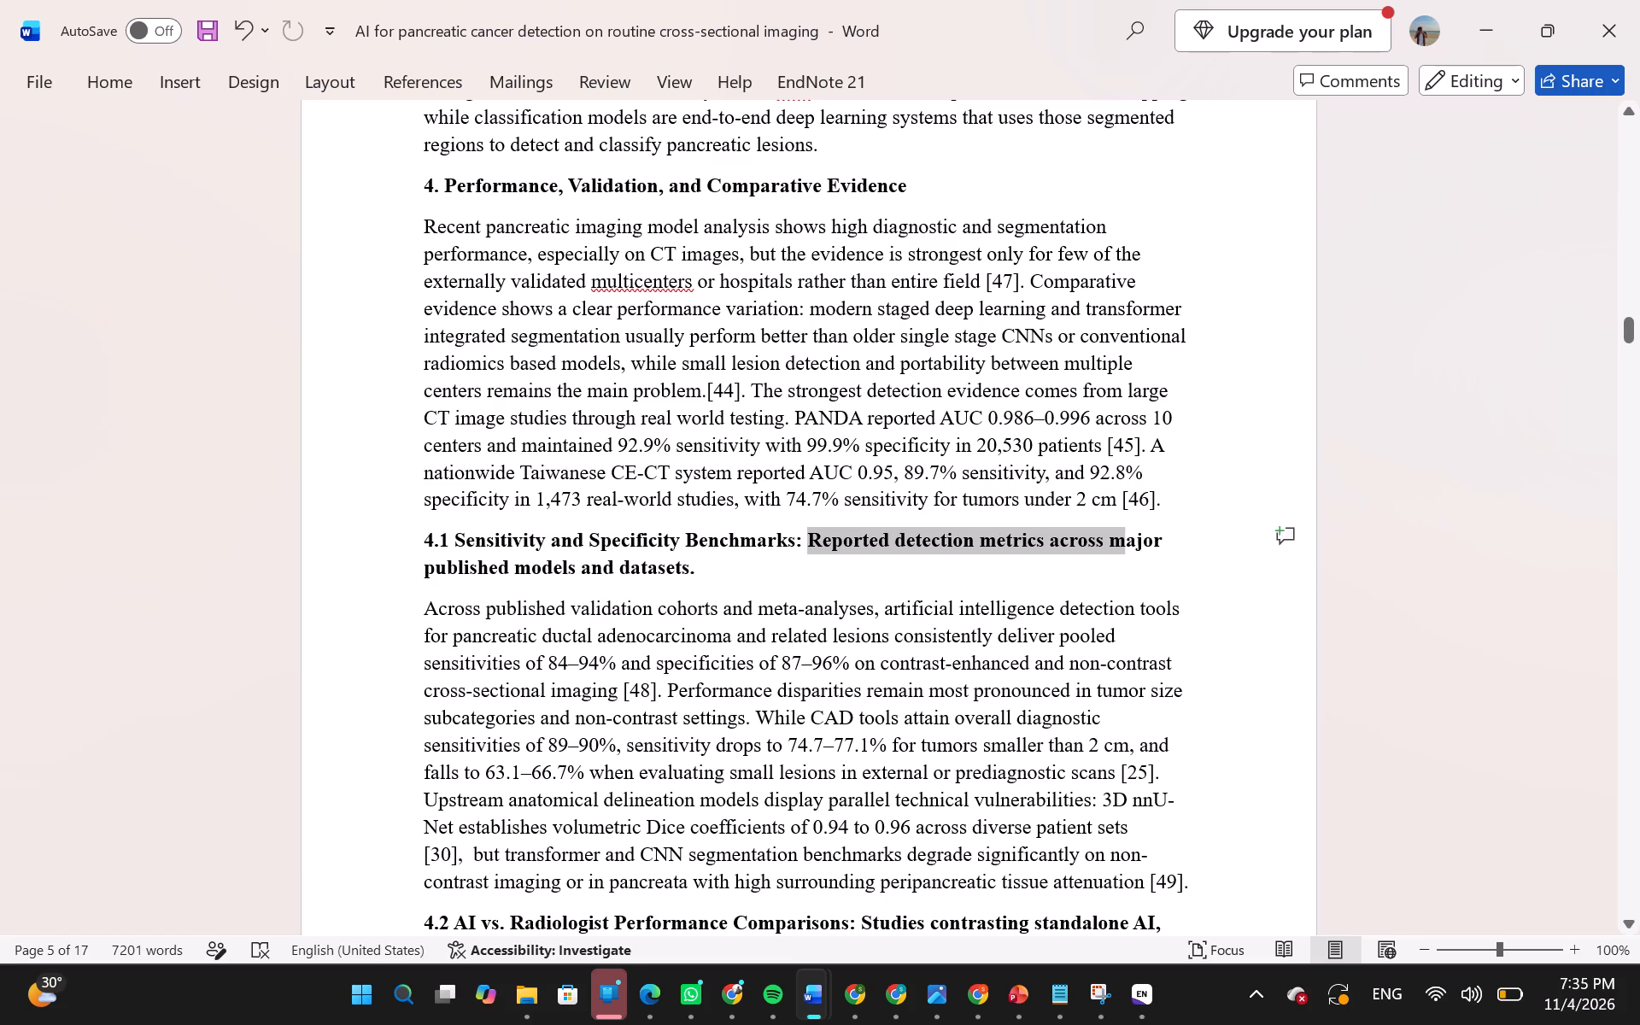
drag(1123, 552, 706, 545)
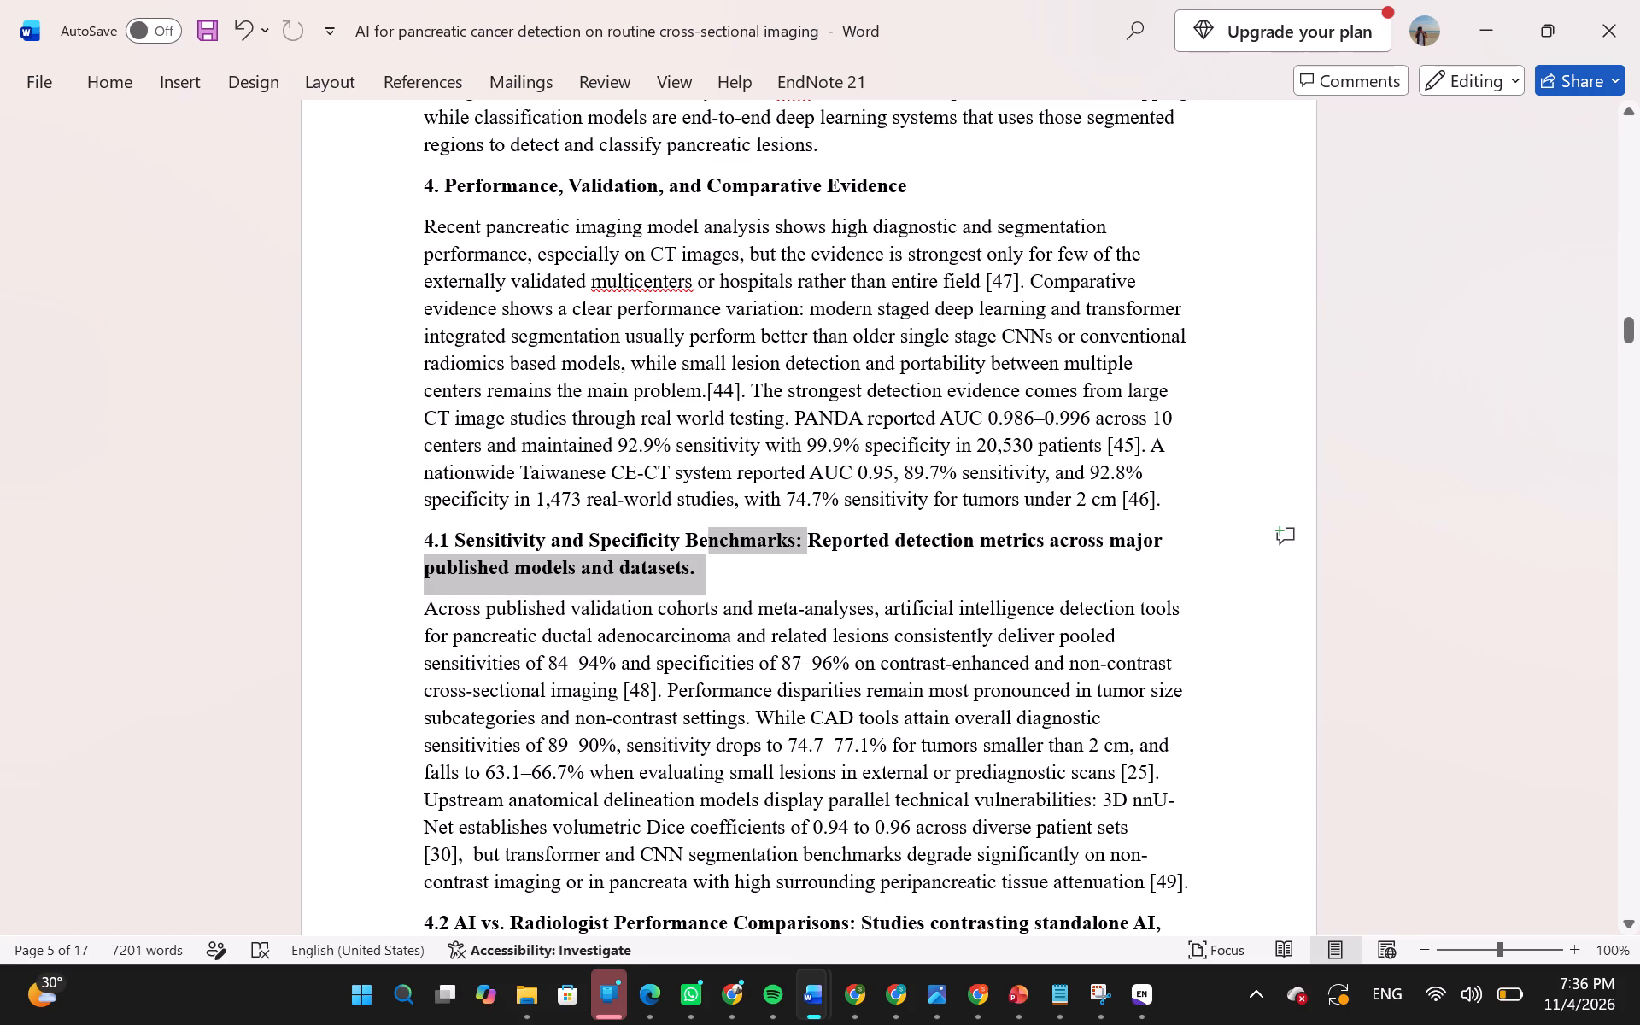
drag(706, 545, 700, 571)
click(579, 715)
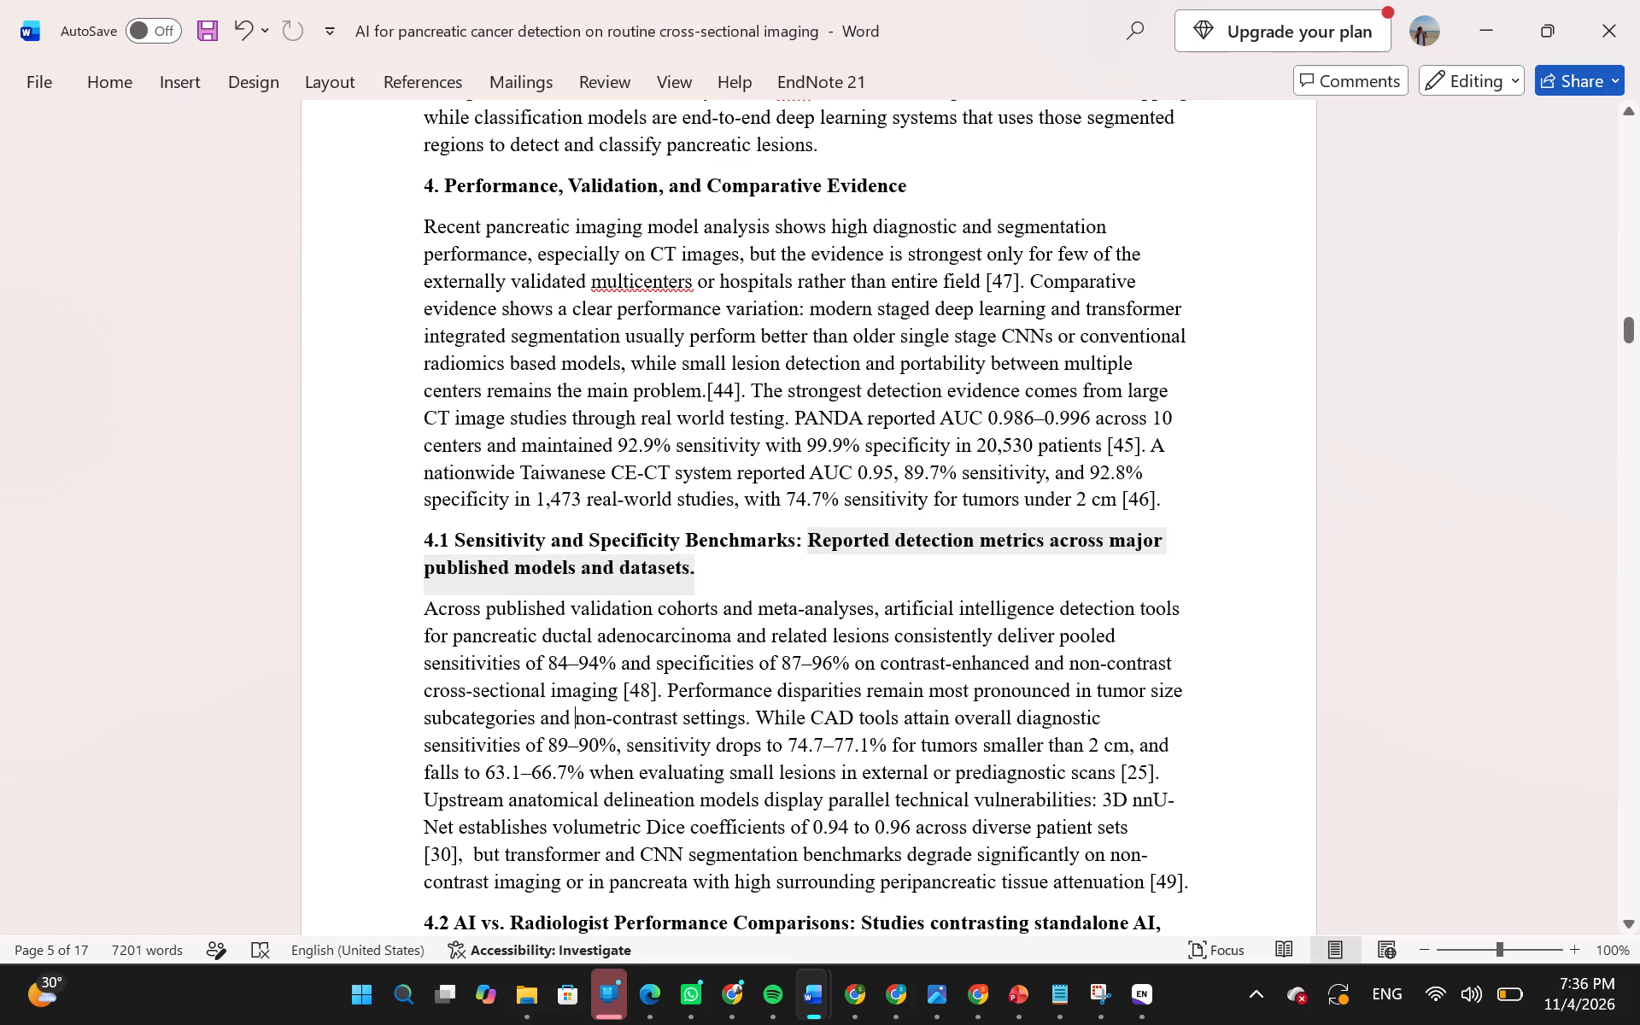
drag(430, 607, 799, 612)
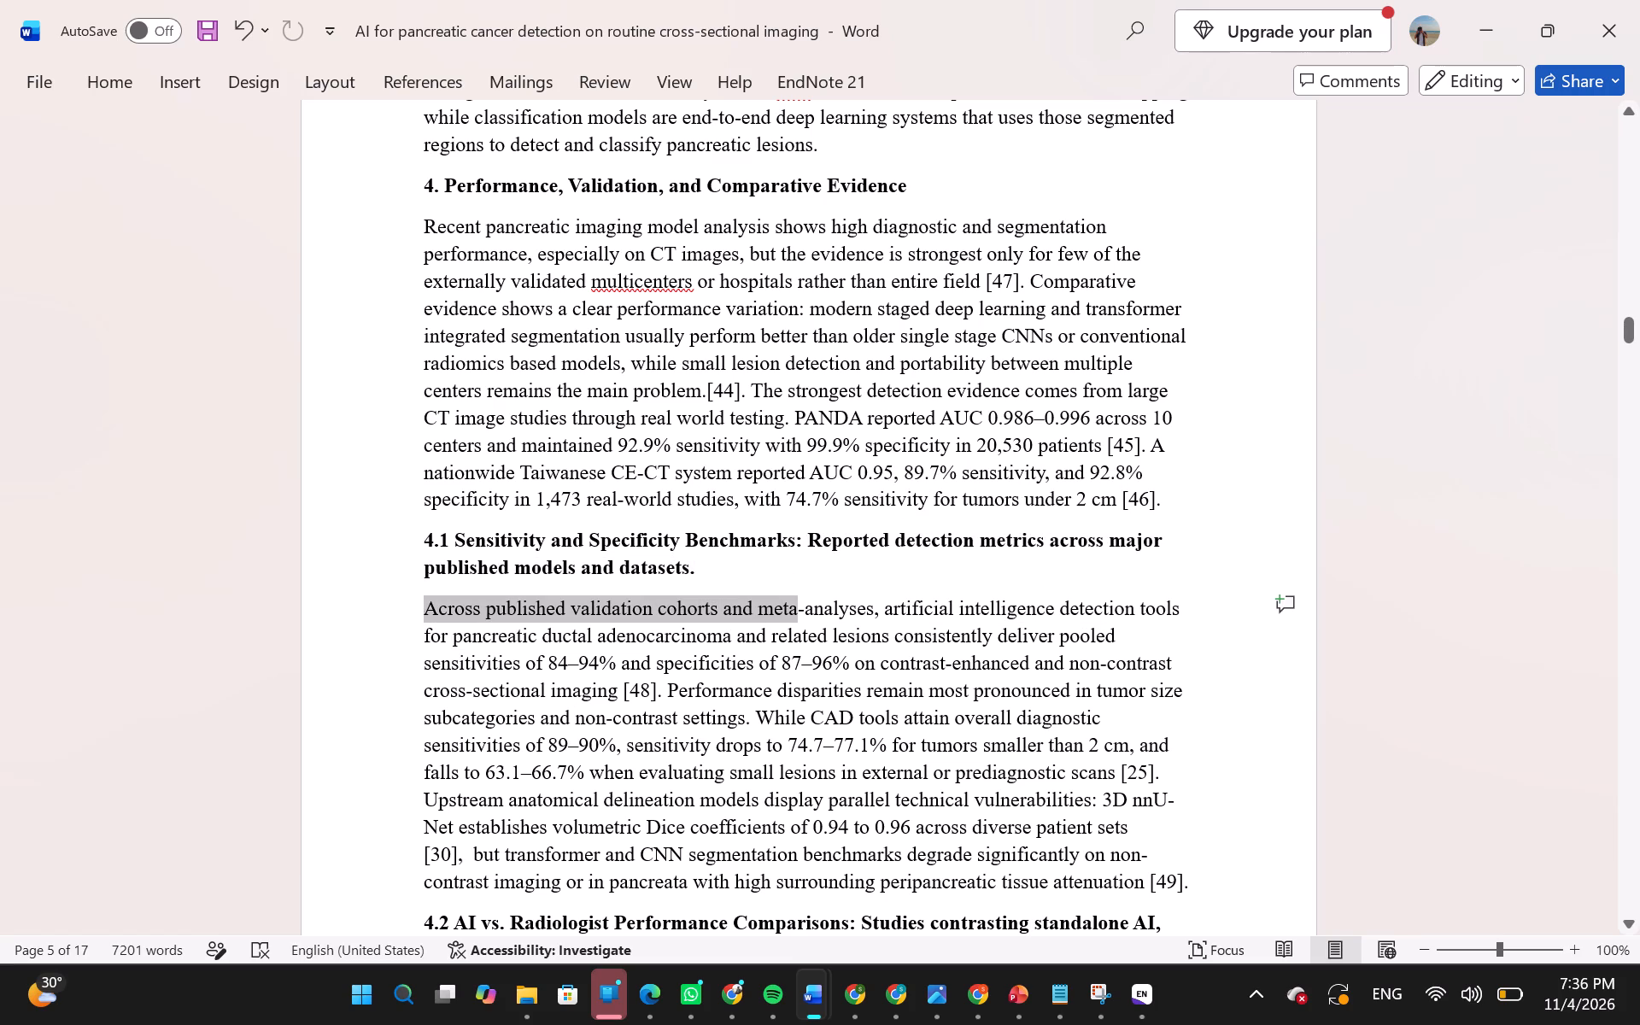
drag(799, 612, 583, 583)
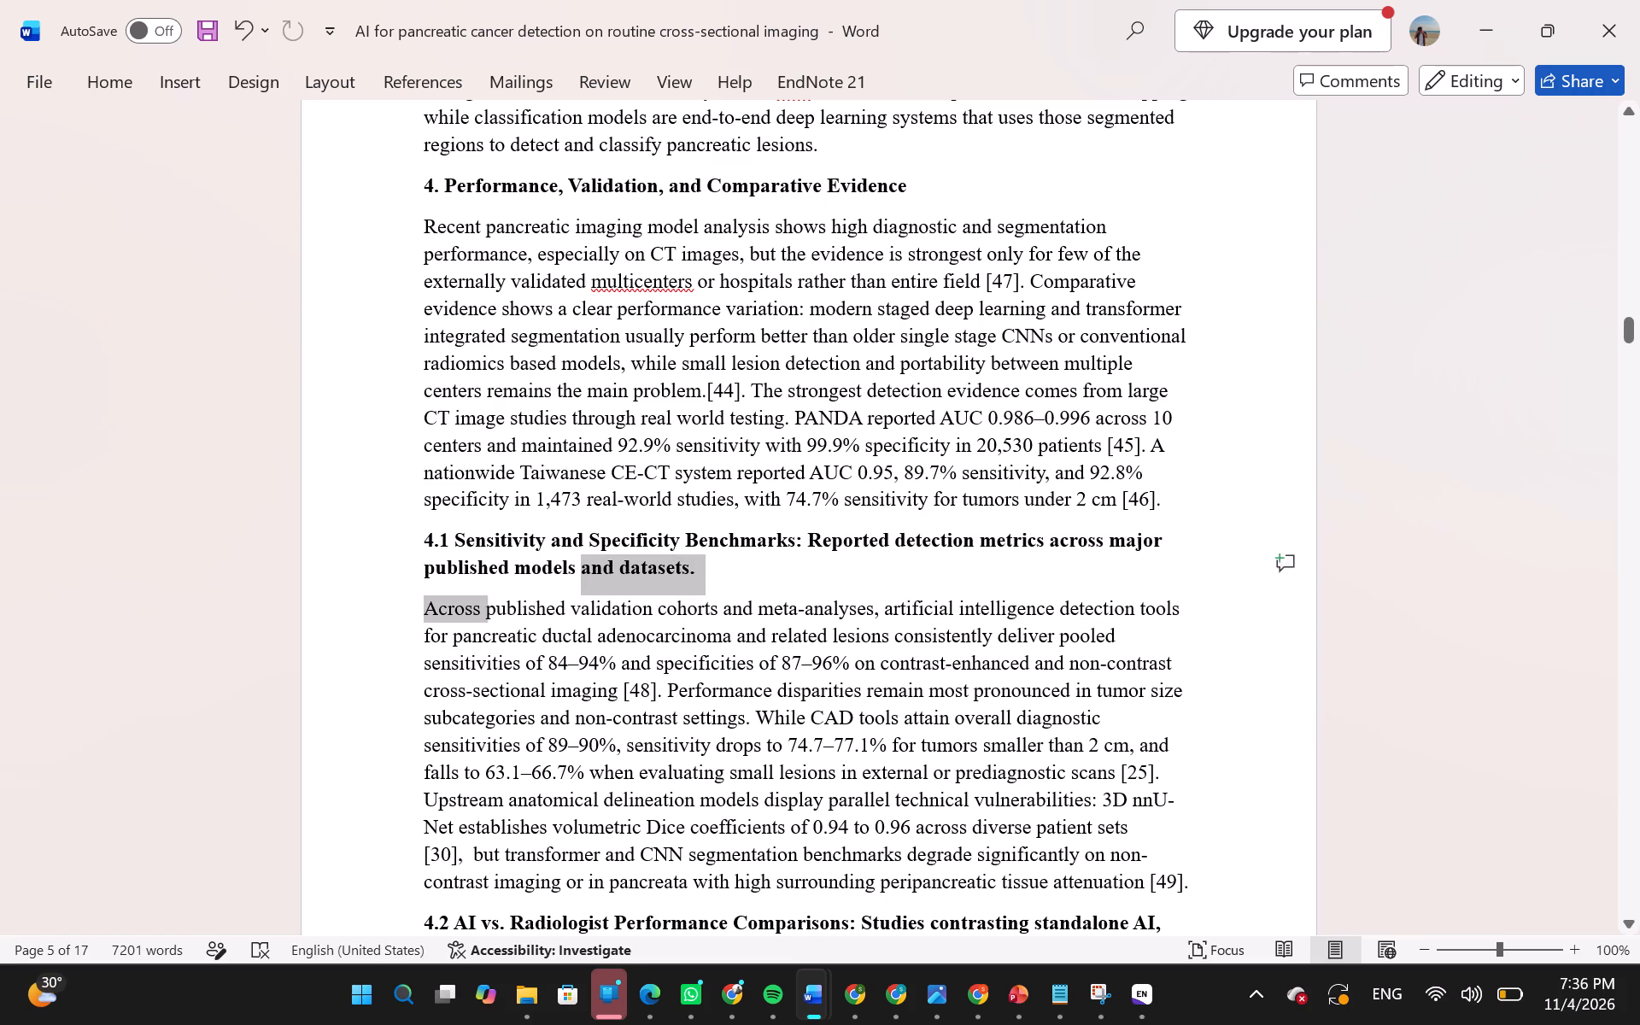
drag(583, 583, 647, 608)
click(647, 608)
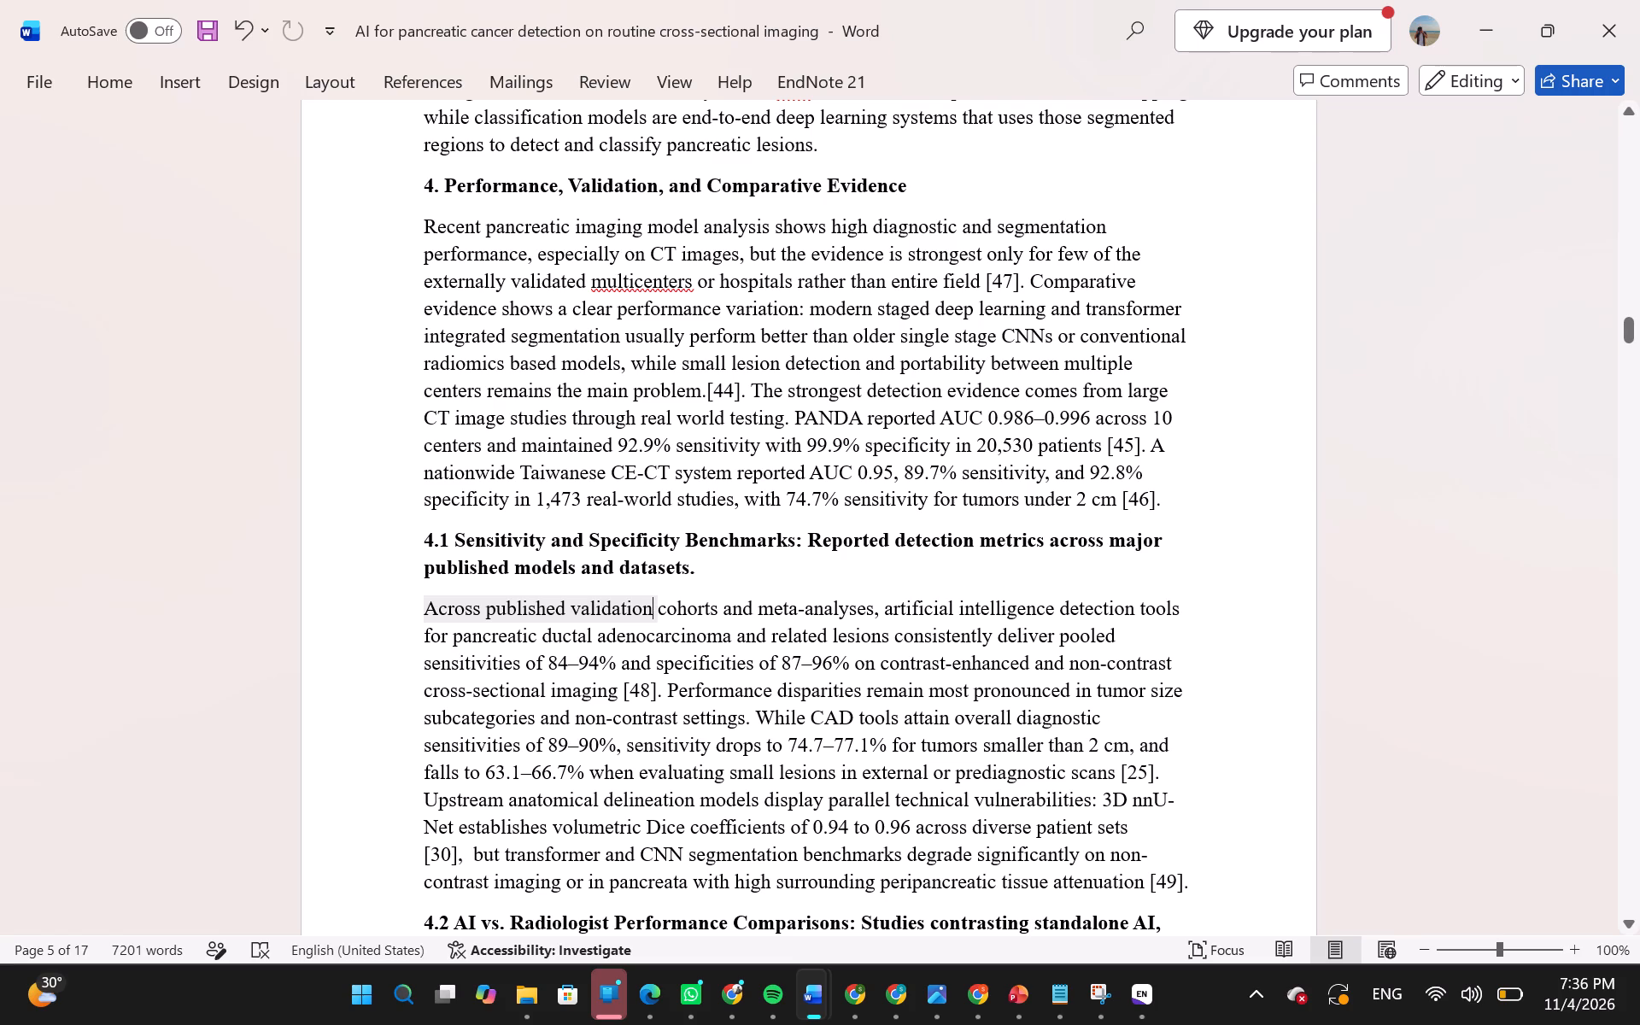
drag(580, 614, 780, 590)
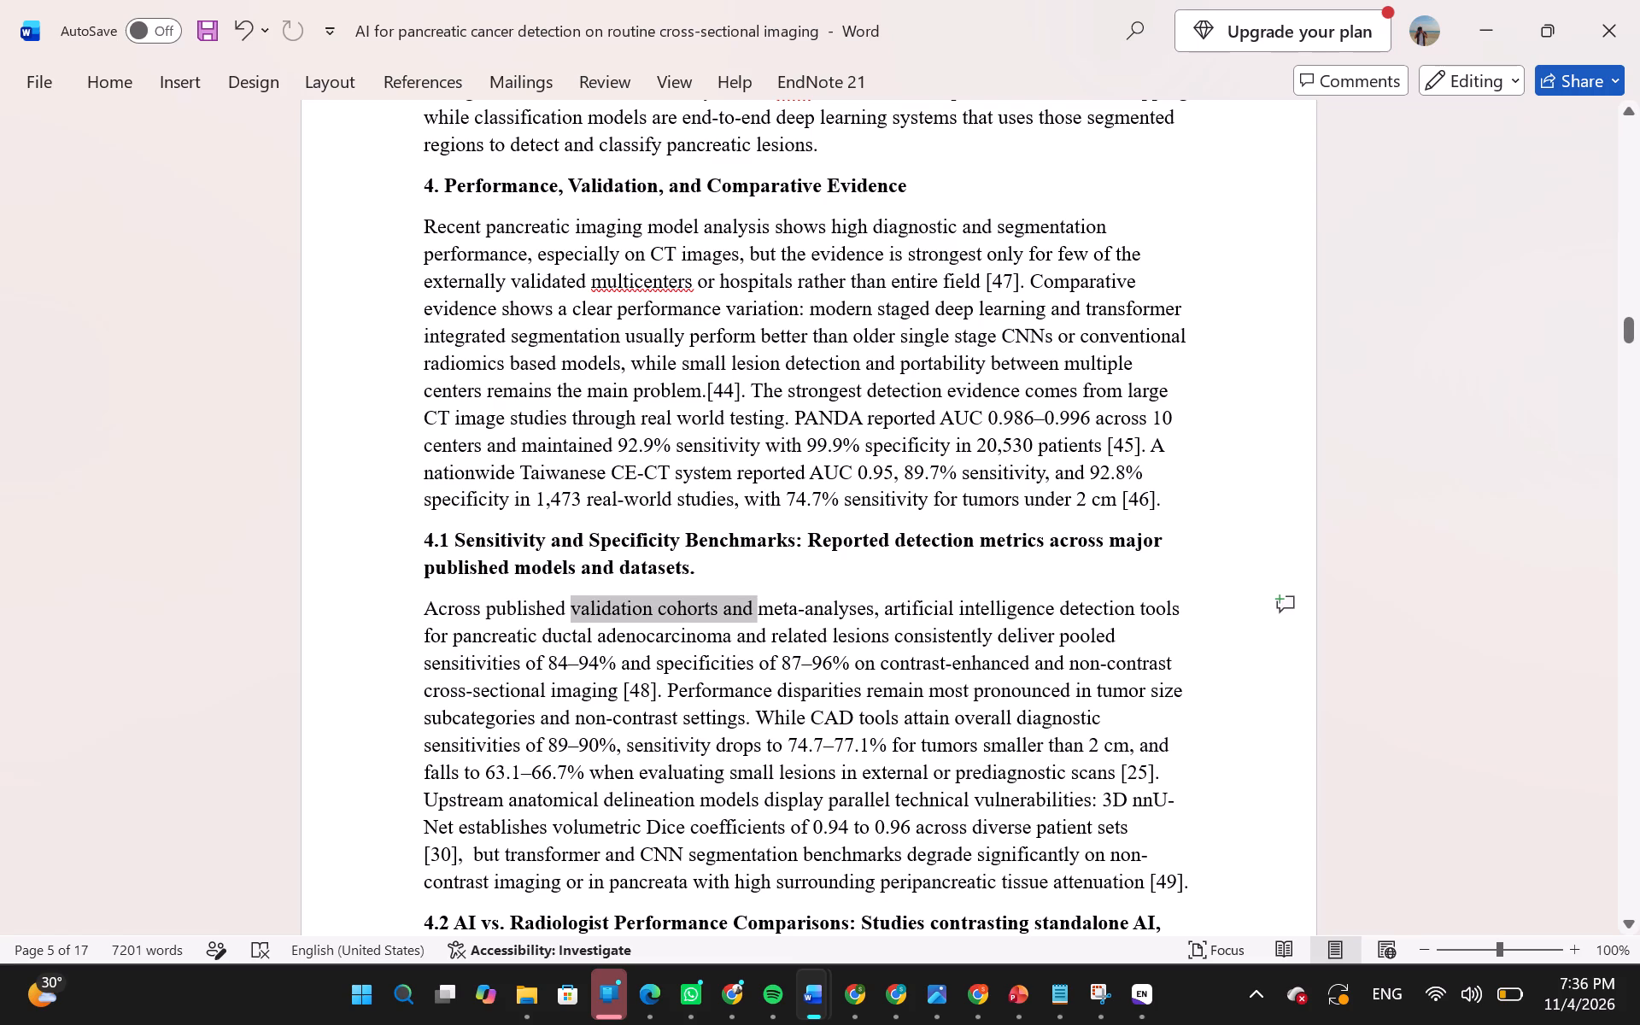
drag(780, 590, 875, 617)
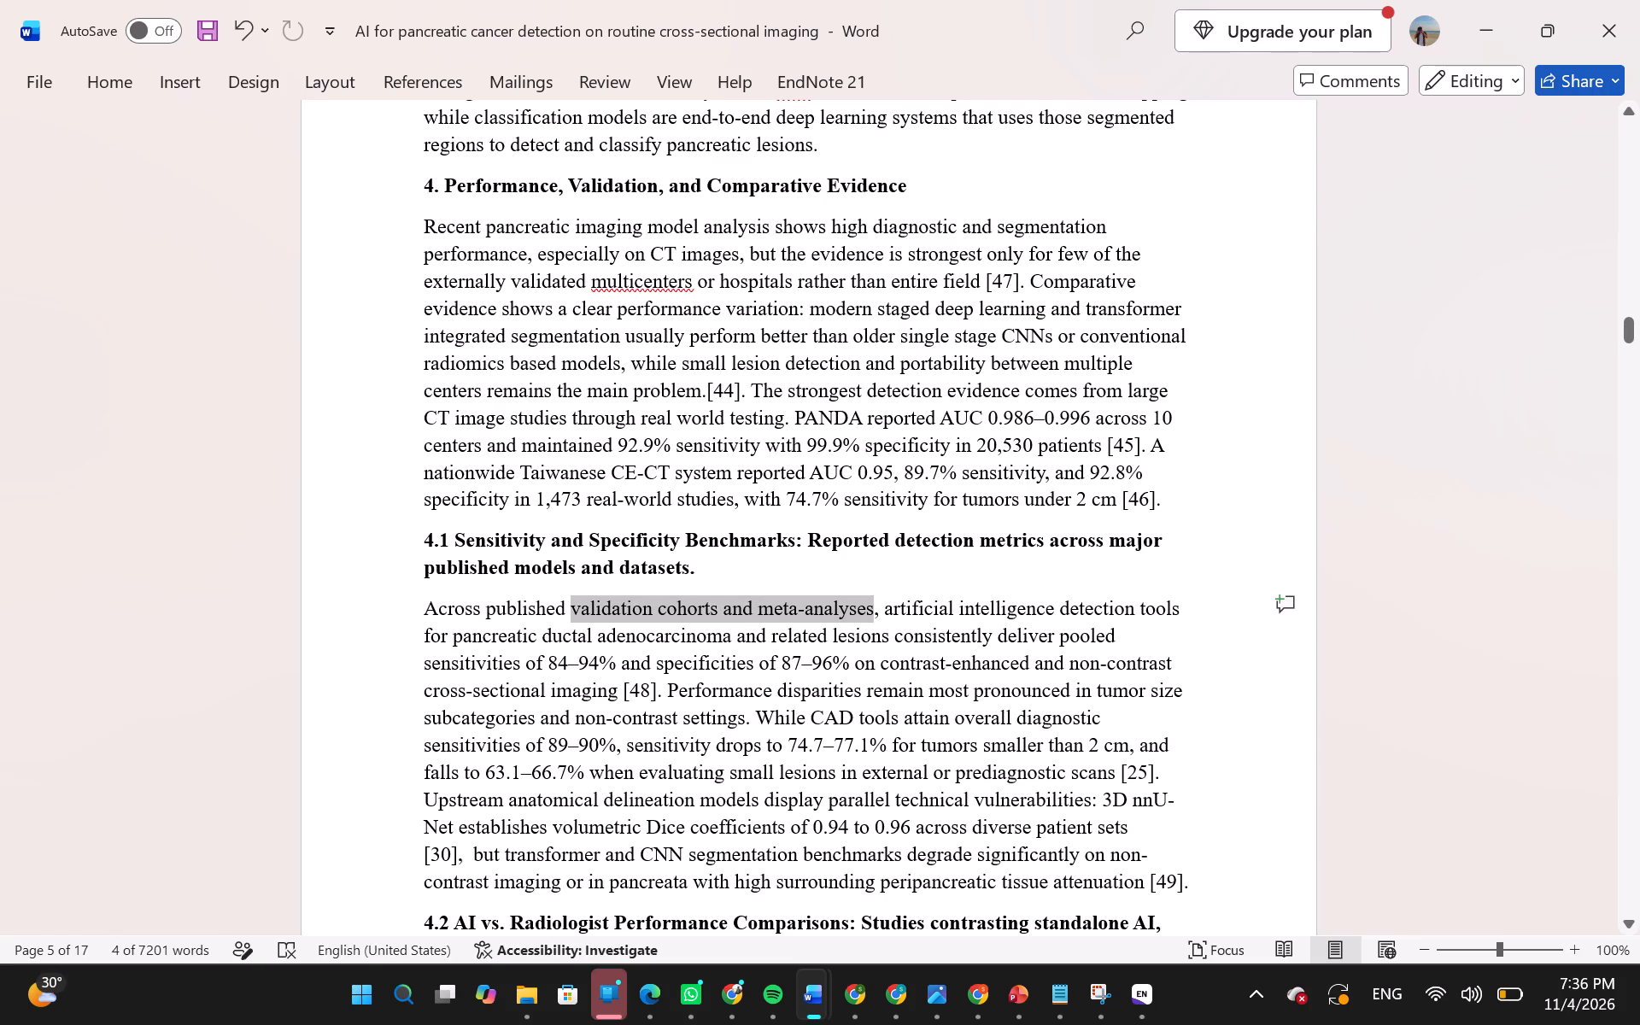
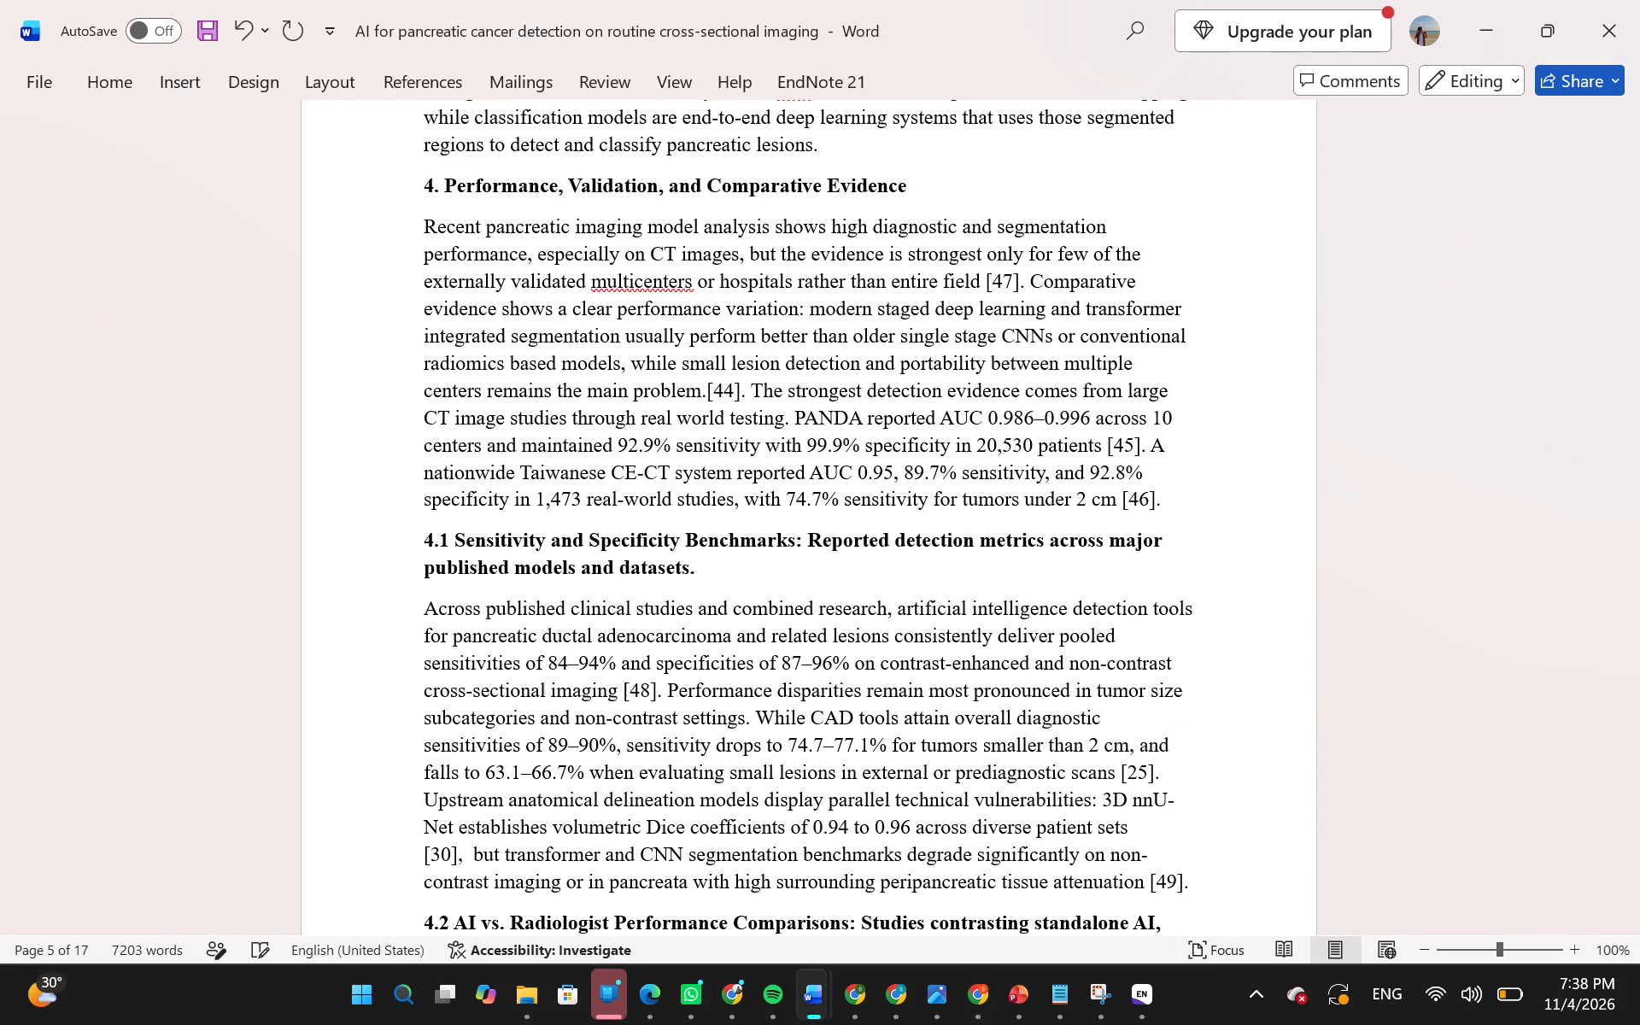
key(space)
text(findings)
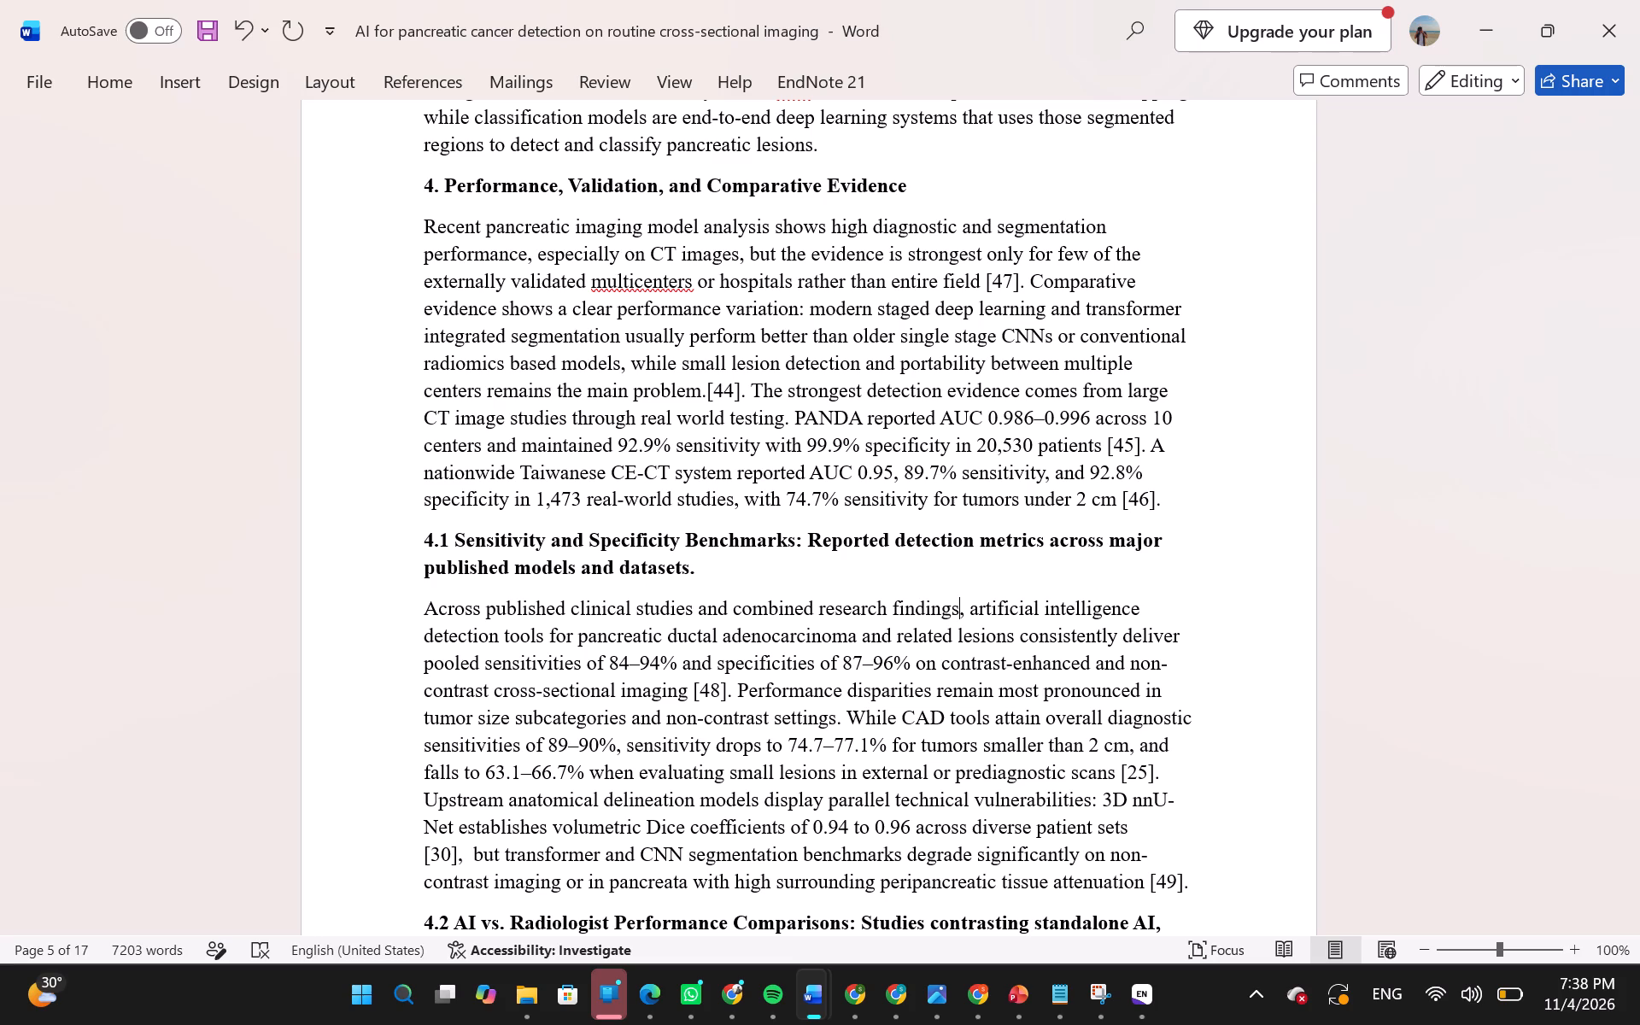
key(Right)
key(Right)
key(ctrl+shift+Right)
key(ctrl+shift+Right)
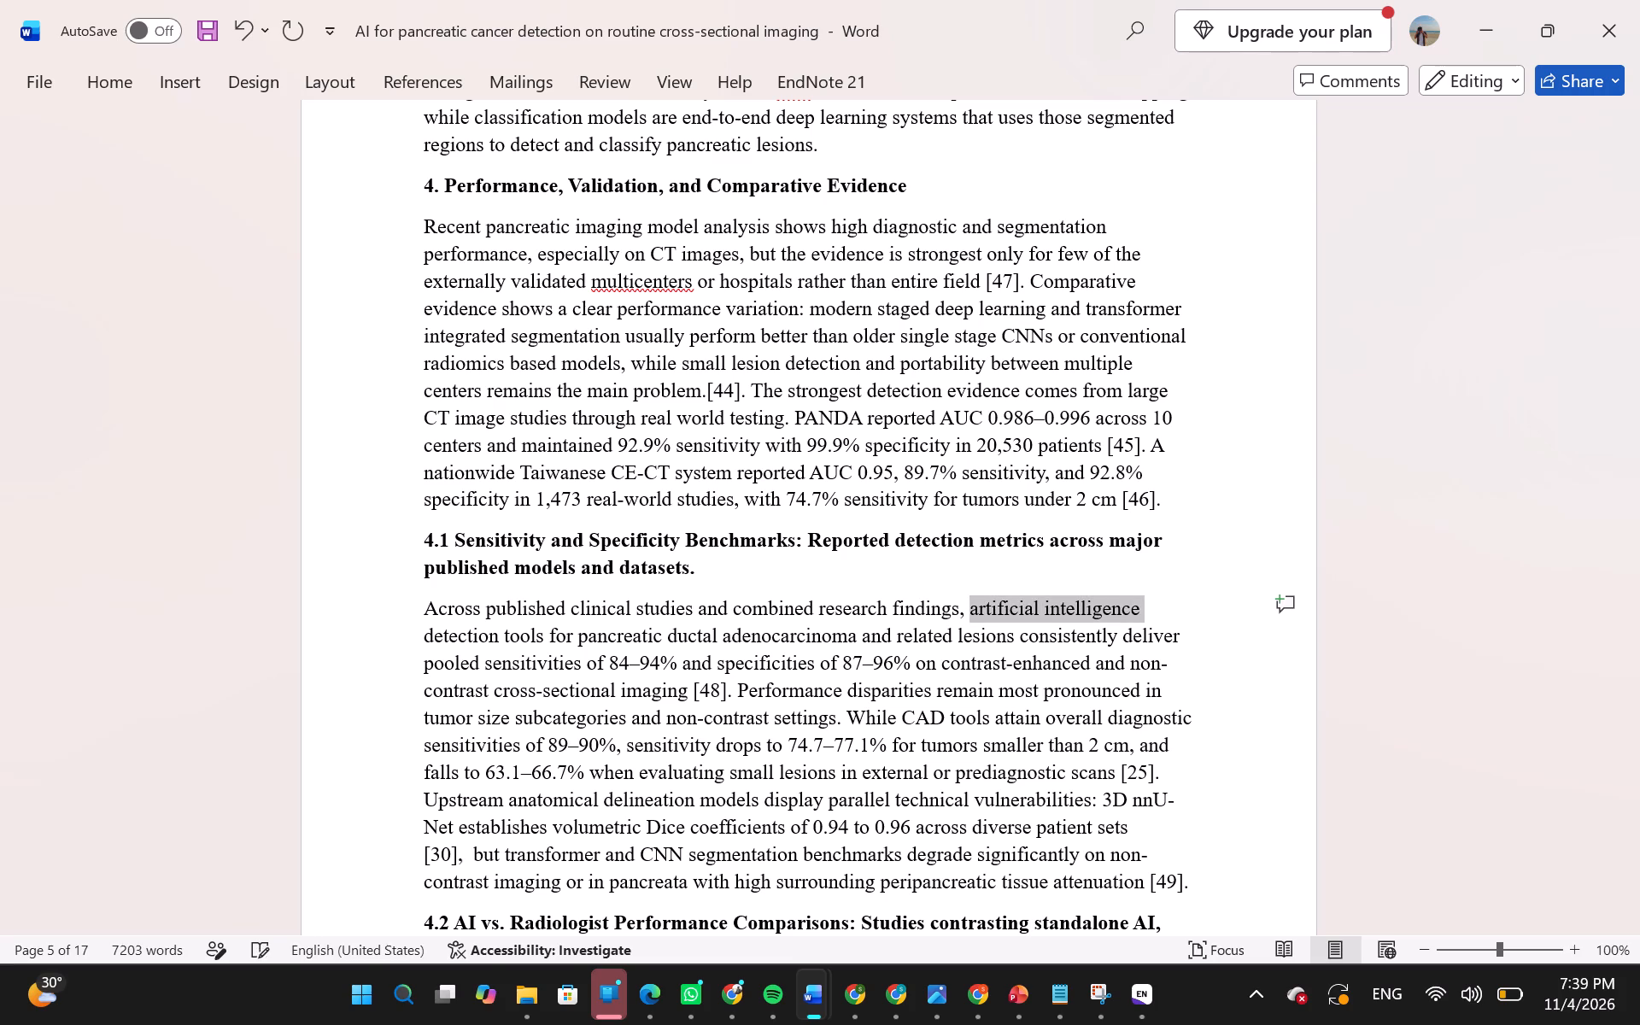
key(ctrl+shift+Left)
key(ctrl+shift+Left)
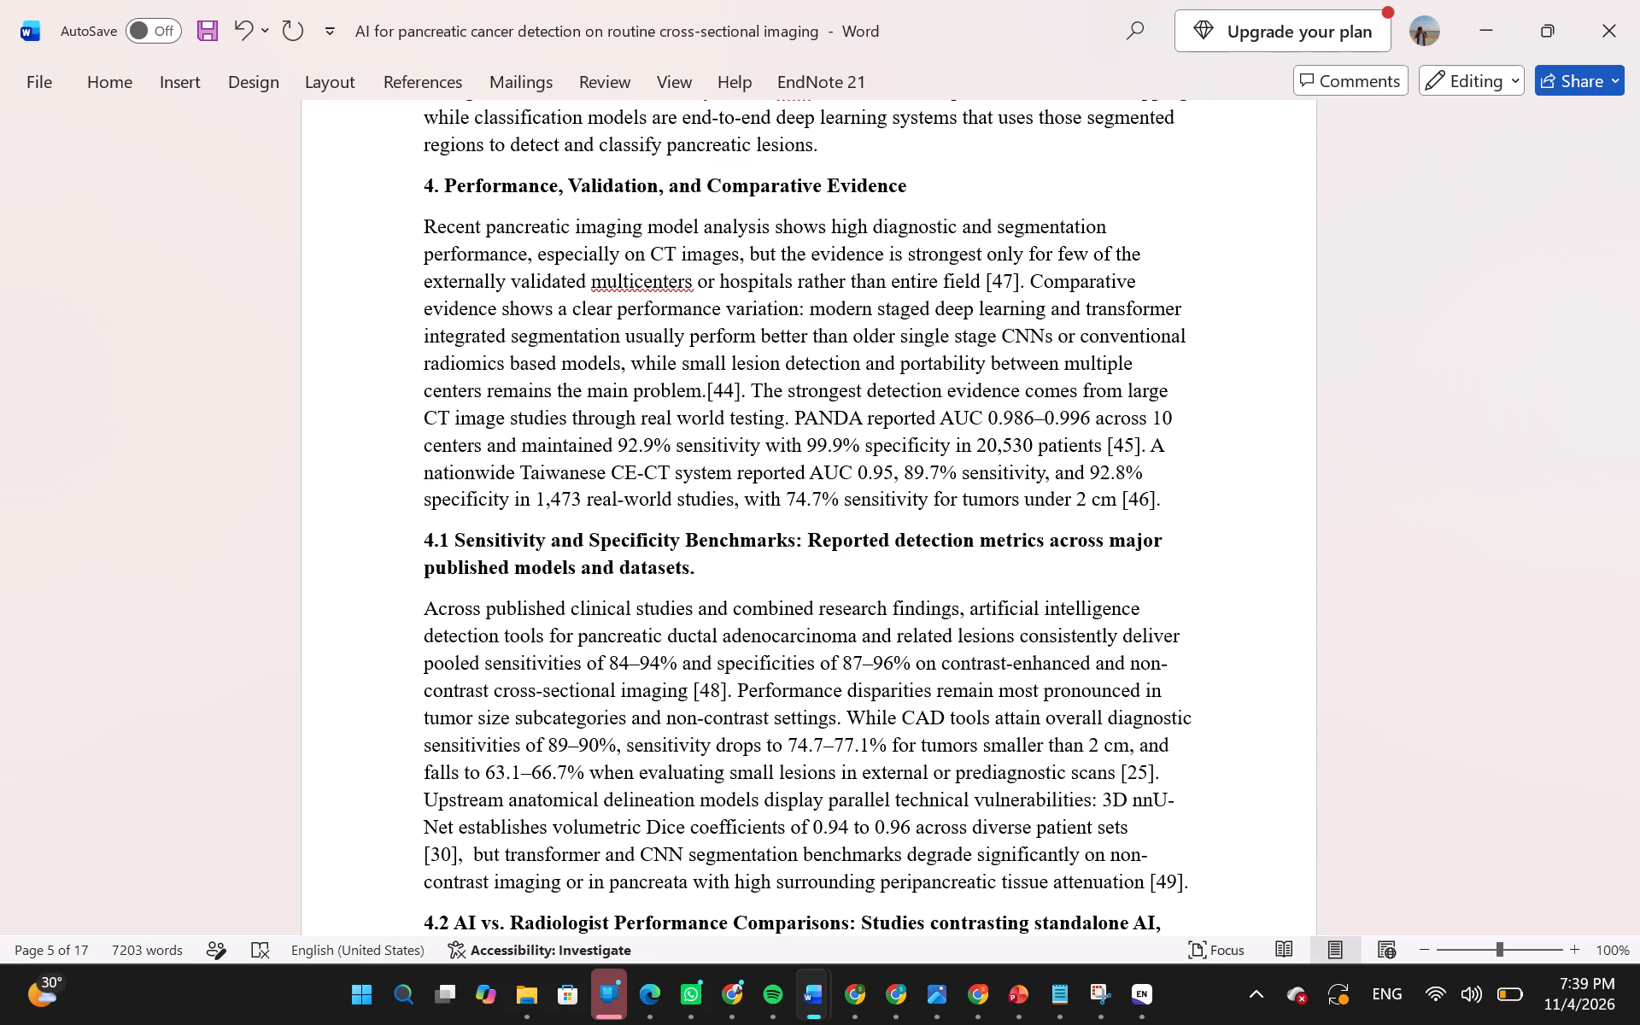
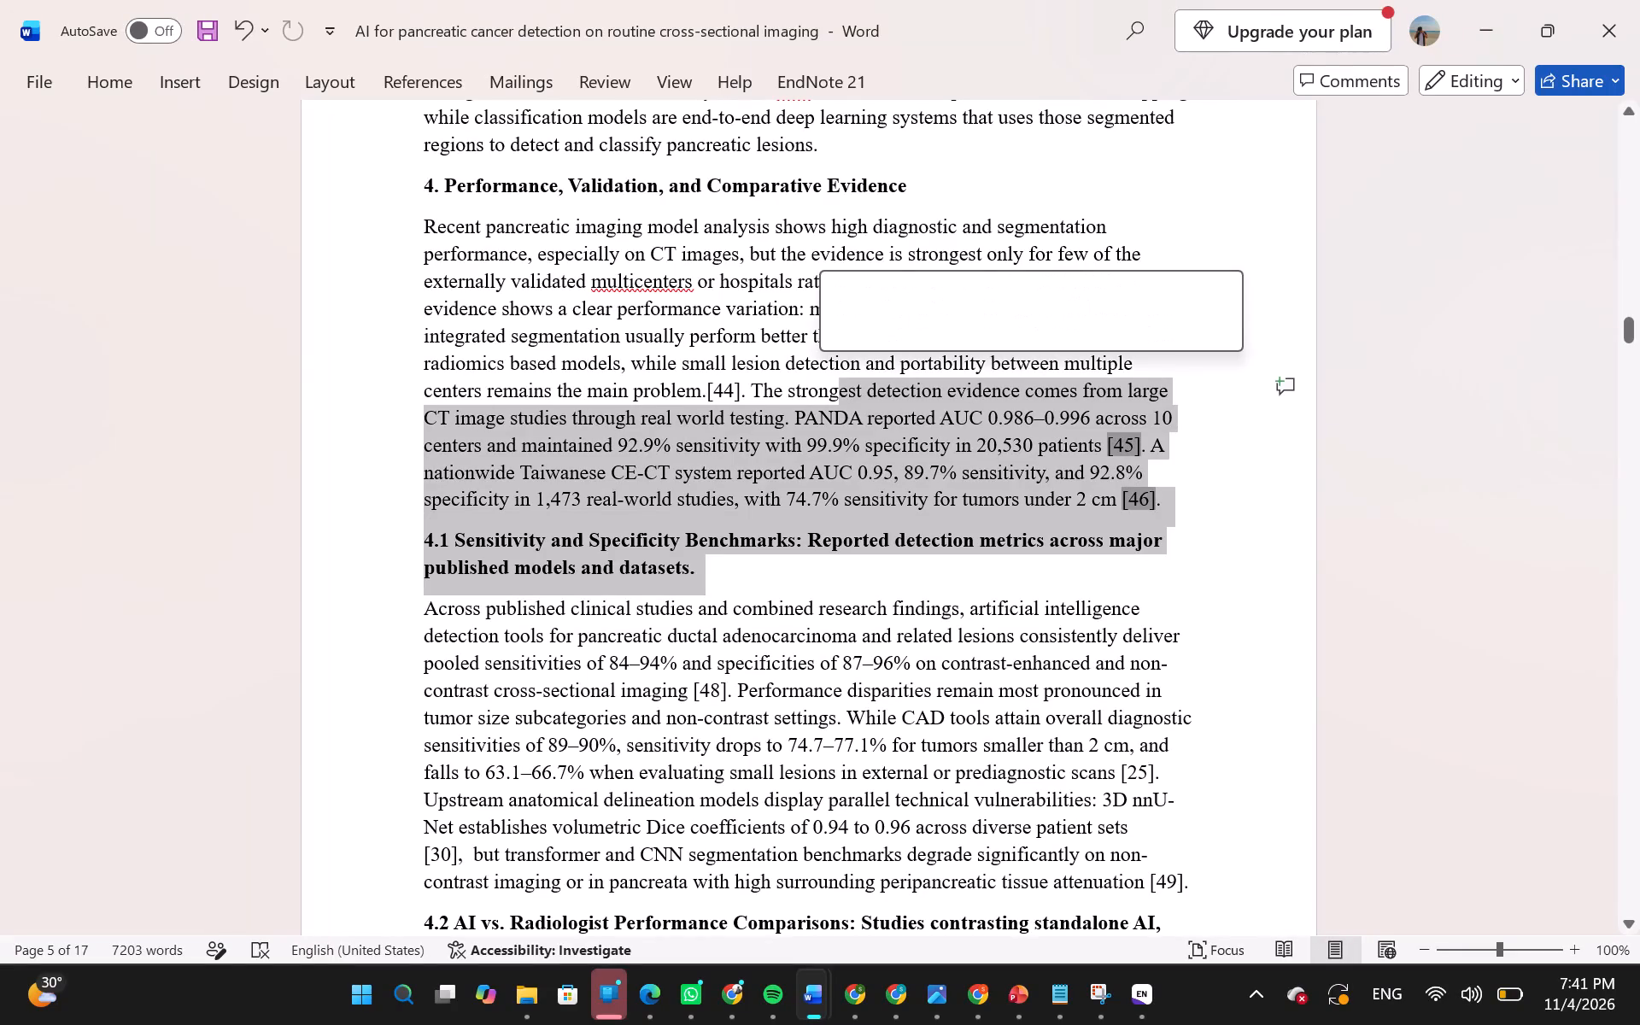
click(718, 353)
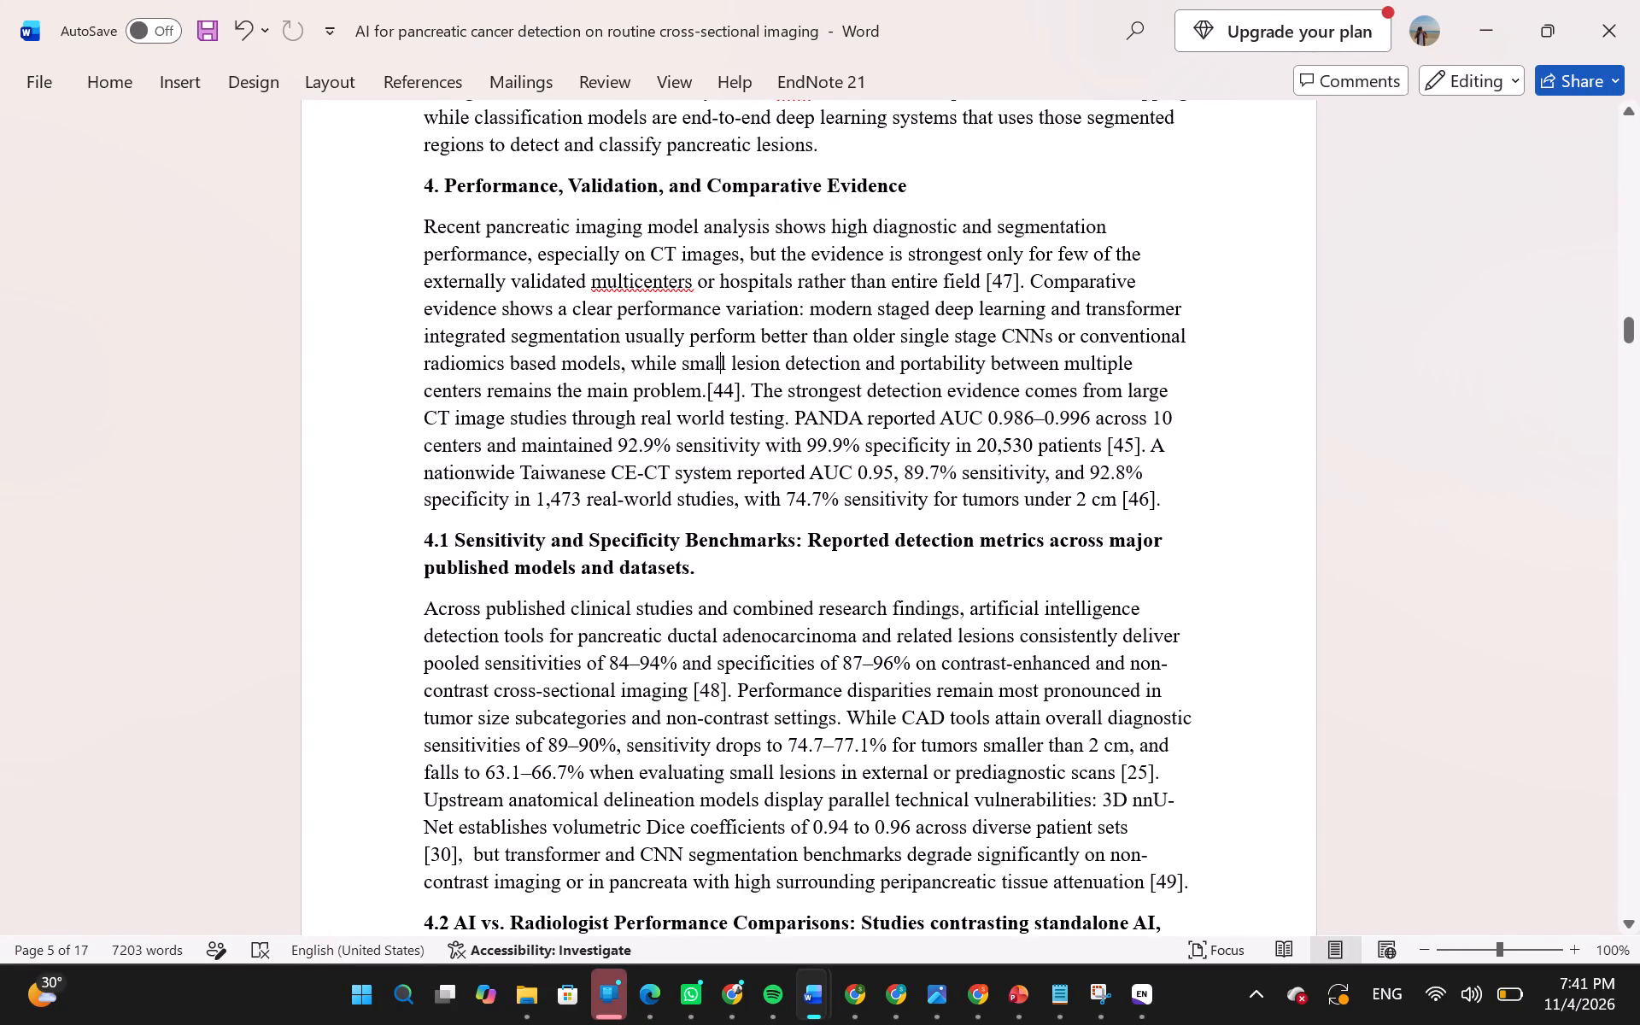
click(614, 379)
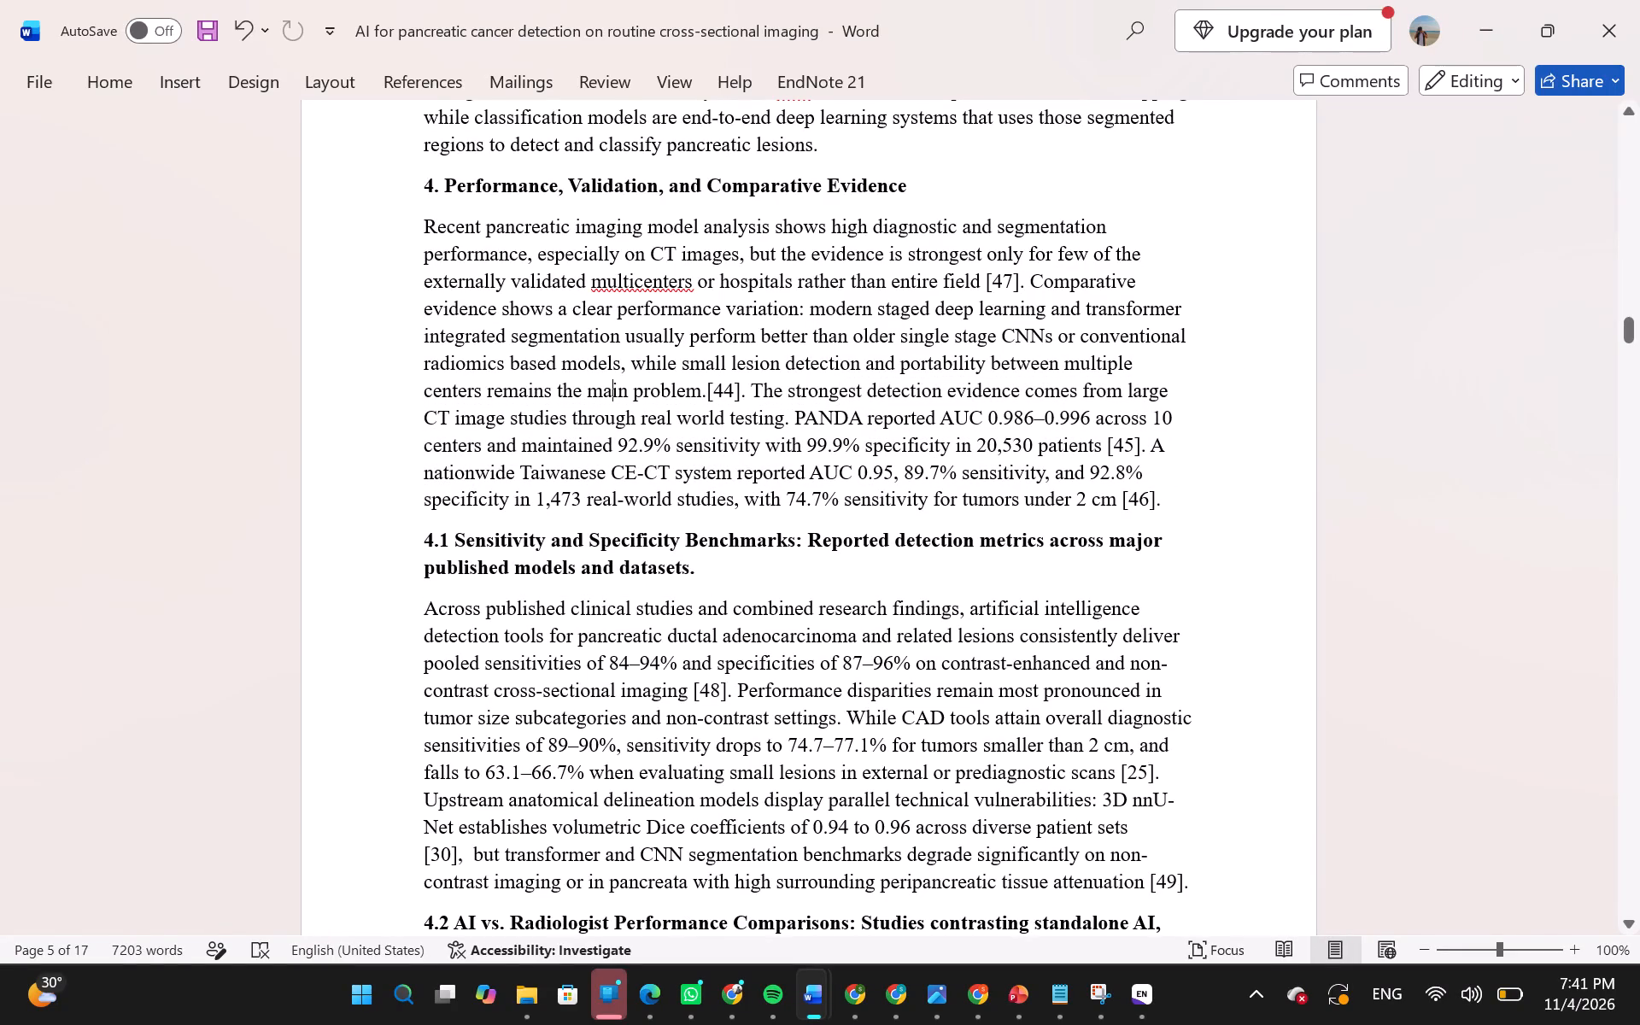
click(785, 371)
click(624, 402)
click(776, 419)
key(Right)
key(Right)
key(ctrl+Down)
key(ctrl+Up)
Review section 4.1's opening sentence word by word from "Across published" to "artificial intelligence detection tools" for the next phrase to reword.
key(ctrl+Down)
key(ctrl+Down)
key(ctrl+Right)
key(ctrl+Right)
key(ctrl+Right)
key(ctrl+Right)
key(ctrl+Right)
key(ctrl+Right)
key(ctrl+Right)
key(ctrl+Right)
key(ctrl+Right)
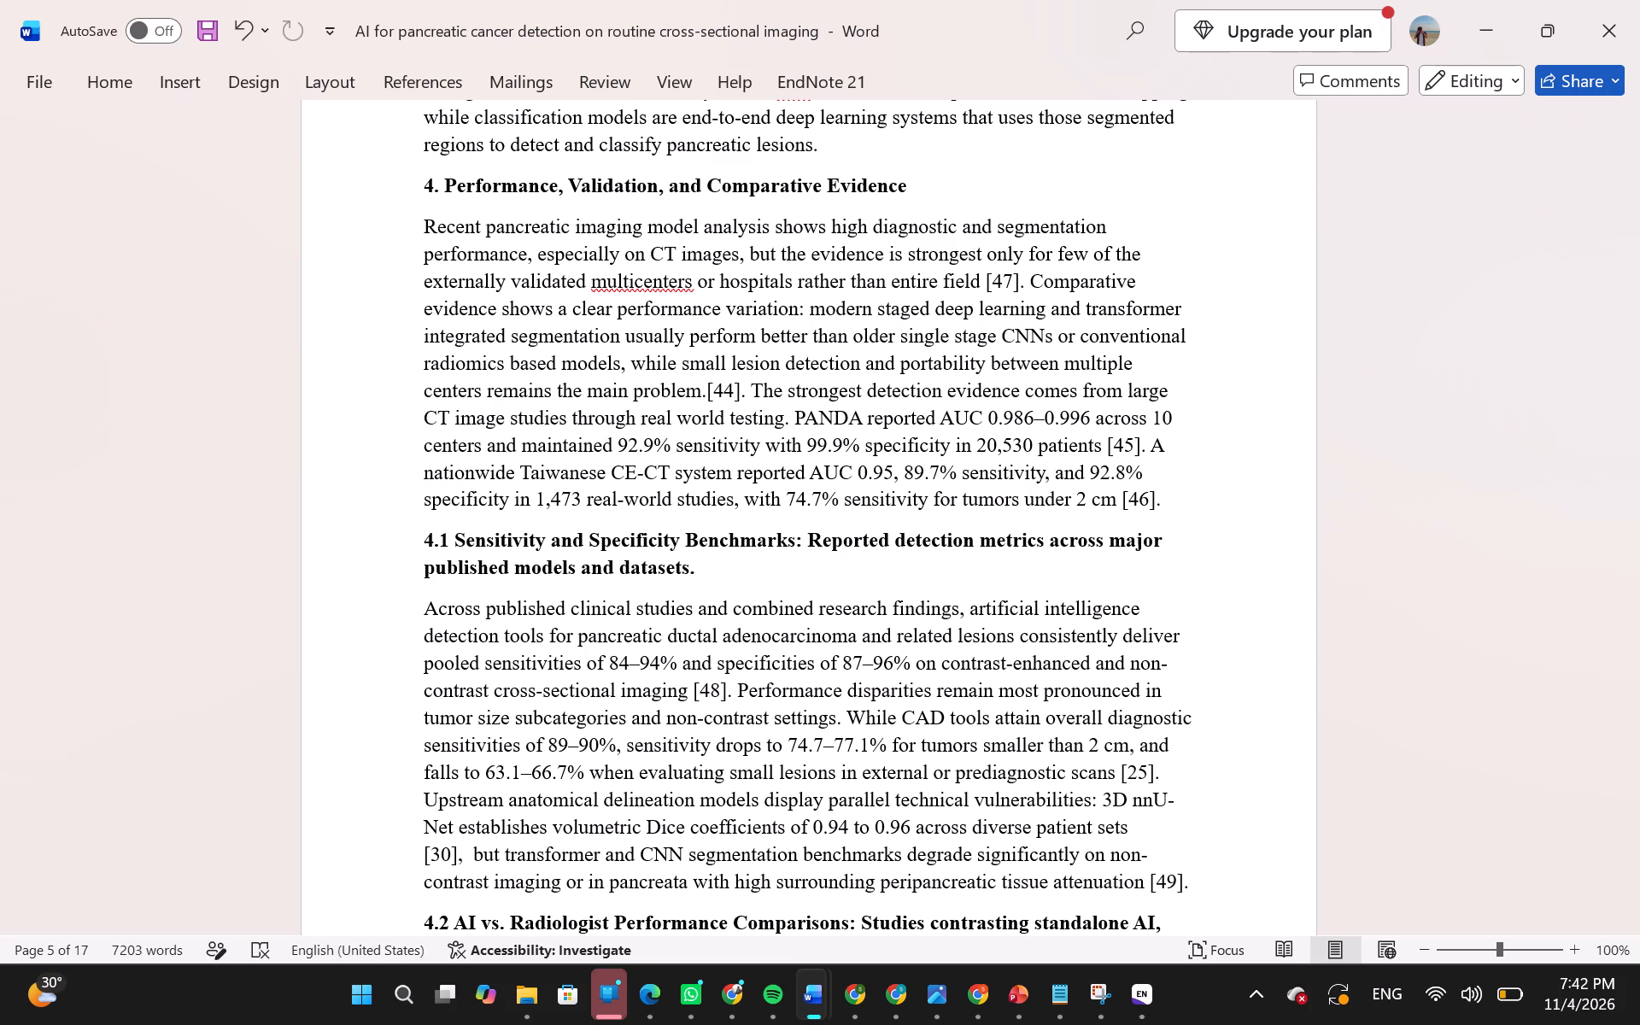
key(ctrl+Right)
key(ctrl+Left)
key(ctrl+Left)
key(ctrl+Left)
key(ctrl+Right)
key(ctrl+Right)
key(ctrl+shift+Right)
key(ctrl+shift+Right)
key(ctrl+shift+Right)
key(ctrl+shift+Right)
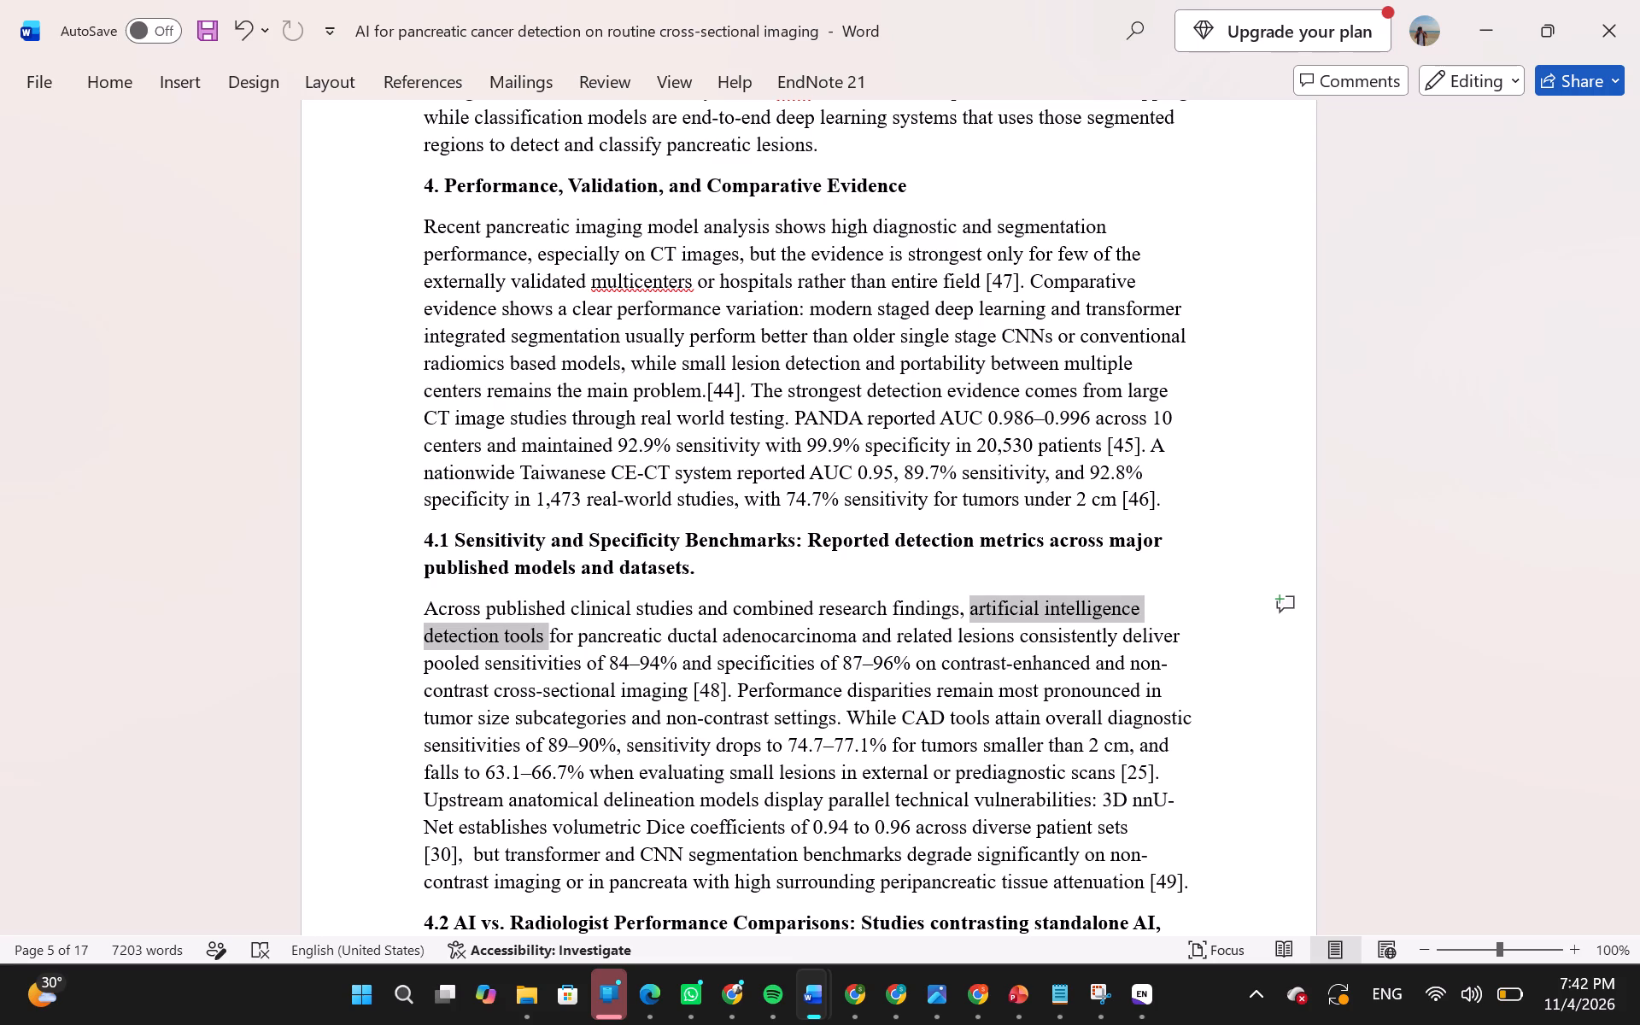
key(ctrl+shift+Left)
key(Right)
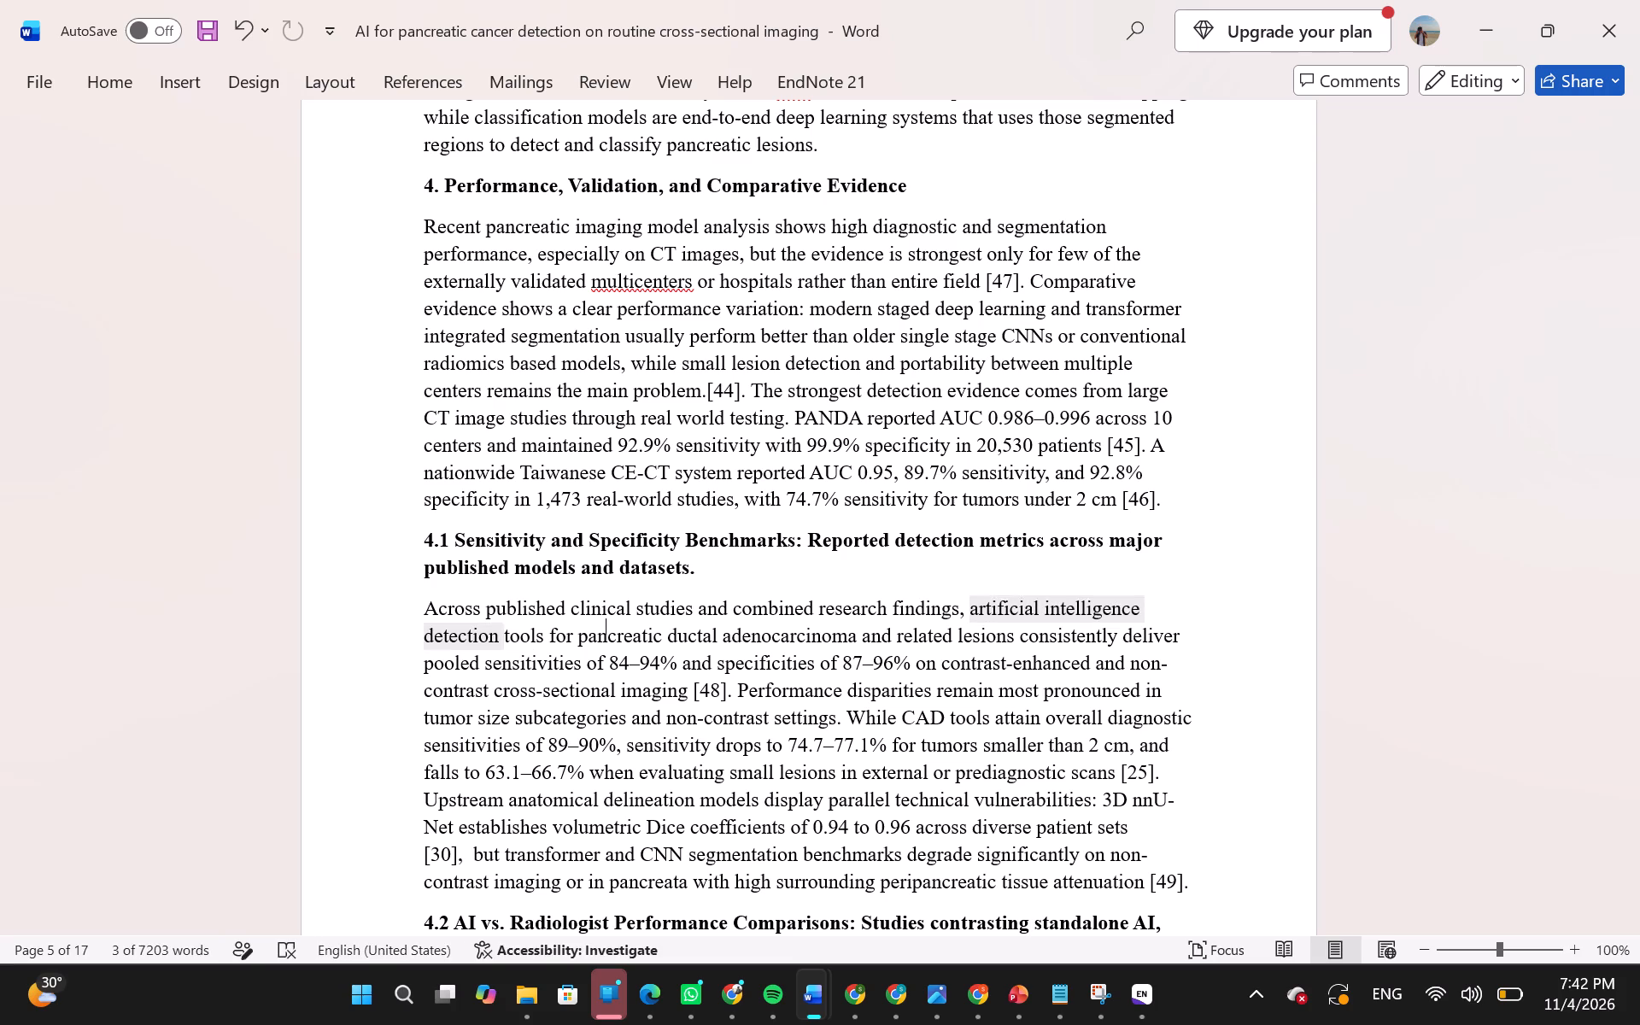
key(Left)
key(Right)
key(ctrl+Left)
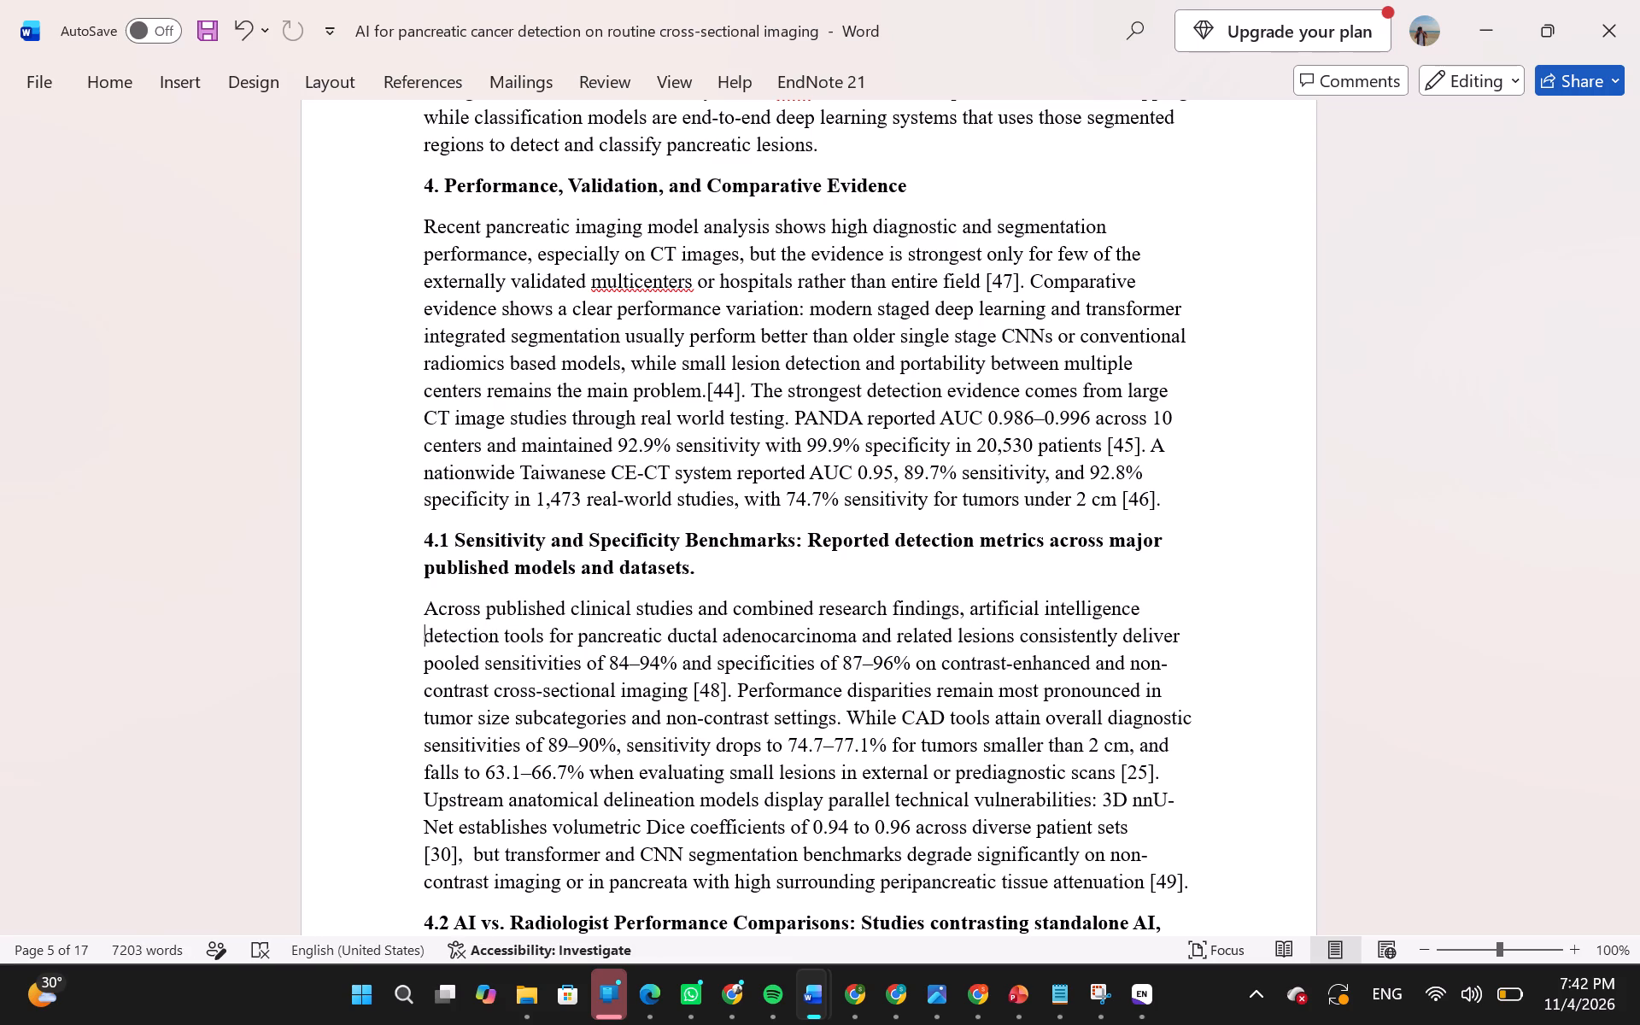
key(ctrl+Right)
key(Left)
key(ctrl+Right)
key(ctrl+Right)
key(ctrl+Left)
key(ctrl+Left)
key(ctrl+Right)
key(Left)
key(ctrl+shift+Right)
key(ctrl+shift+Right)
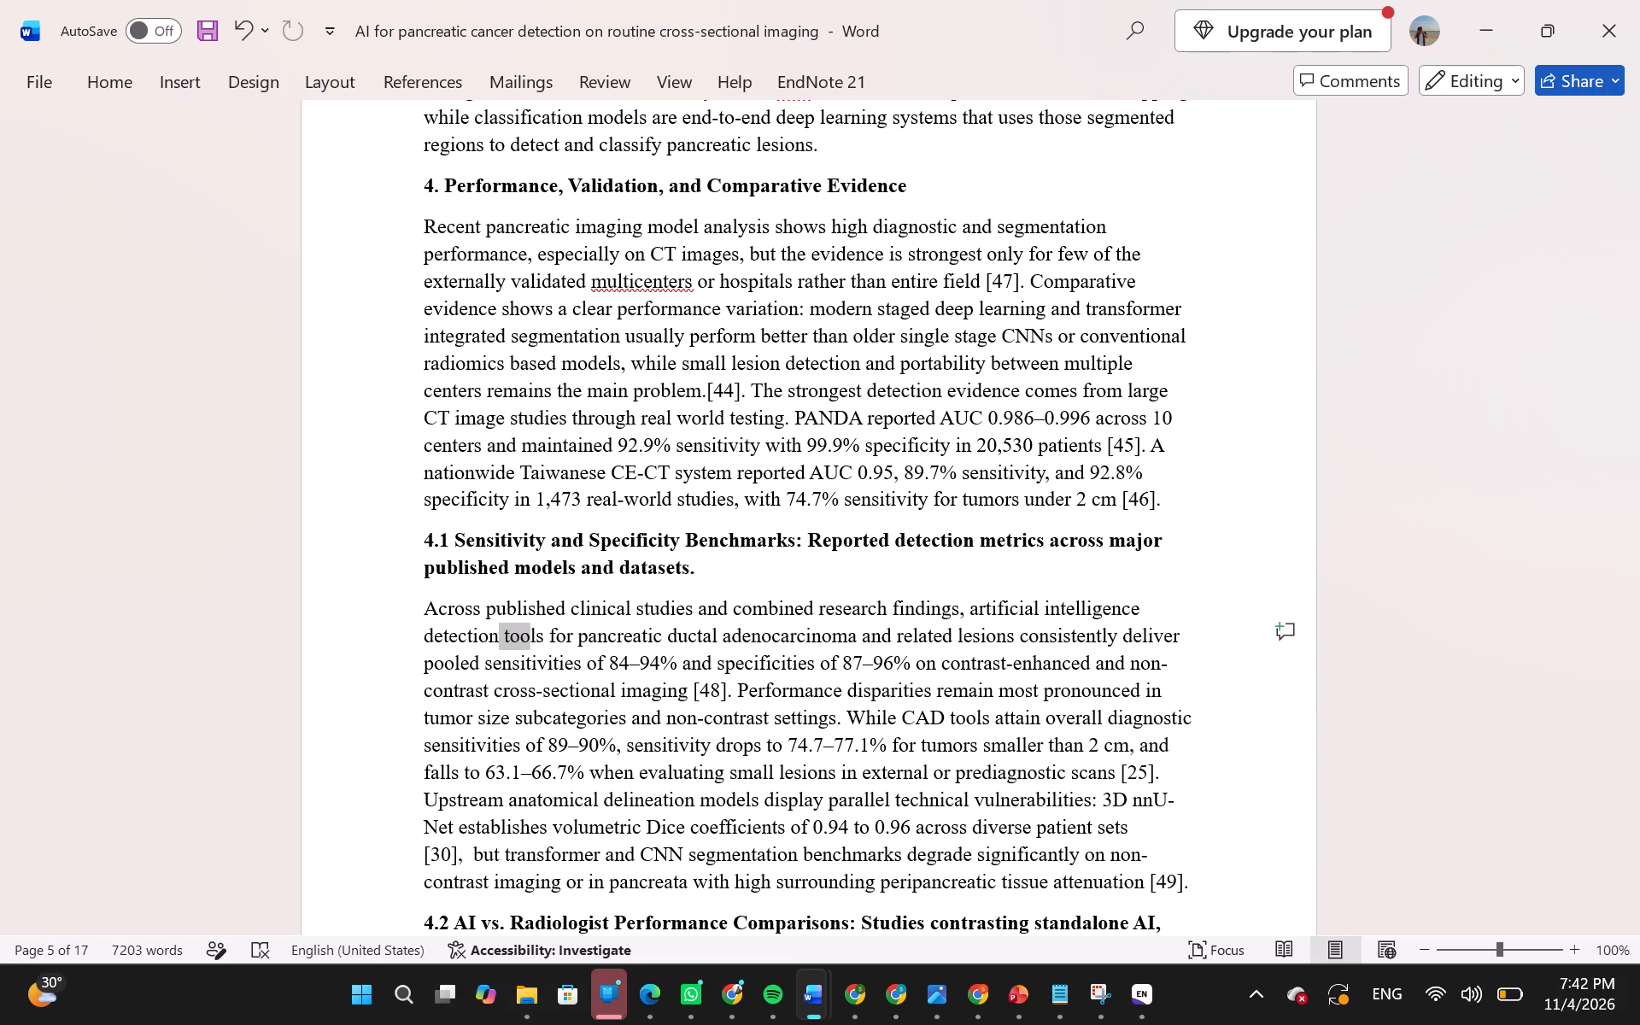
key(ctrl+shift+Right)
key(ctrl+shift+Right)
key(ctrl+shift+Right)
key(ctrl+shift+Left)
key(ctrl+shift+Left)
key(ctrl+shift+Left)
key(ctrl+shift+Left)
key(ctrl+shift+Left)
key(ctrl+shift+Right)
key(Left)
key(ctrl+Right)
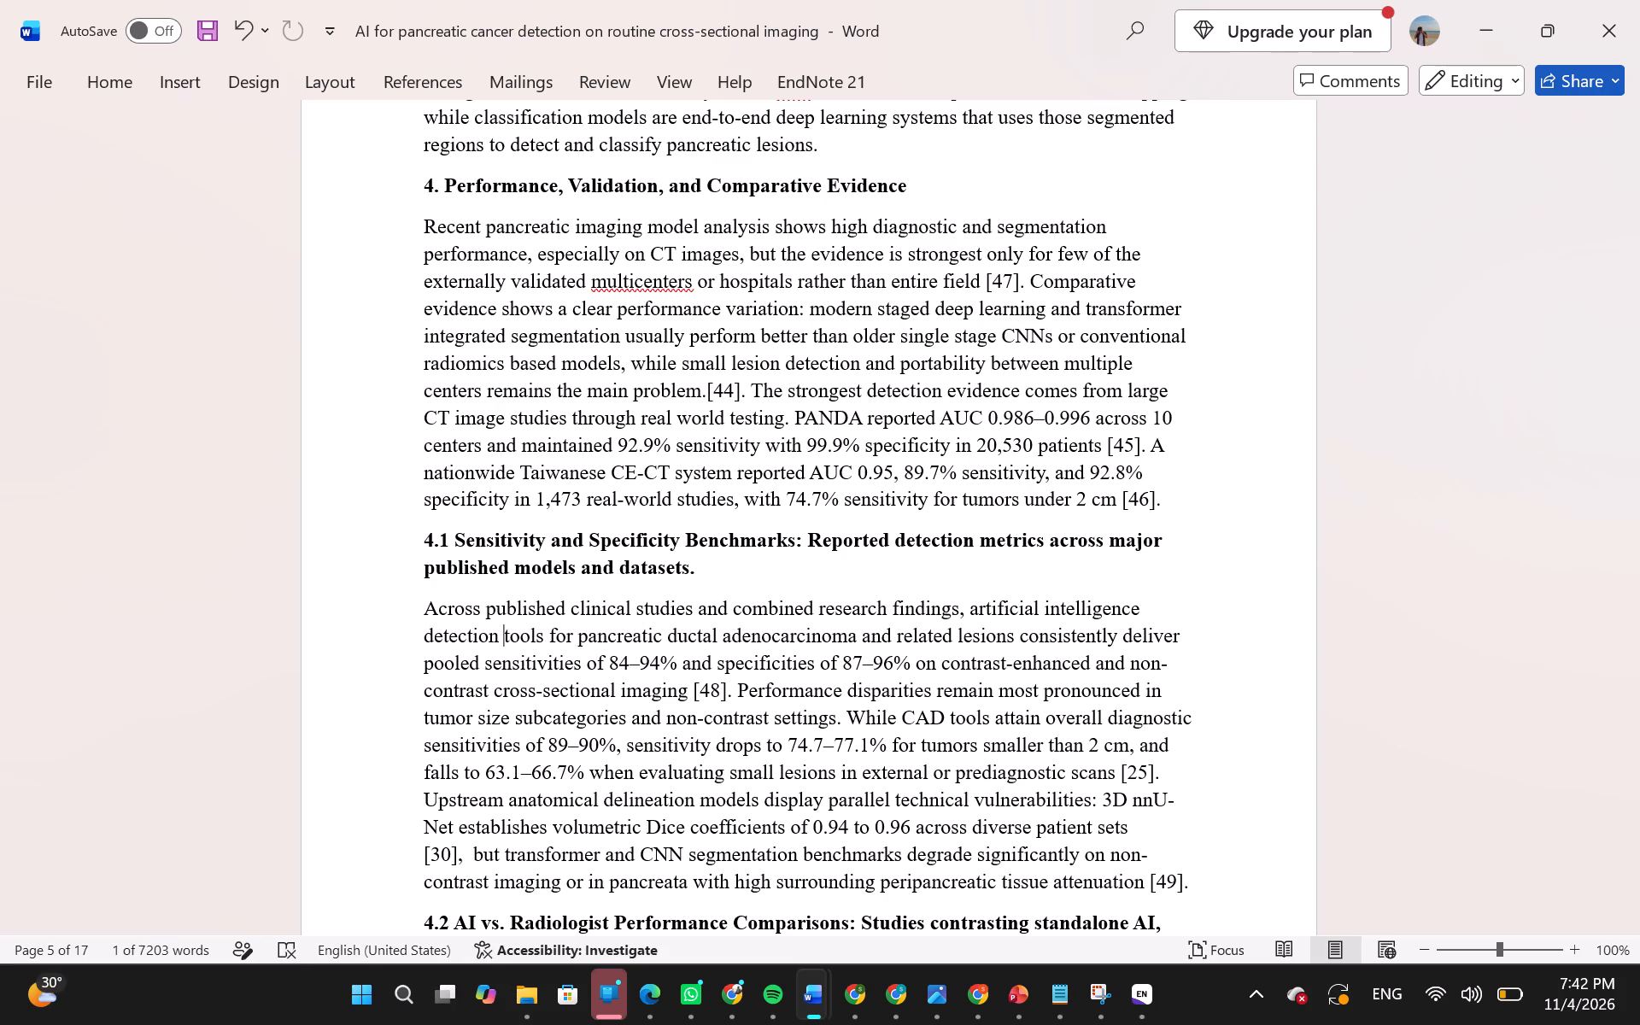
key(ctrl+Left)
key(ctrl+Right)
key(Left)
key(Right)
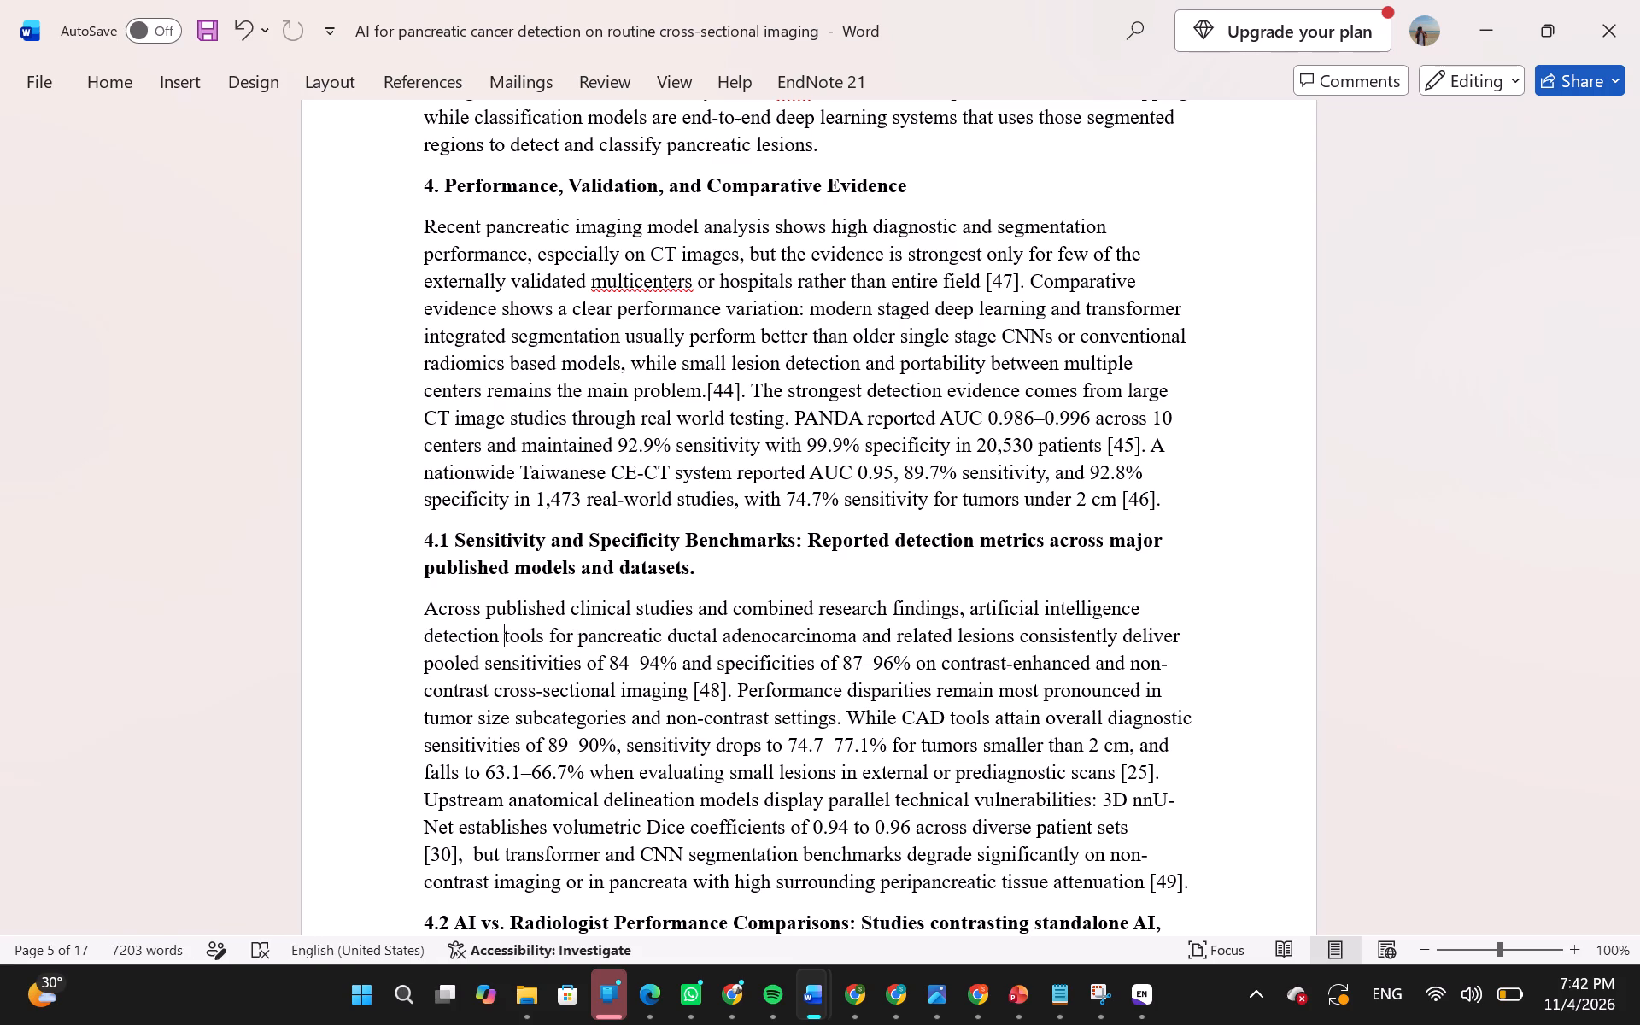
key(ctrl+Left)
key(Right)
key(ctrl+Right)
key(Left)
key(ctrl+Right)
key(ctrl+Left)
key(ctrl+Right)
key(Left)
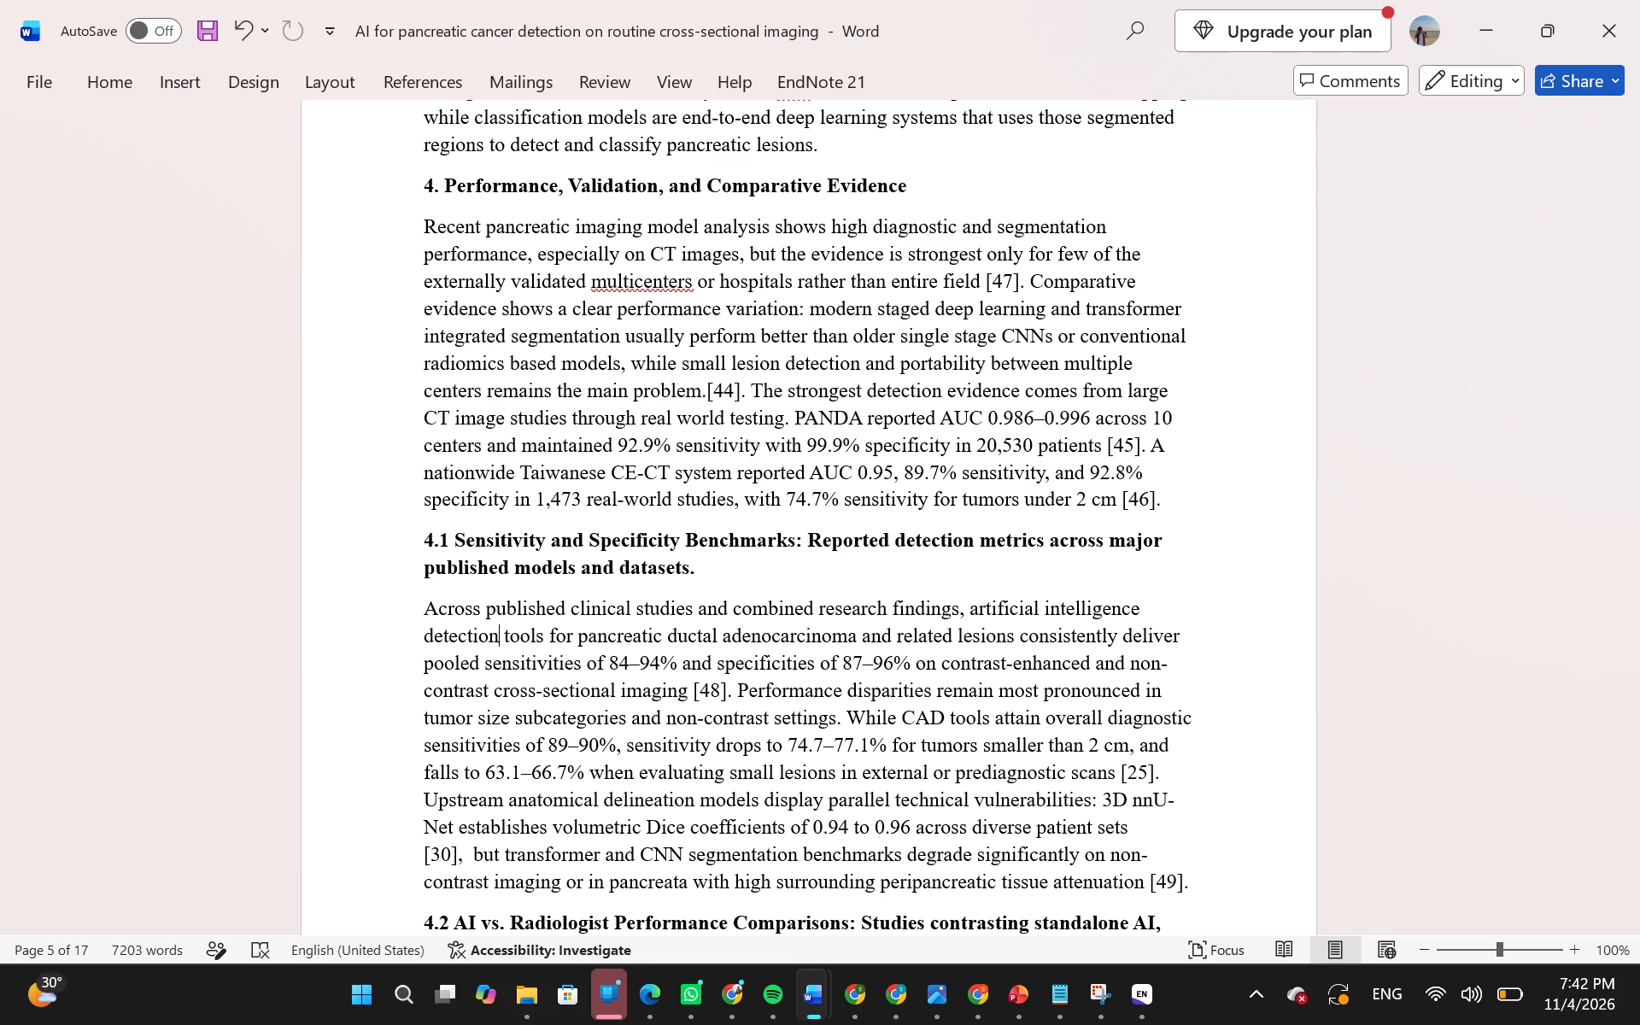
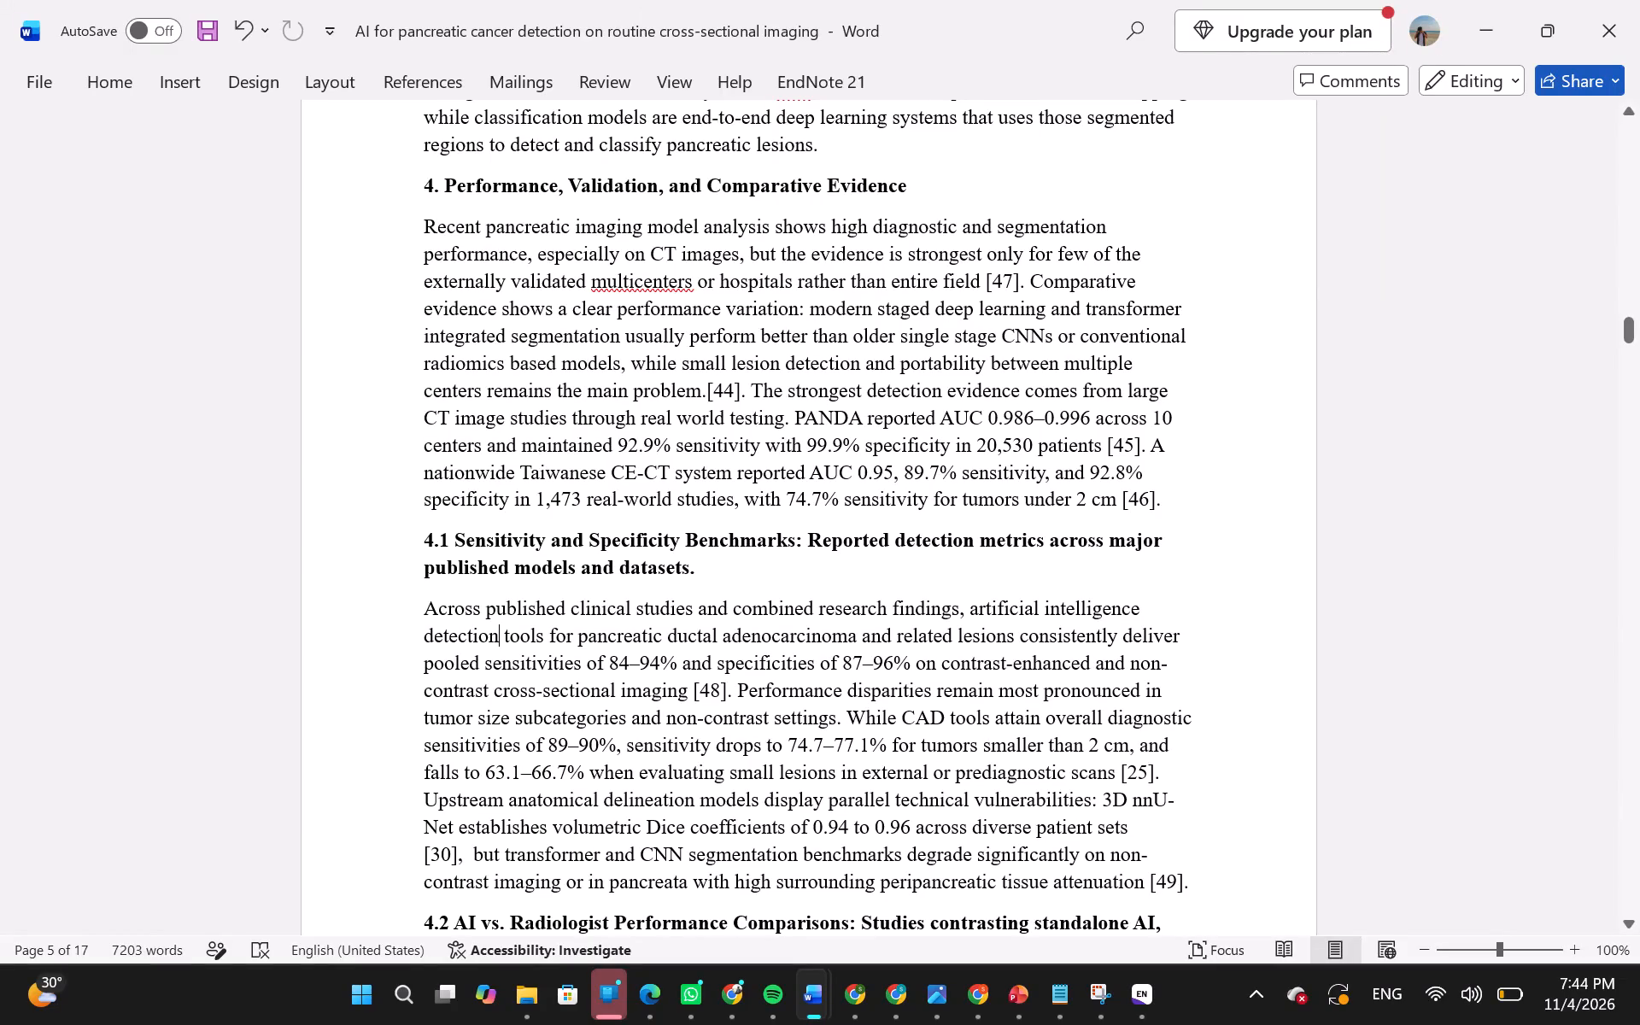
Continue reading section 4.1's opening sentence from "detection tools" to "for pancreatic ductal adenocarcinoma" for the next phrase to reword.
click(528, 625)
click(548, 635)
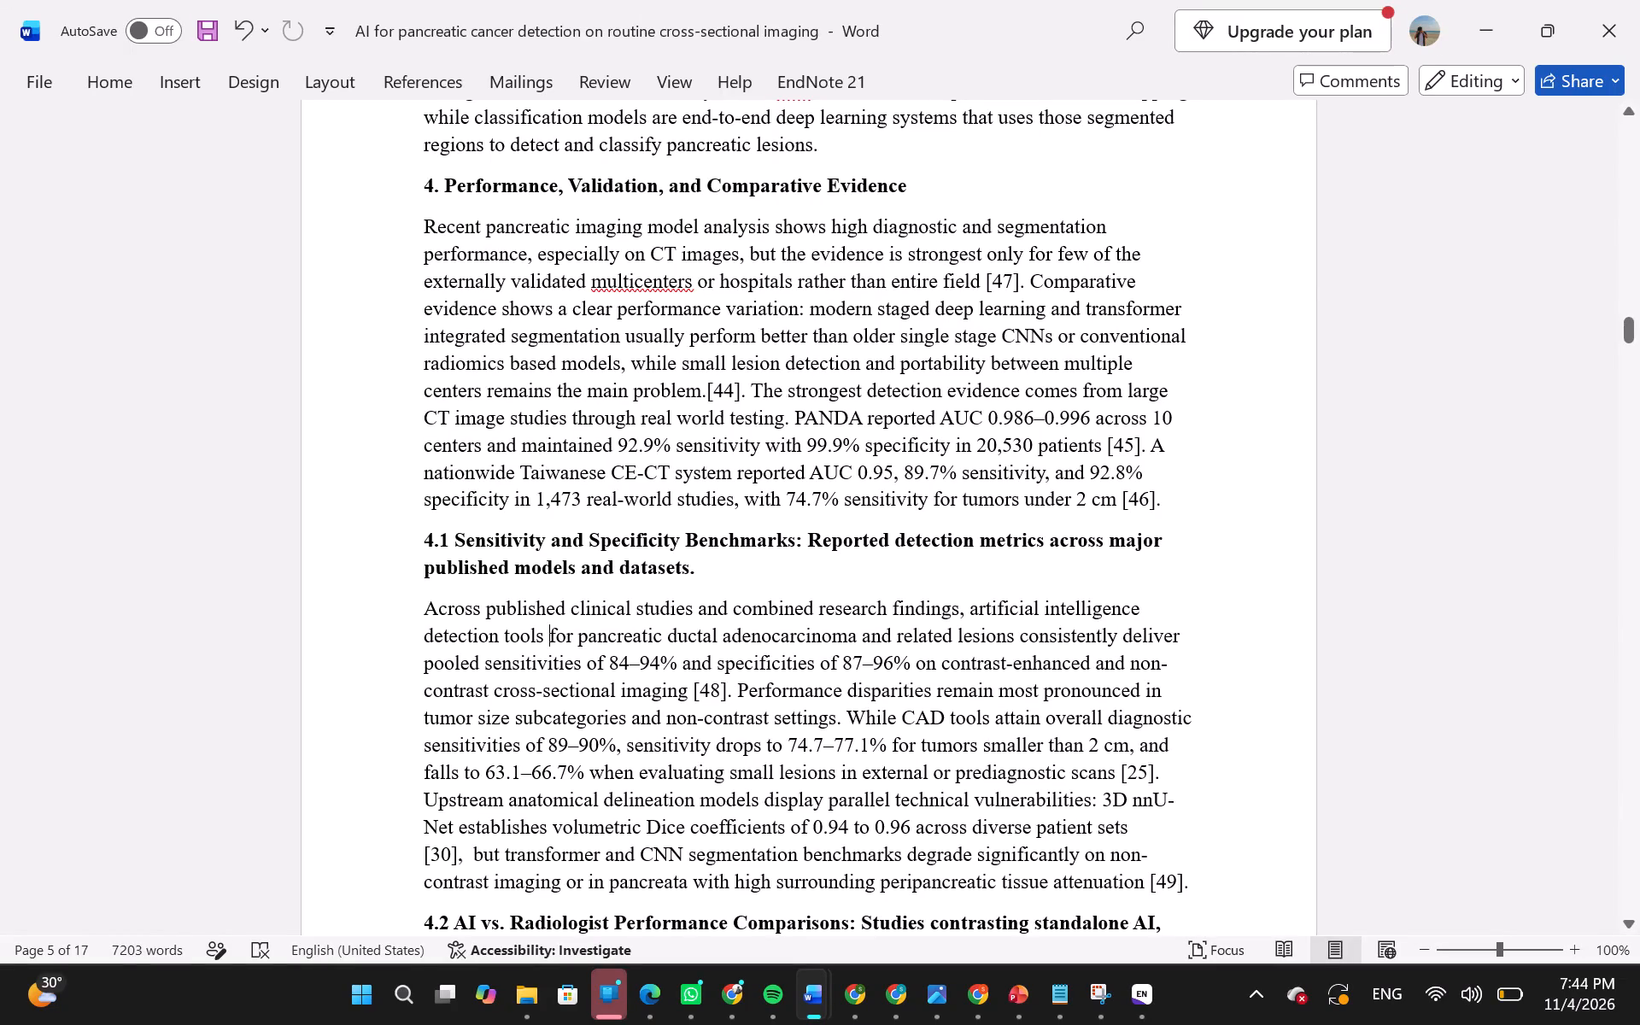